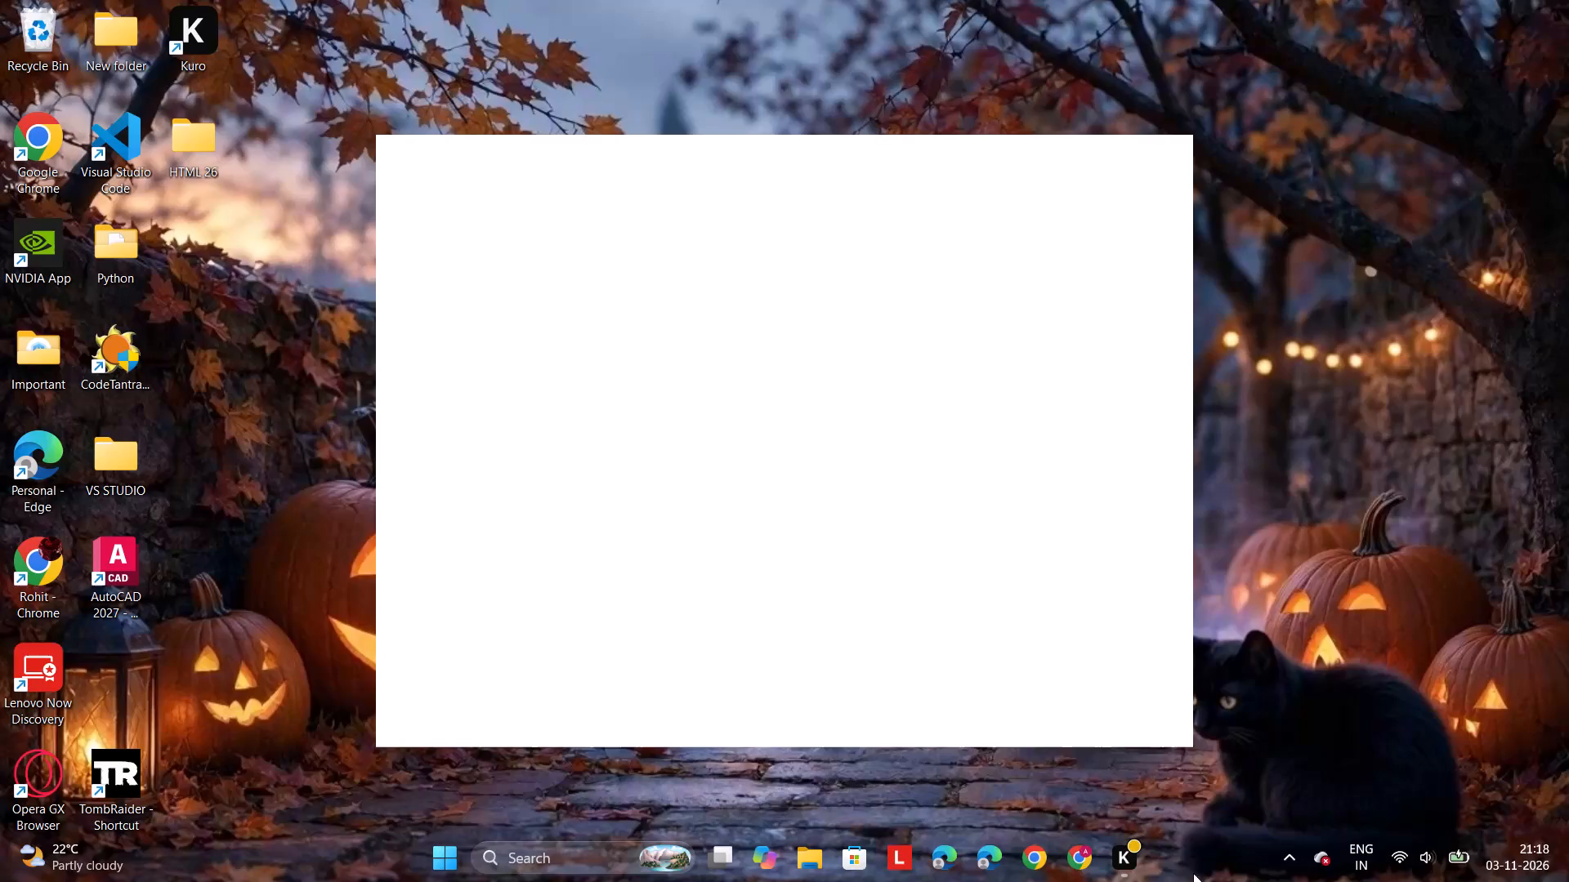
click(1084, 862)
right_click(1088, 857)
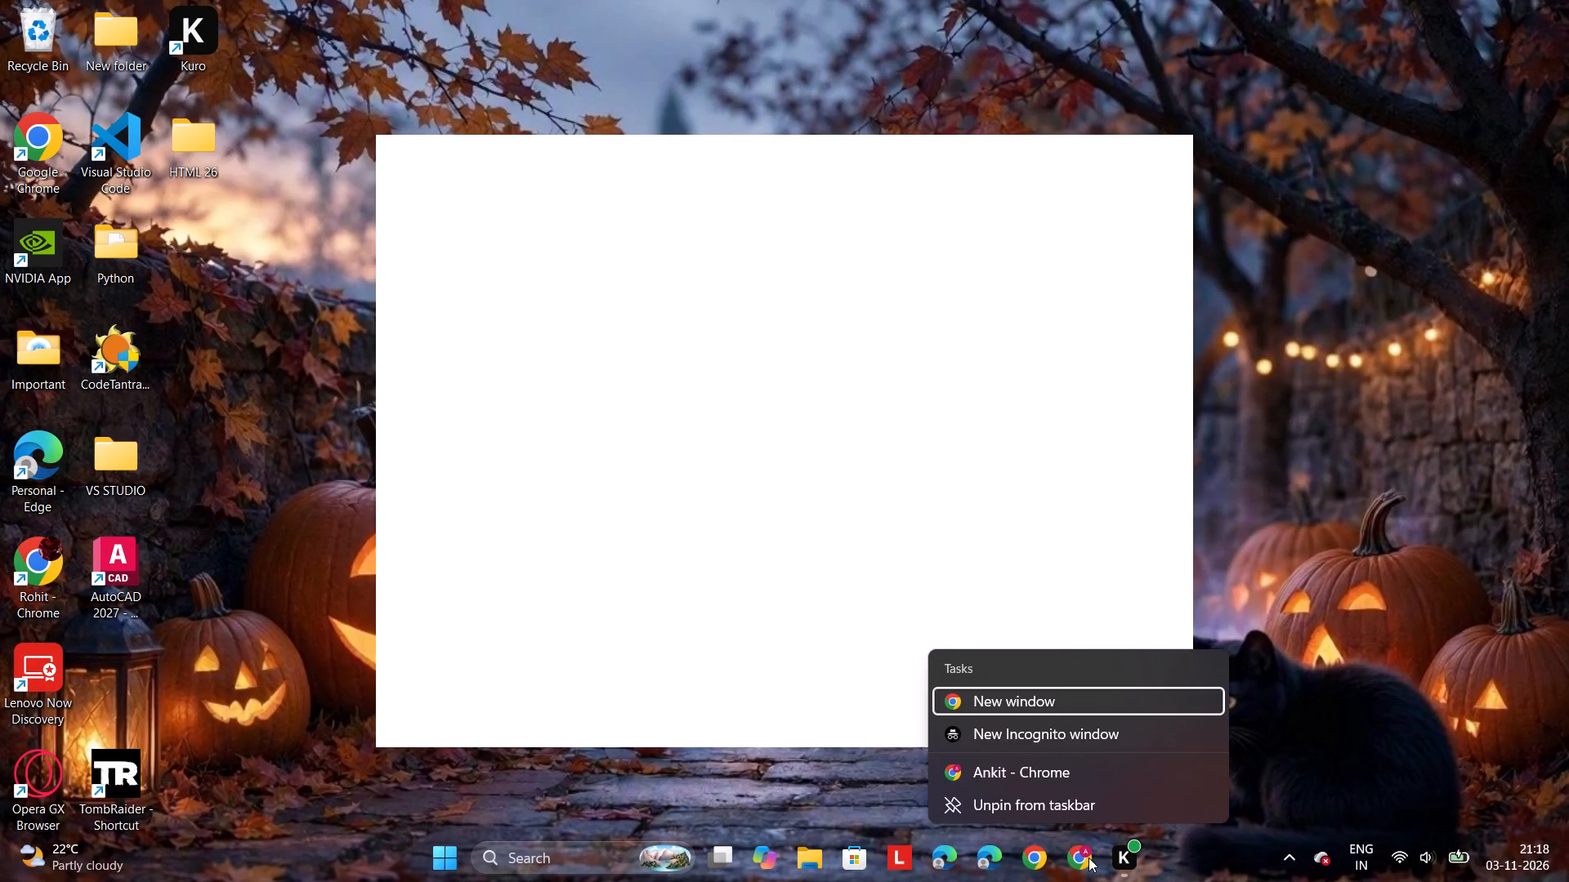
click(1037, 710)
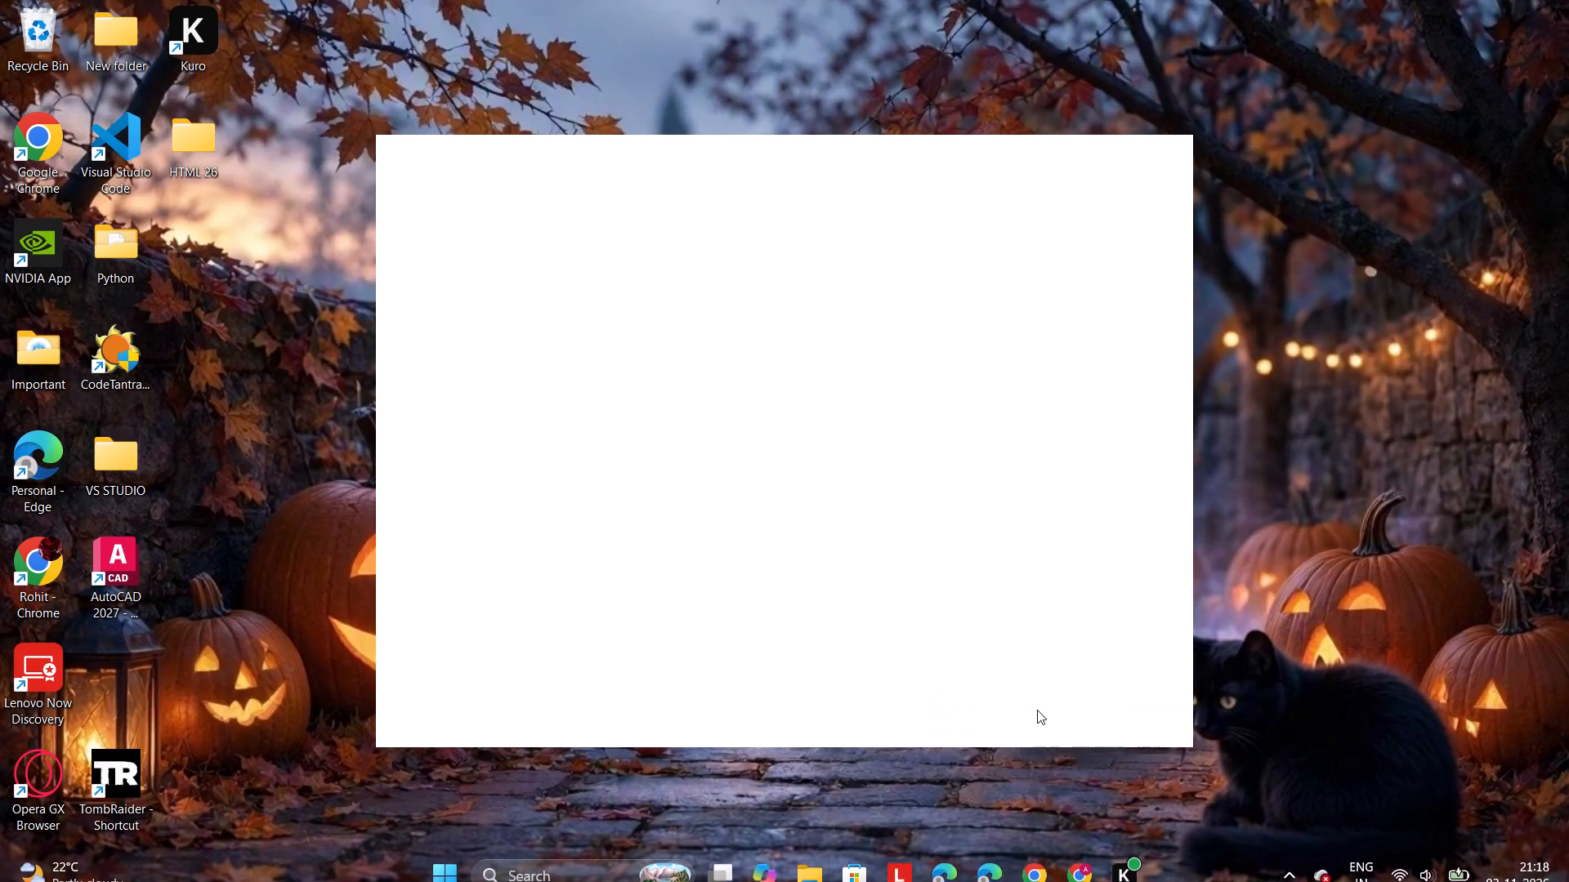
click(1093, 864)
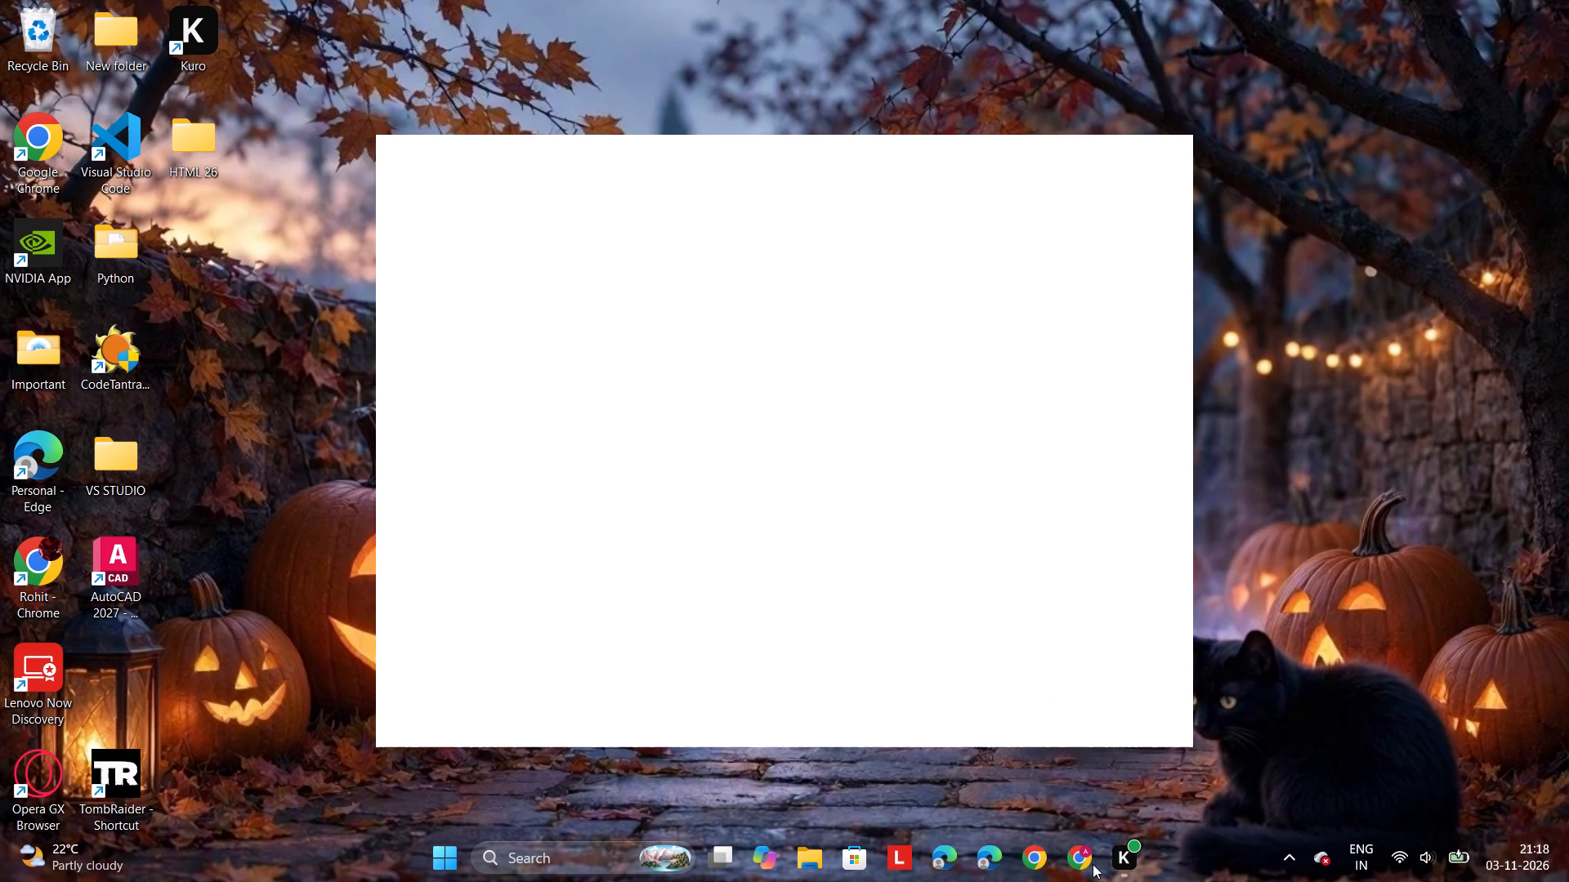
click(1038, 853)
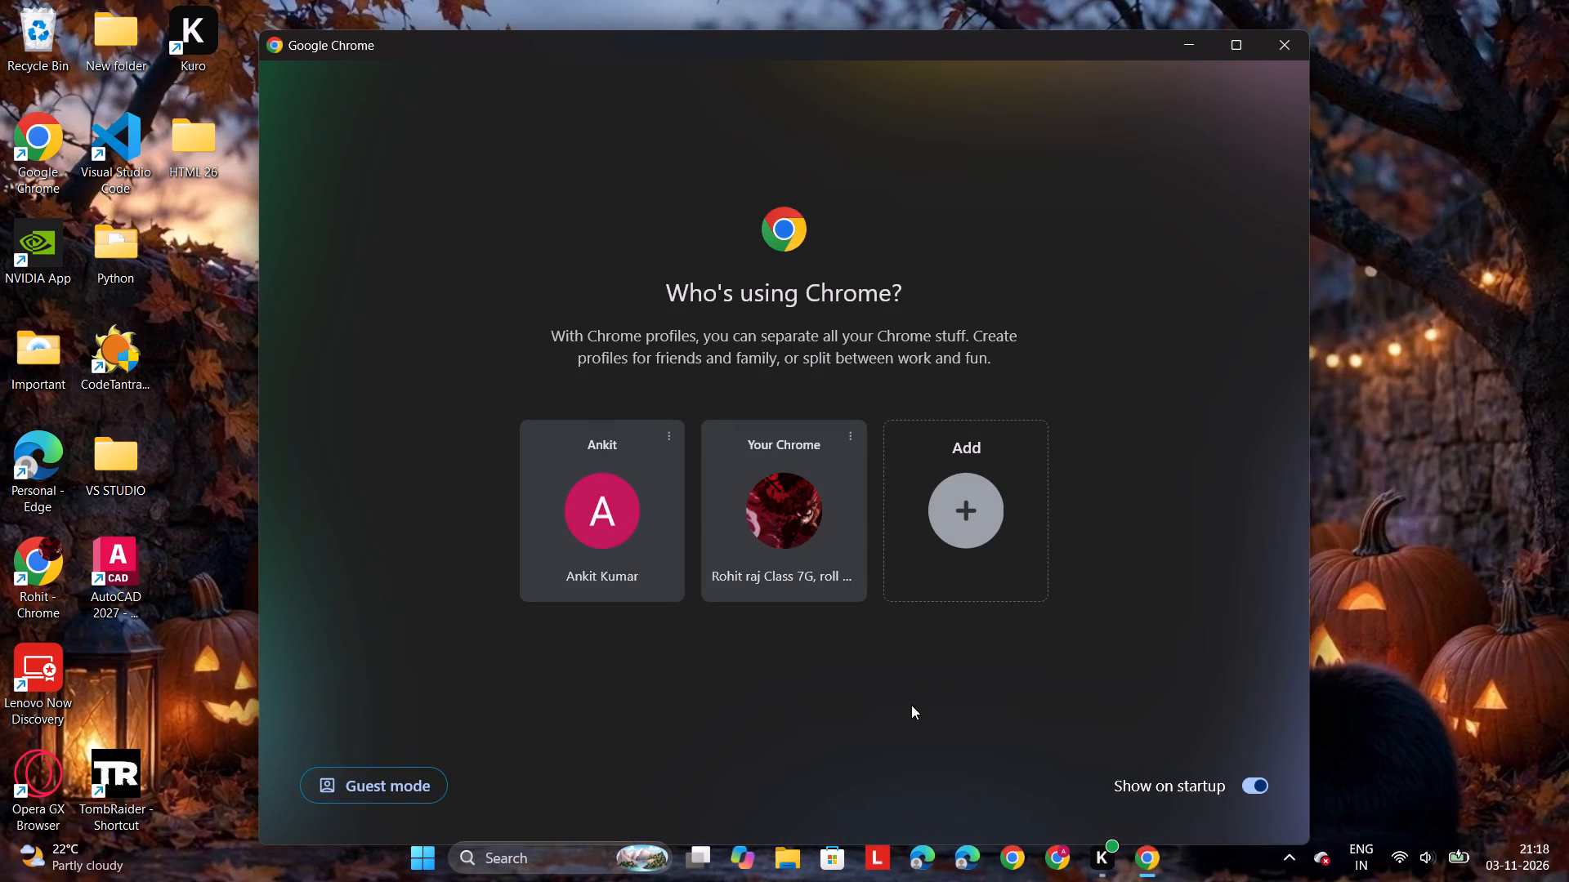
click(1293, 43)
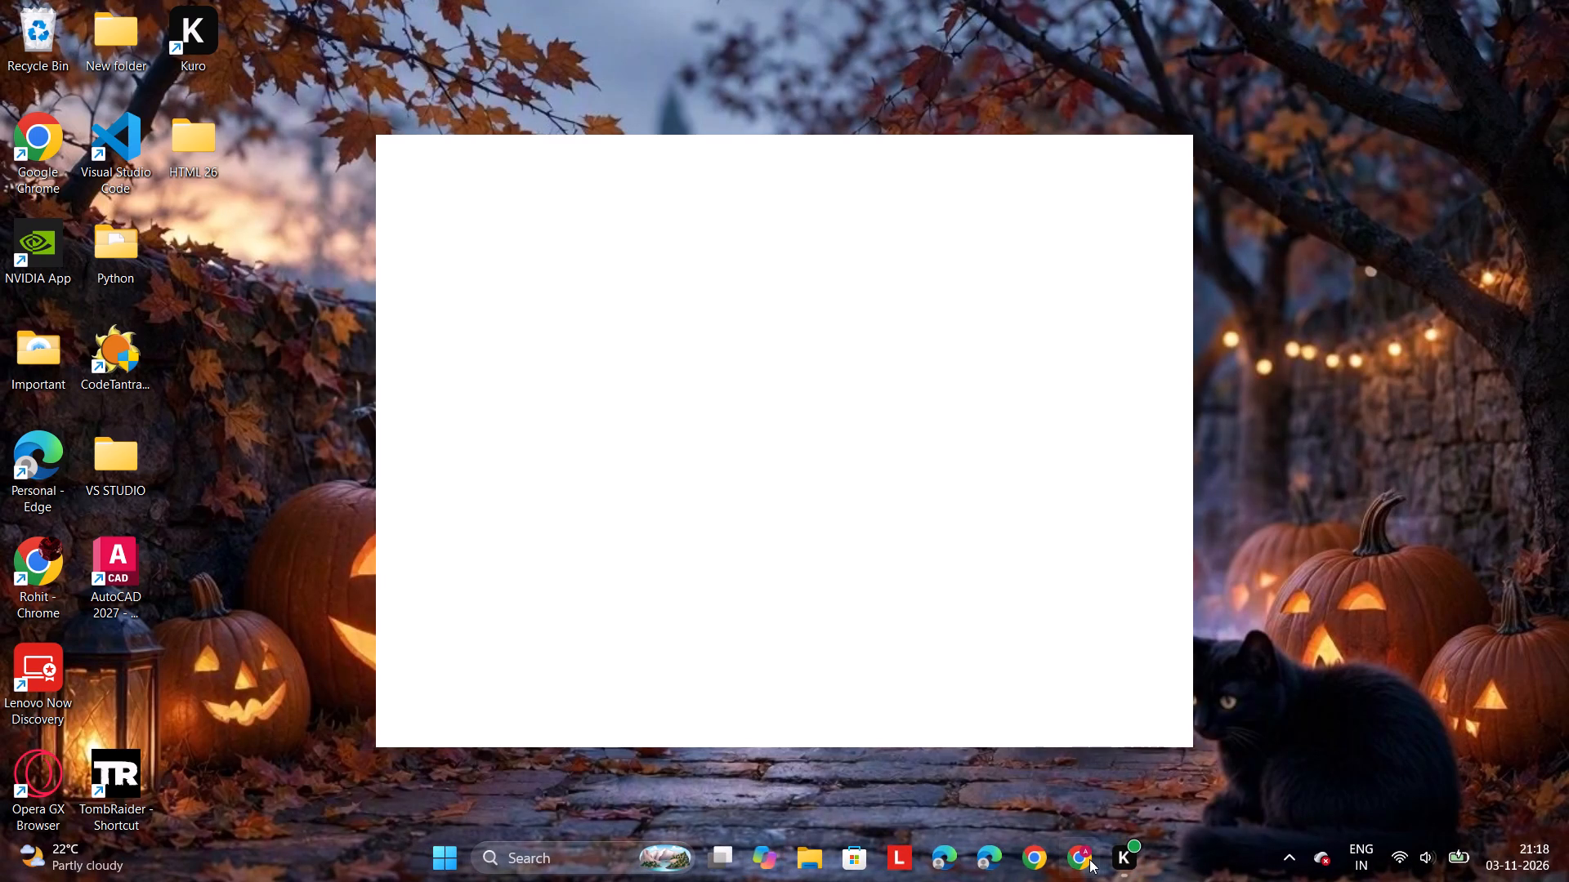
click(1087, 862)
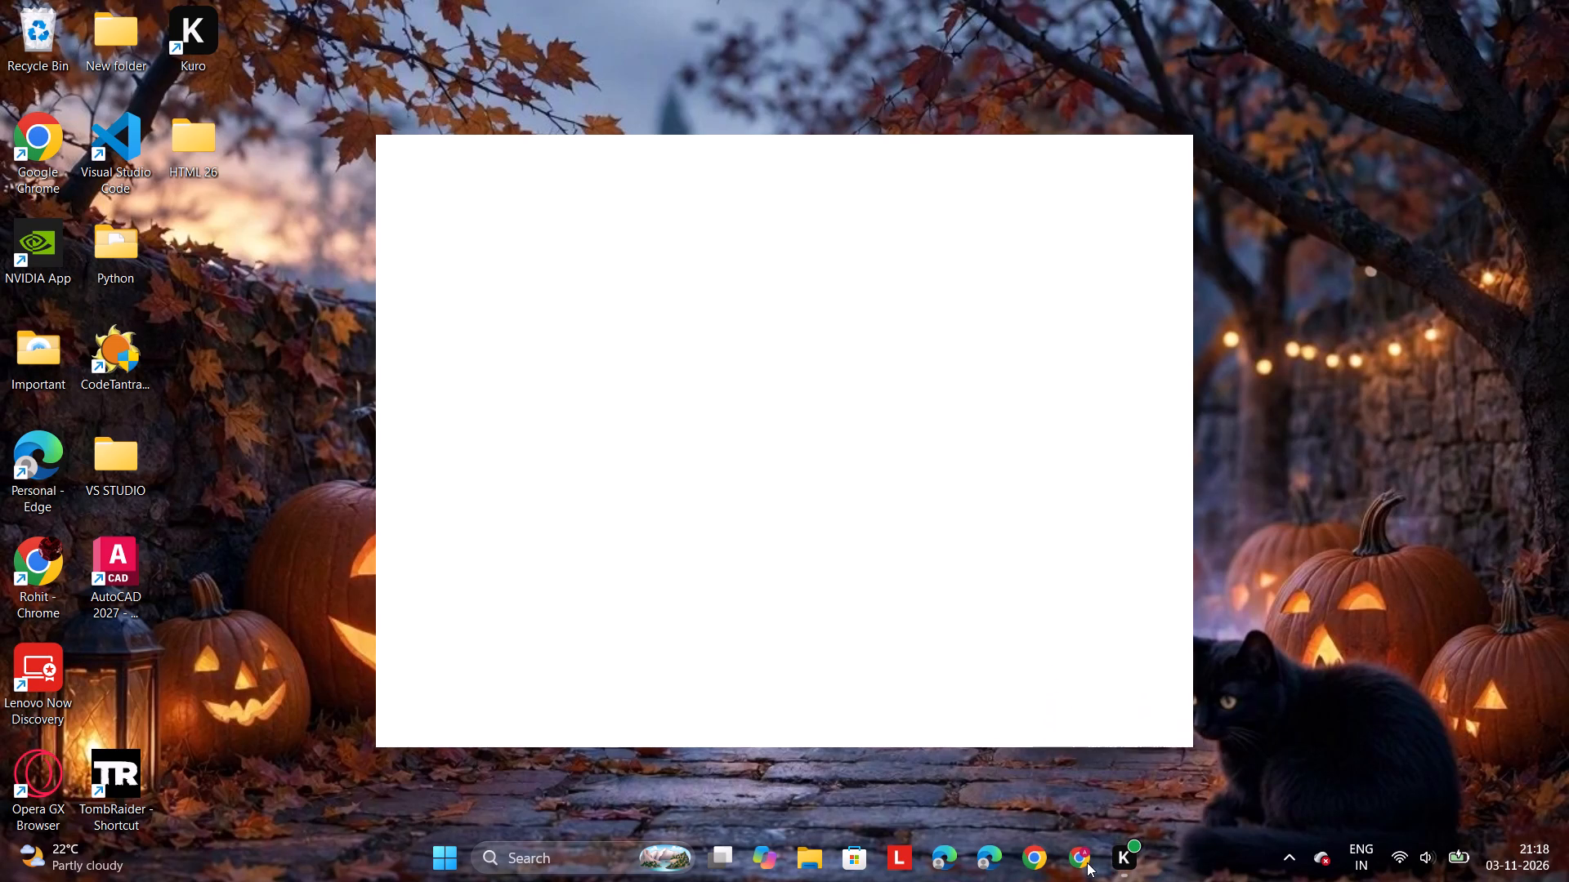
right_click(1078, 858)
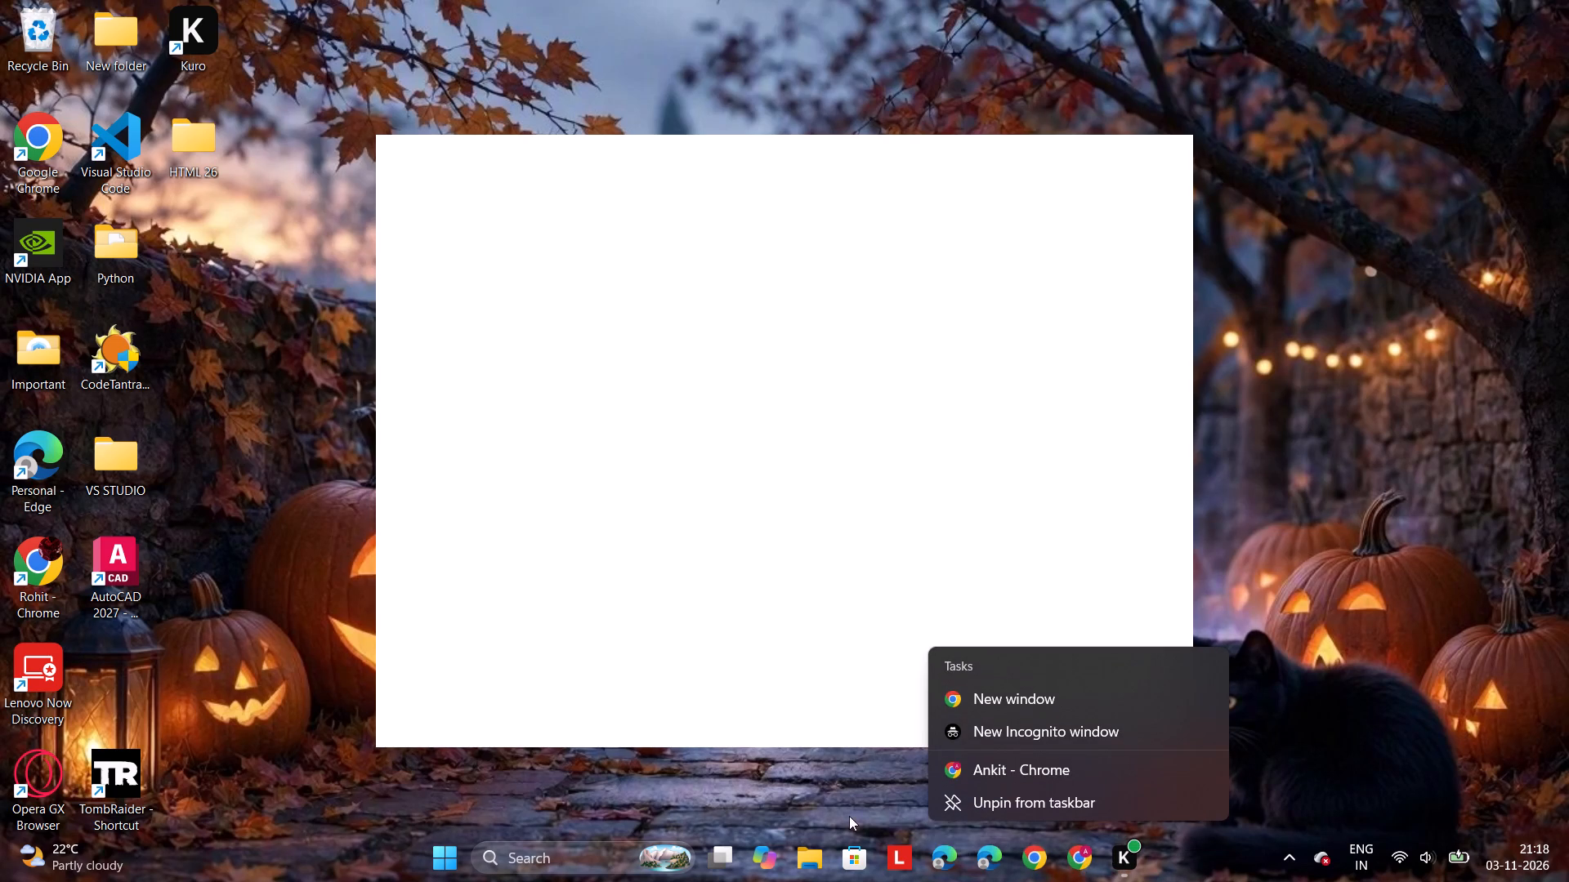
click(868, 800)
Switch to Chrome with the profile marked A and open the Not_Psycho_98 creator page on Patreon.
click(1033, 864)
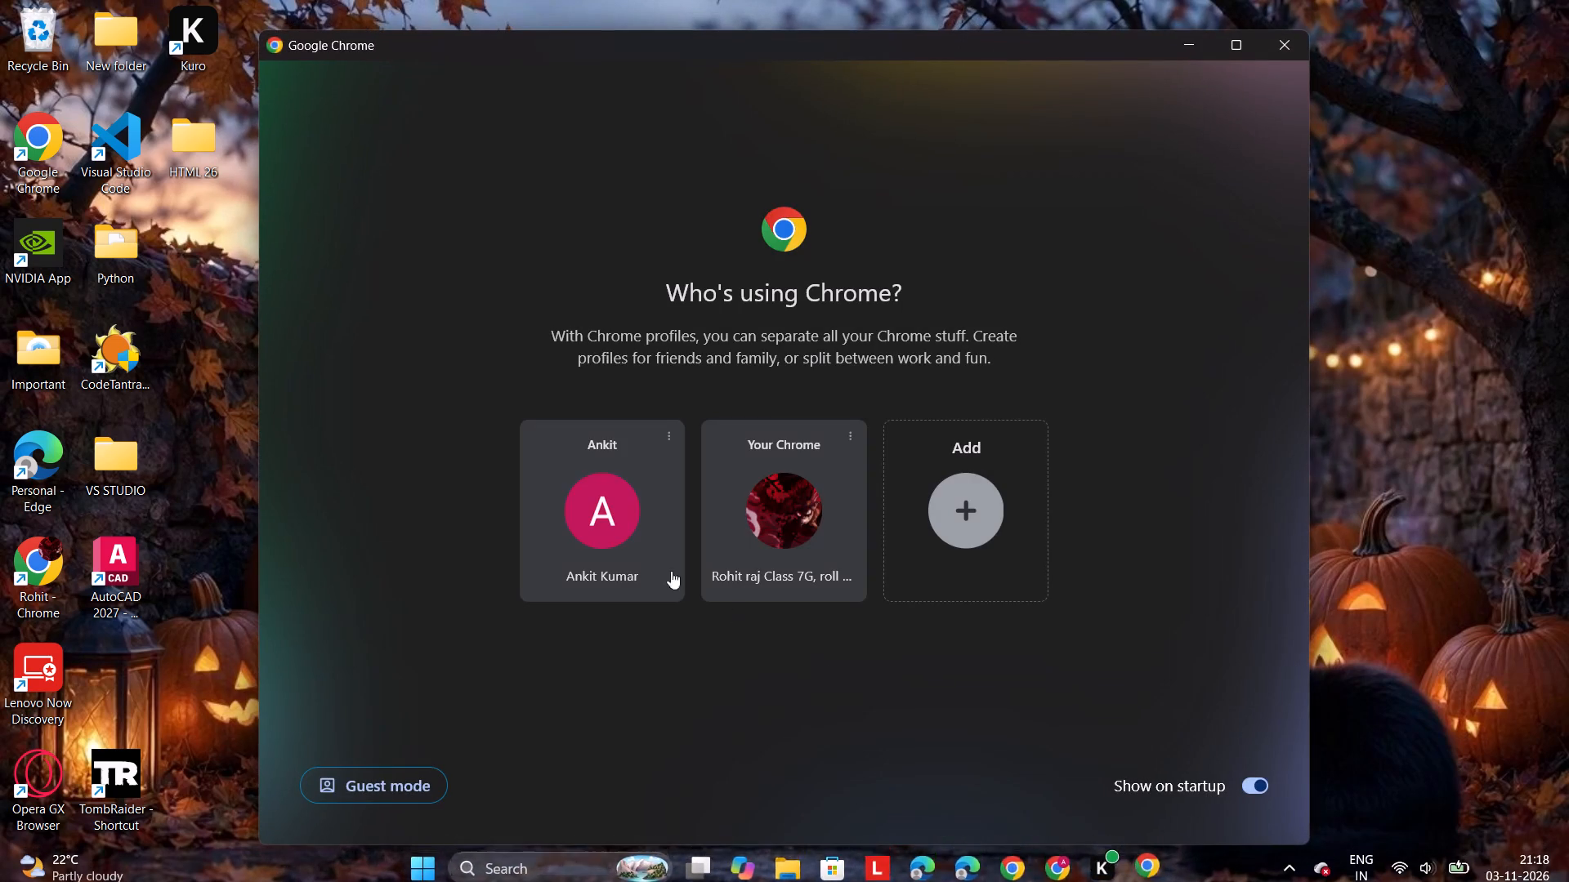
click(651, 549)
click(770, 50)
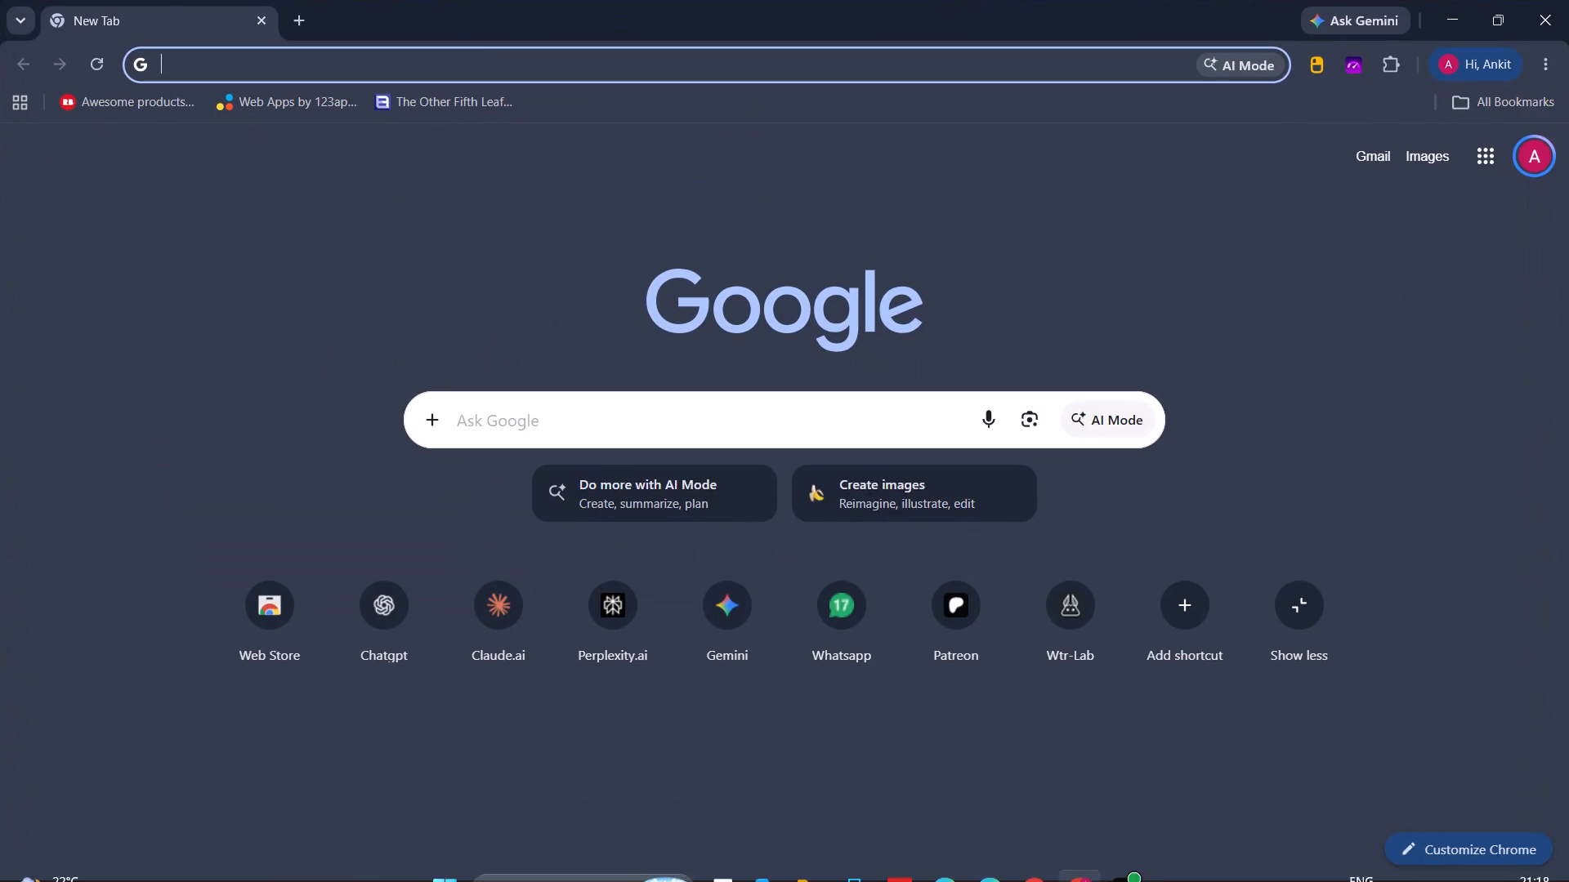
click(980, 663)
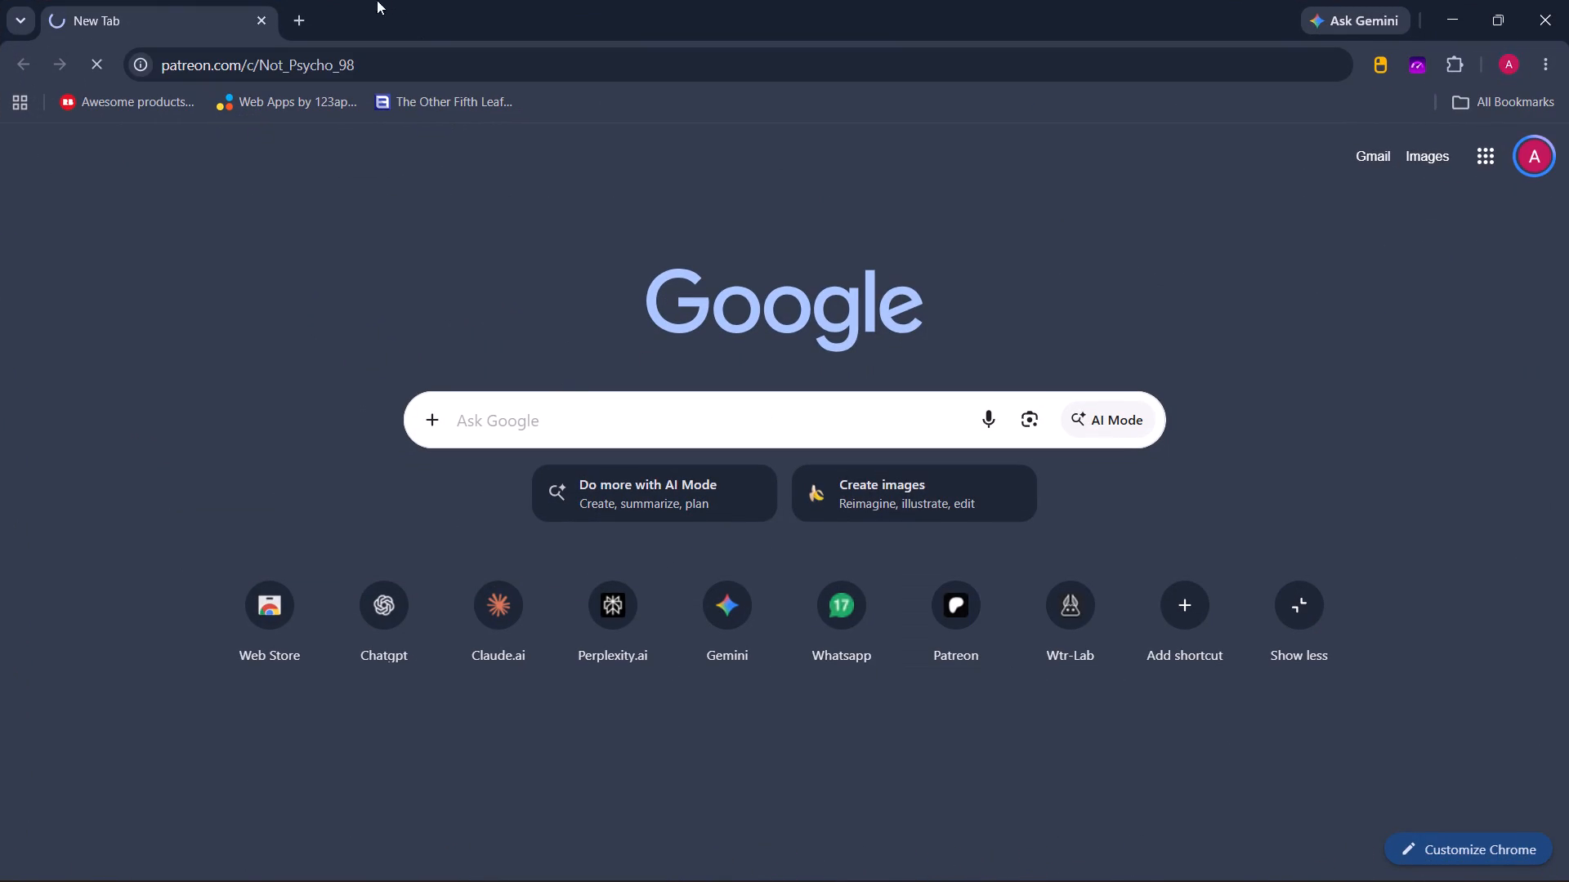
click(304, 2)
click(233, 0)
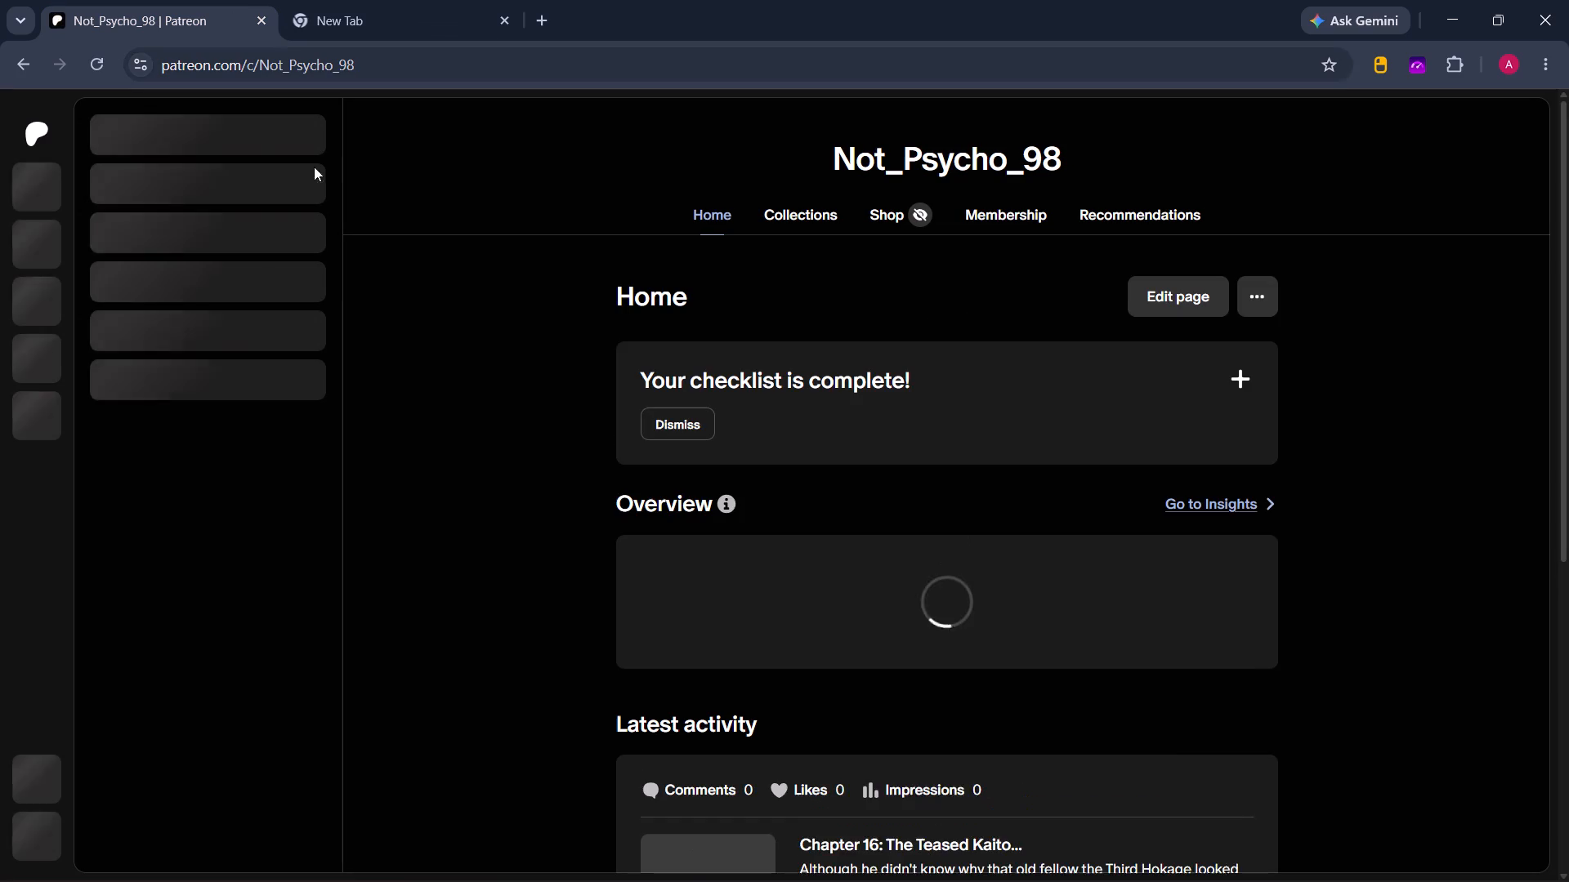
Go to the creator Library and start a new post.
click(176, 199)
click(175, 180)
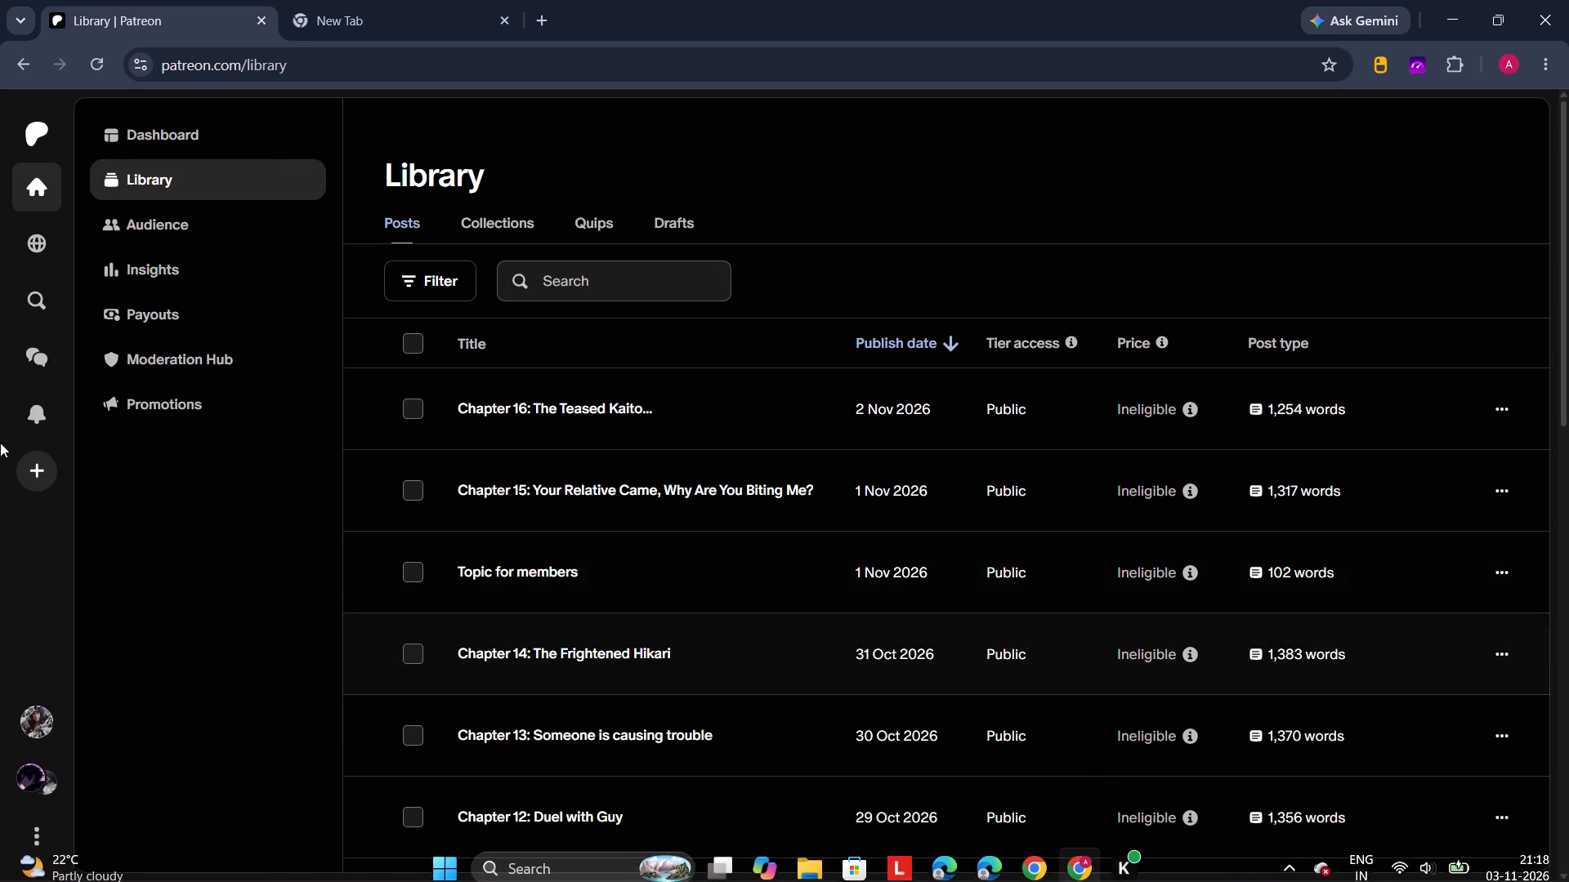
click(24, 479)
click(100, 570)
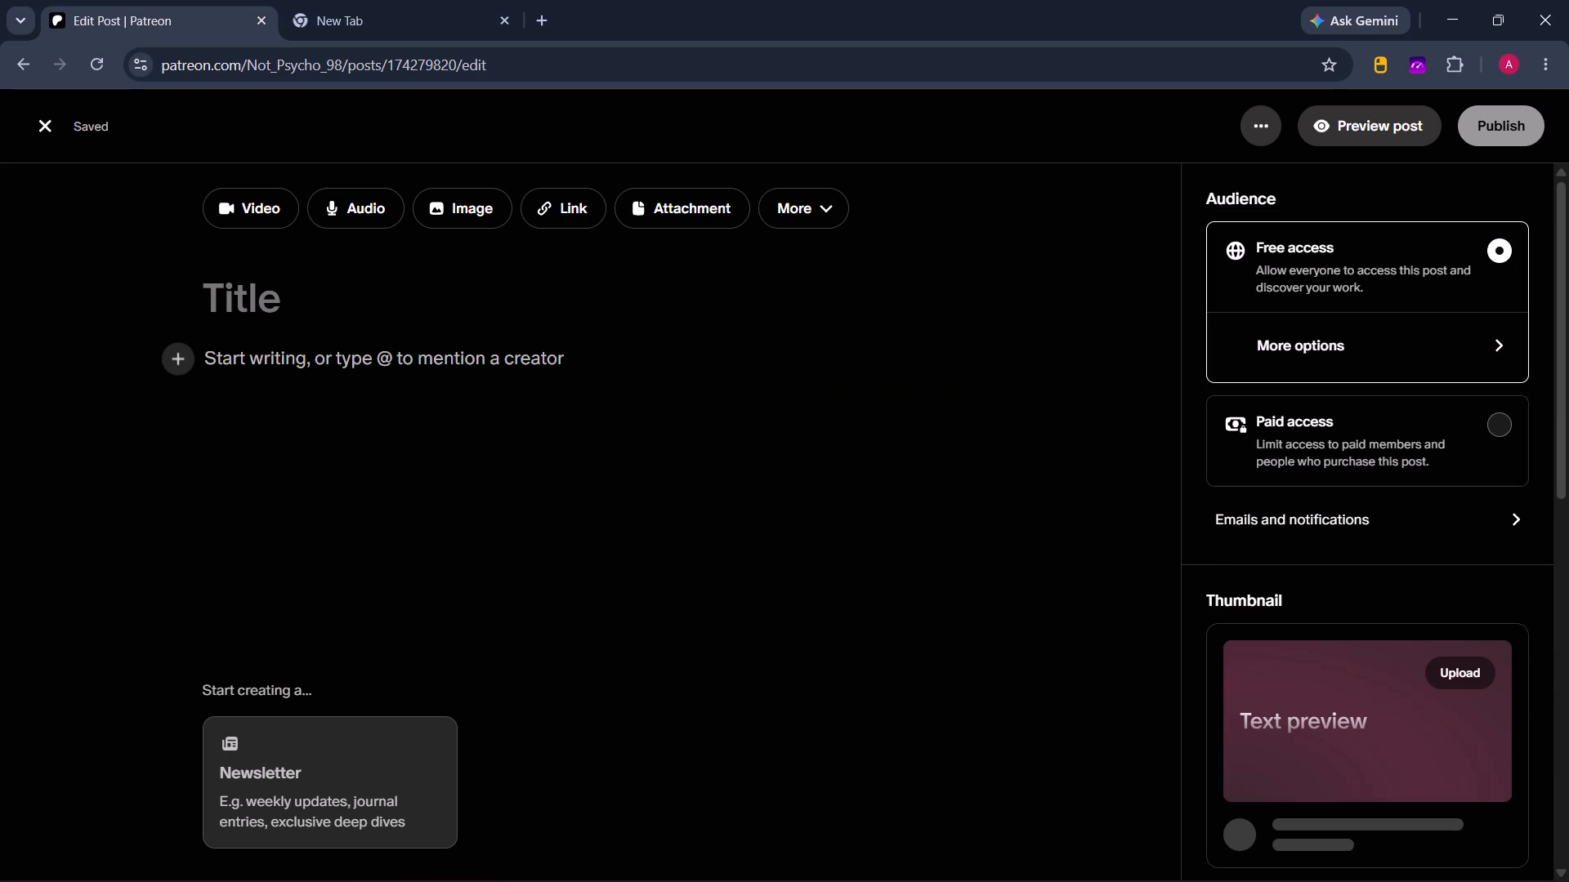
Set the new post's free-access audience to Free and paid members.
click(1296, 350)
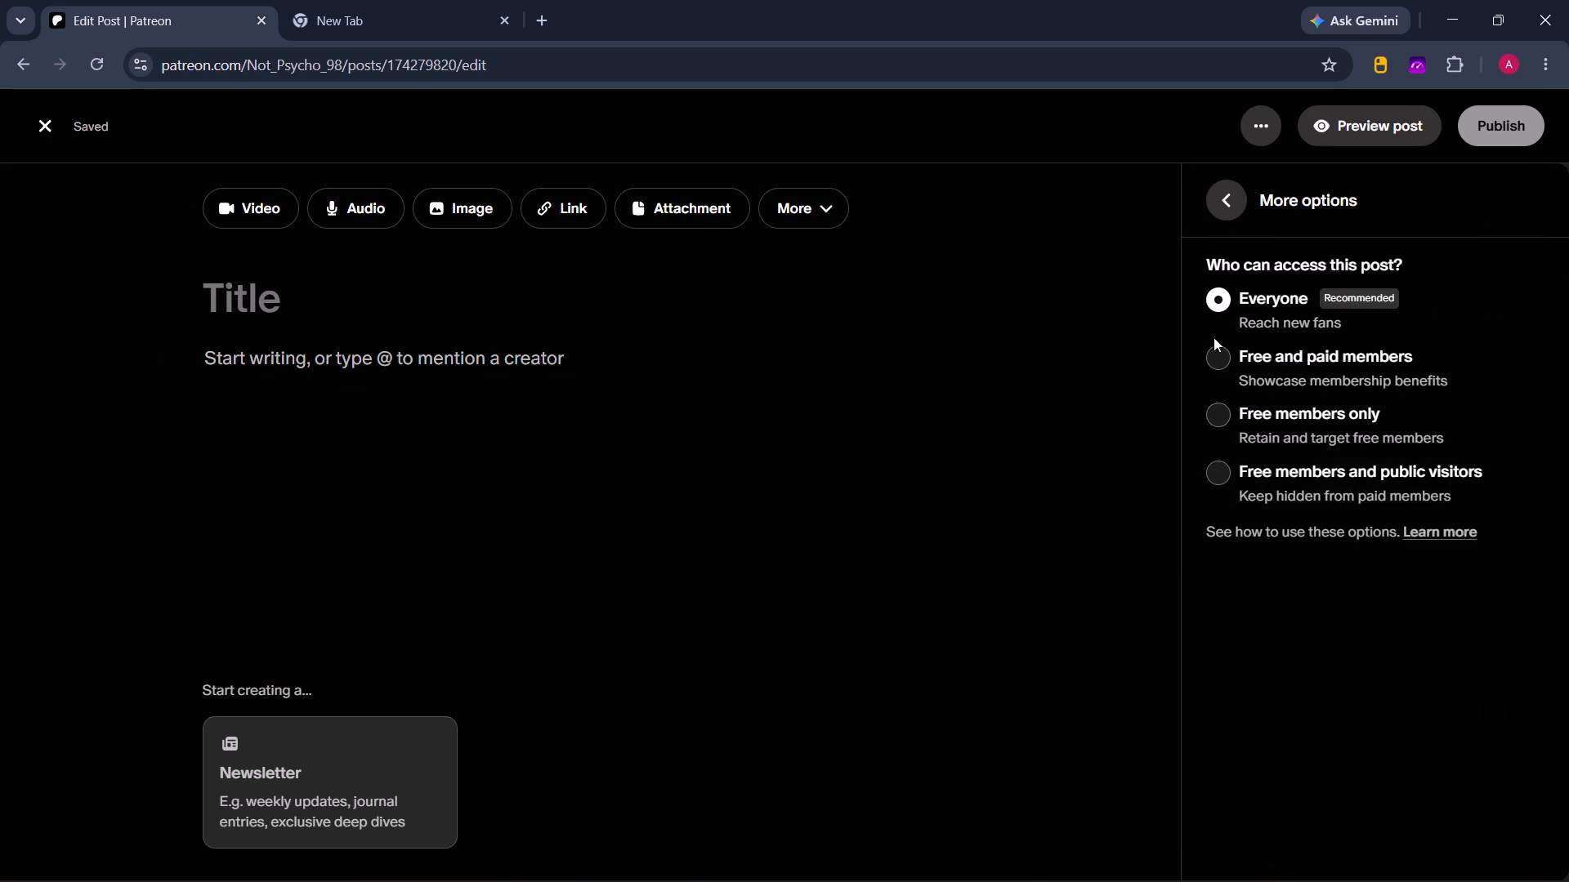
click(1219, 360)
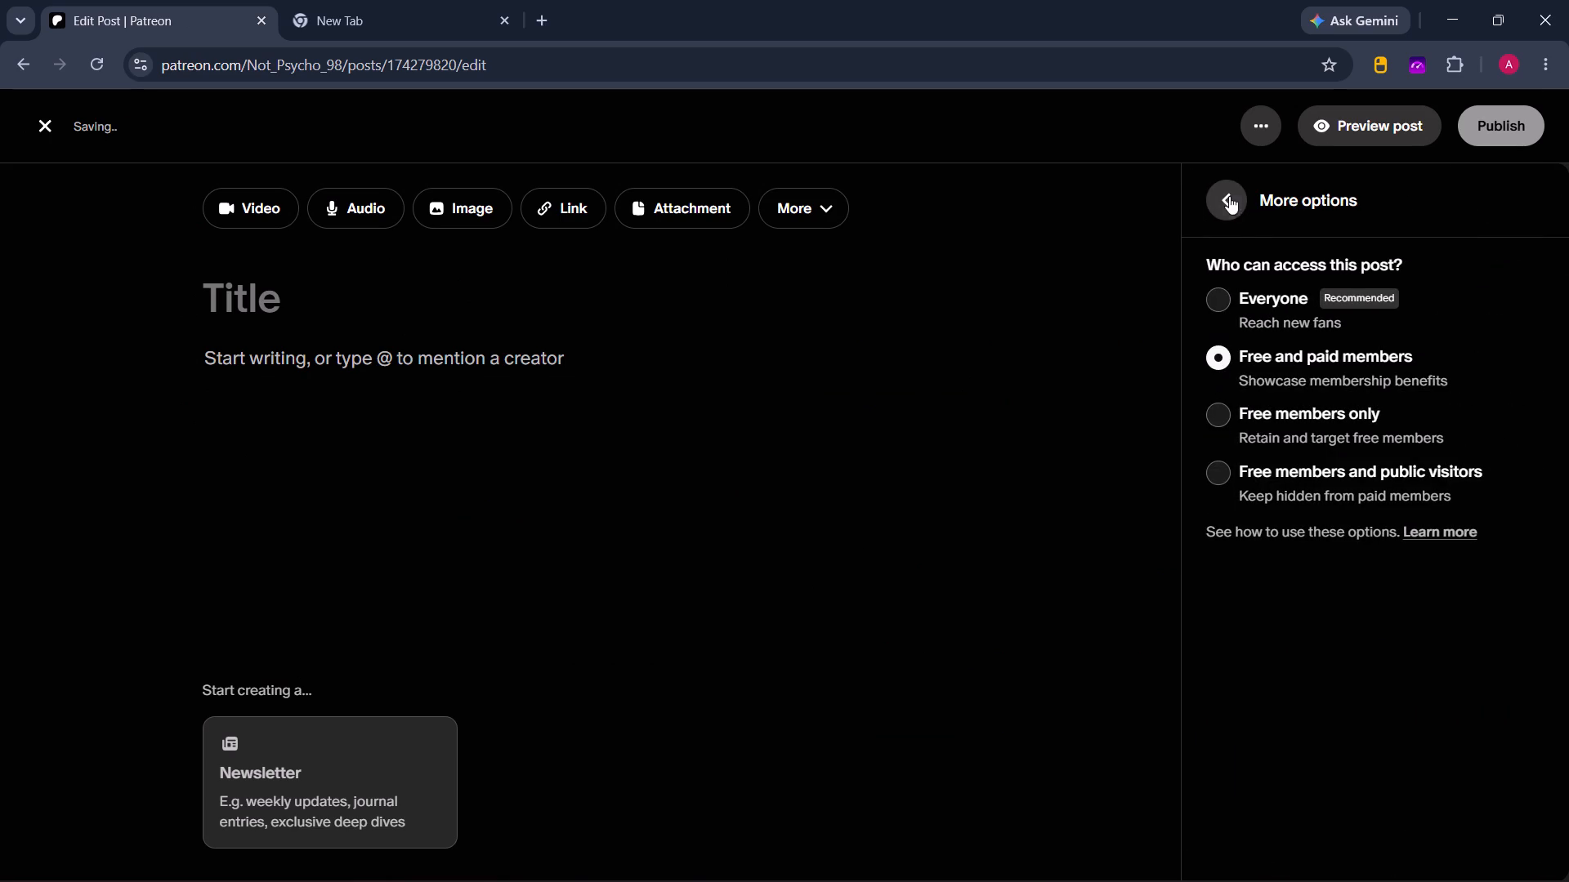
click(1229, 196)
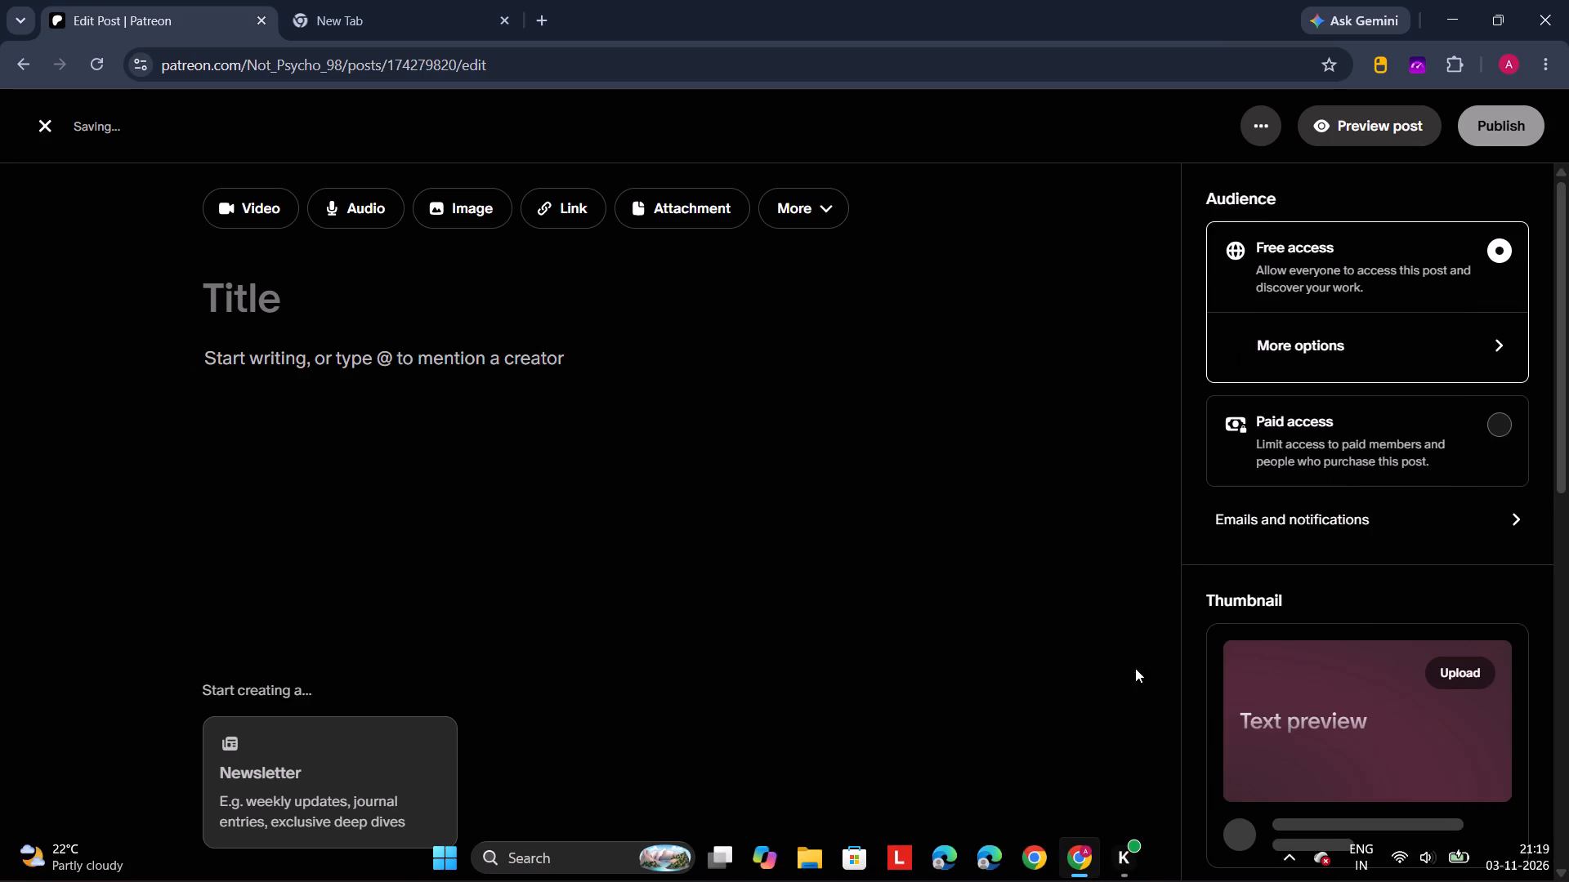
Switch to File Explorer and open the Naruto hakari folder inside Documents.
click(820, 860)
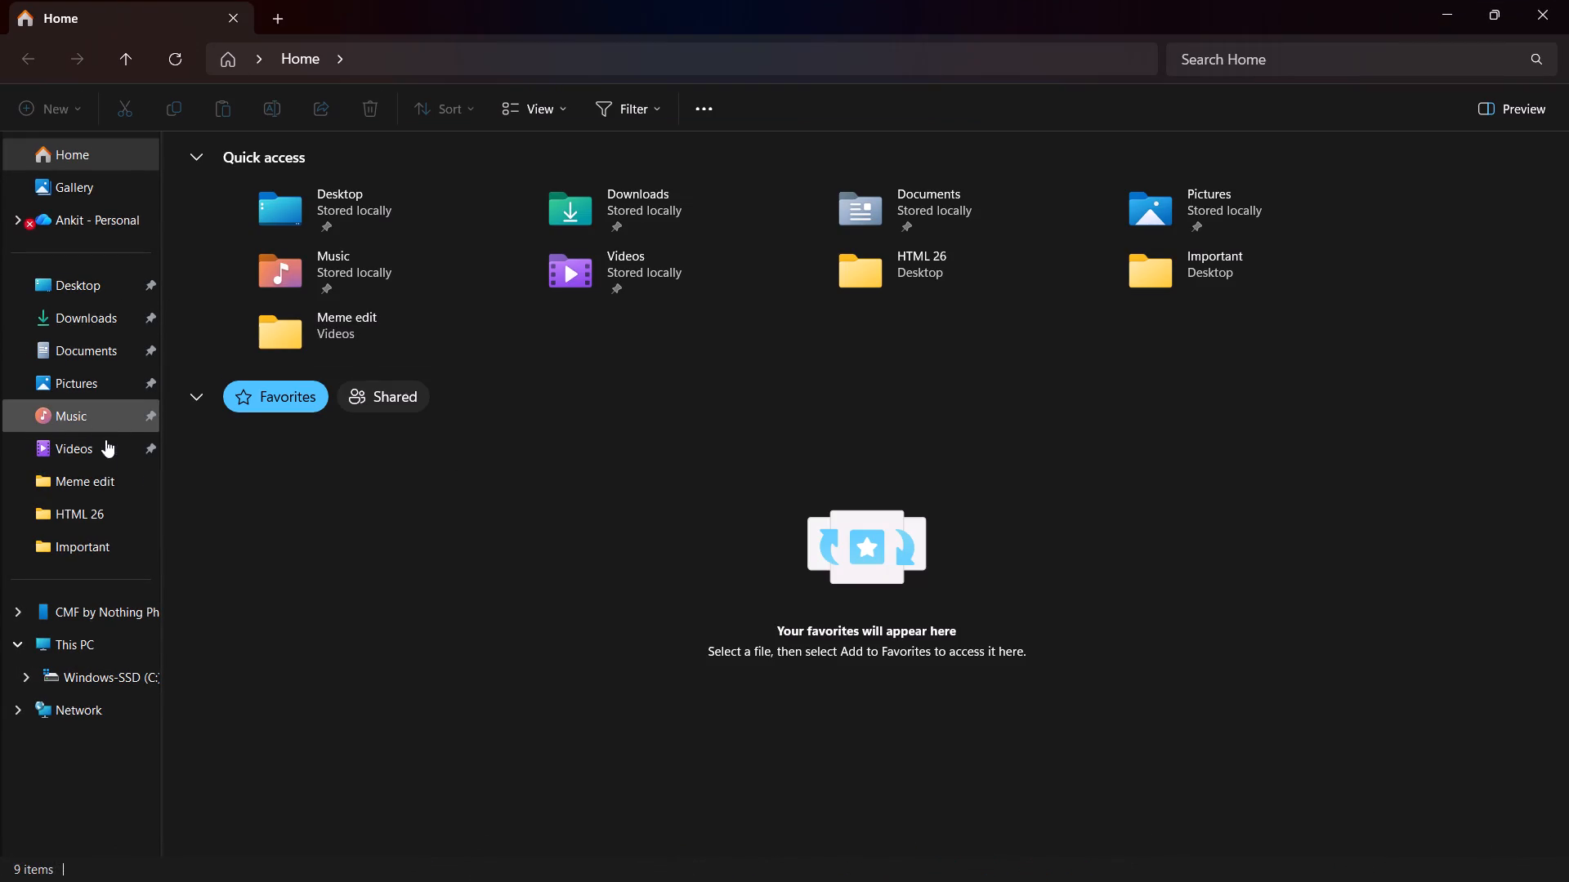
click(92, 353)
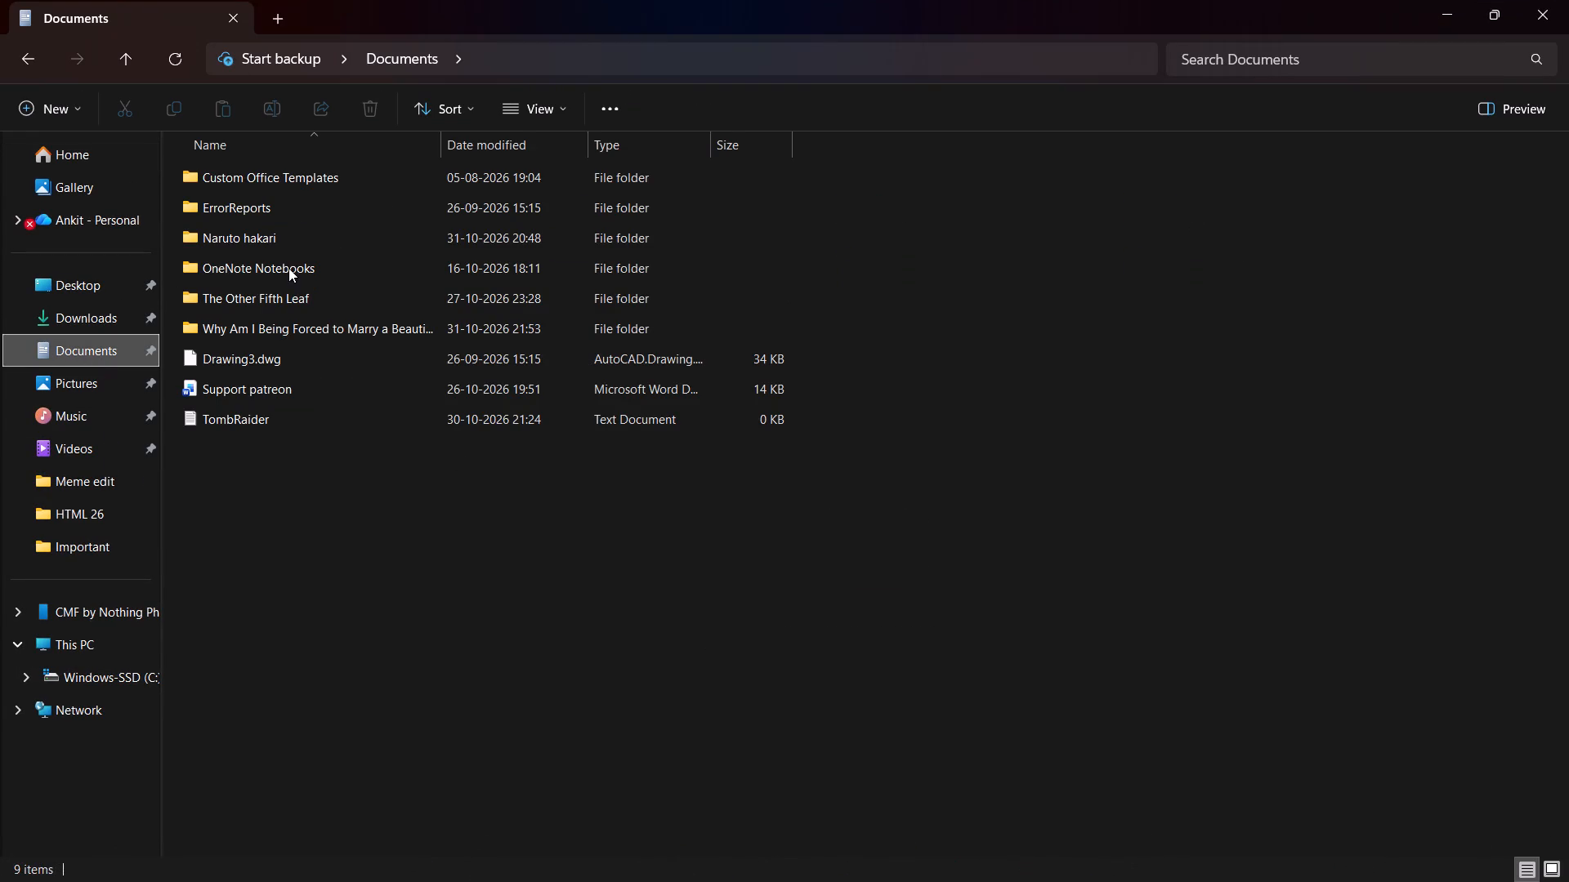
double_click(273, 239)
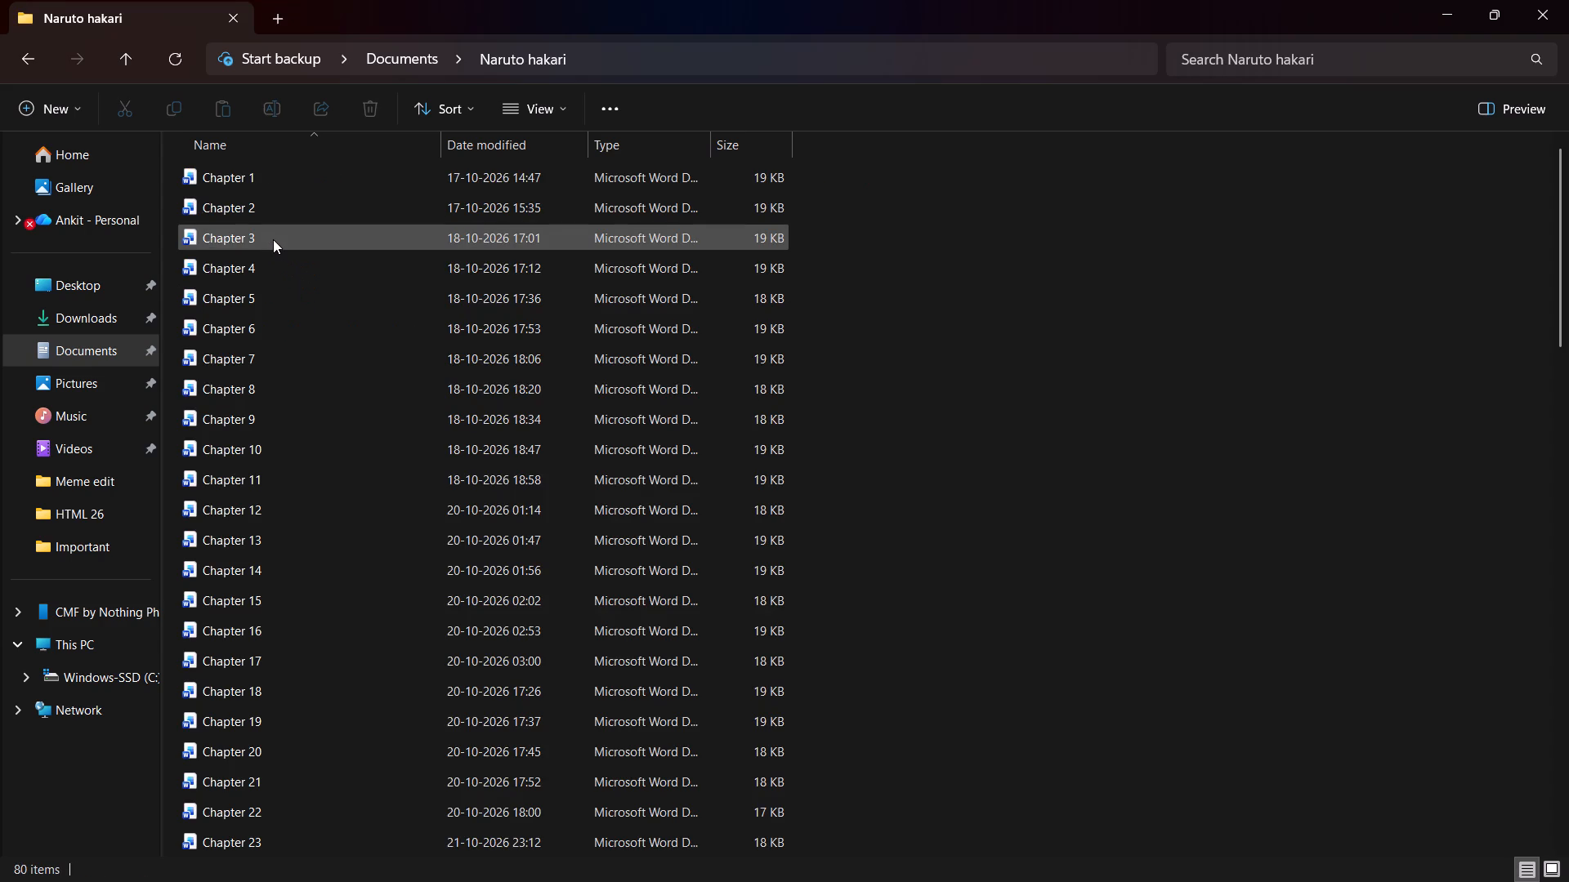
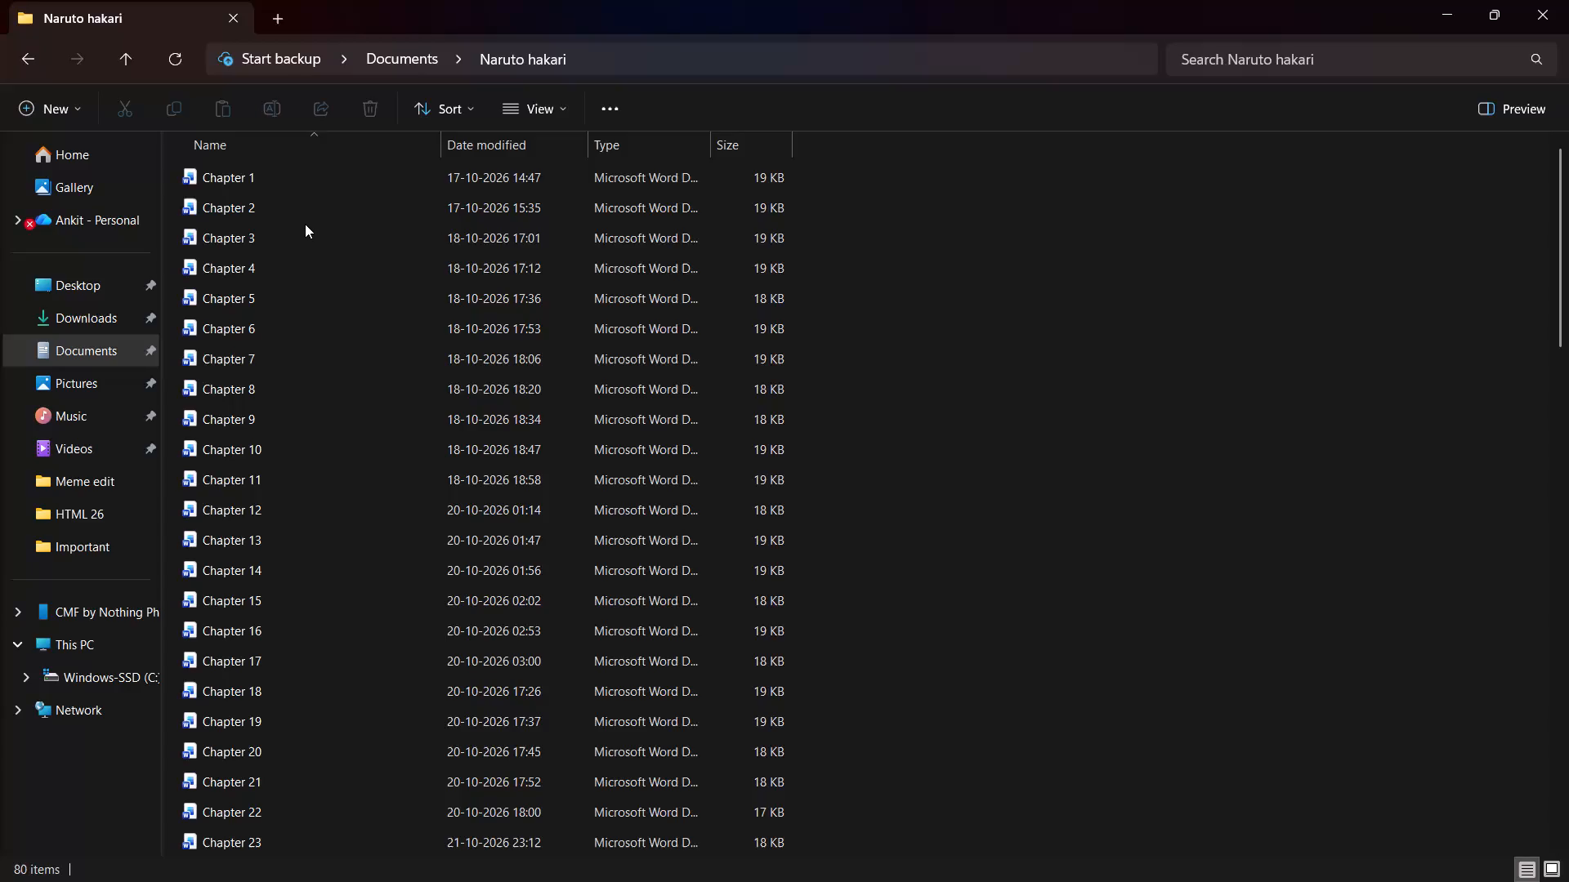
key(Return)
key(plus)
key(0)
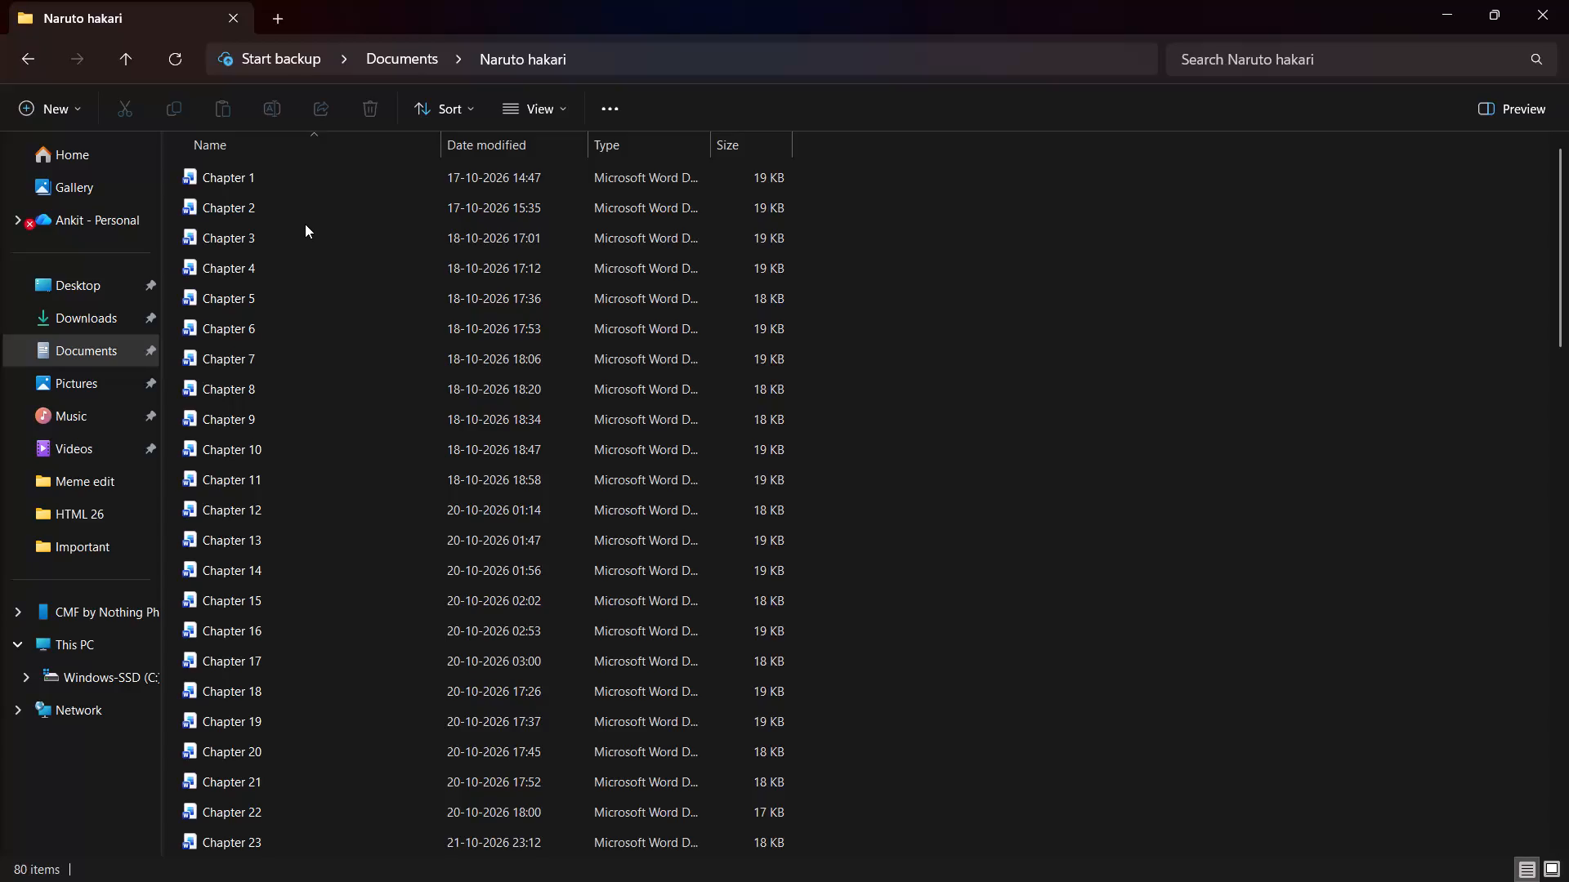
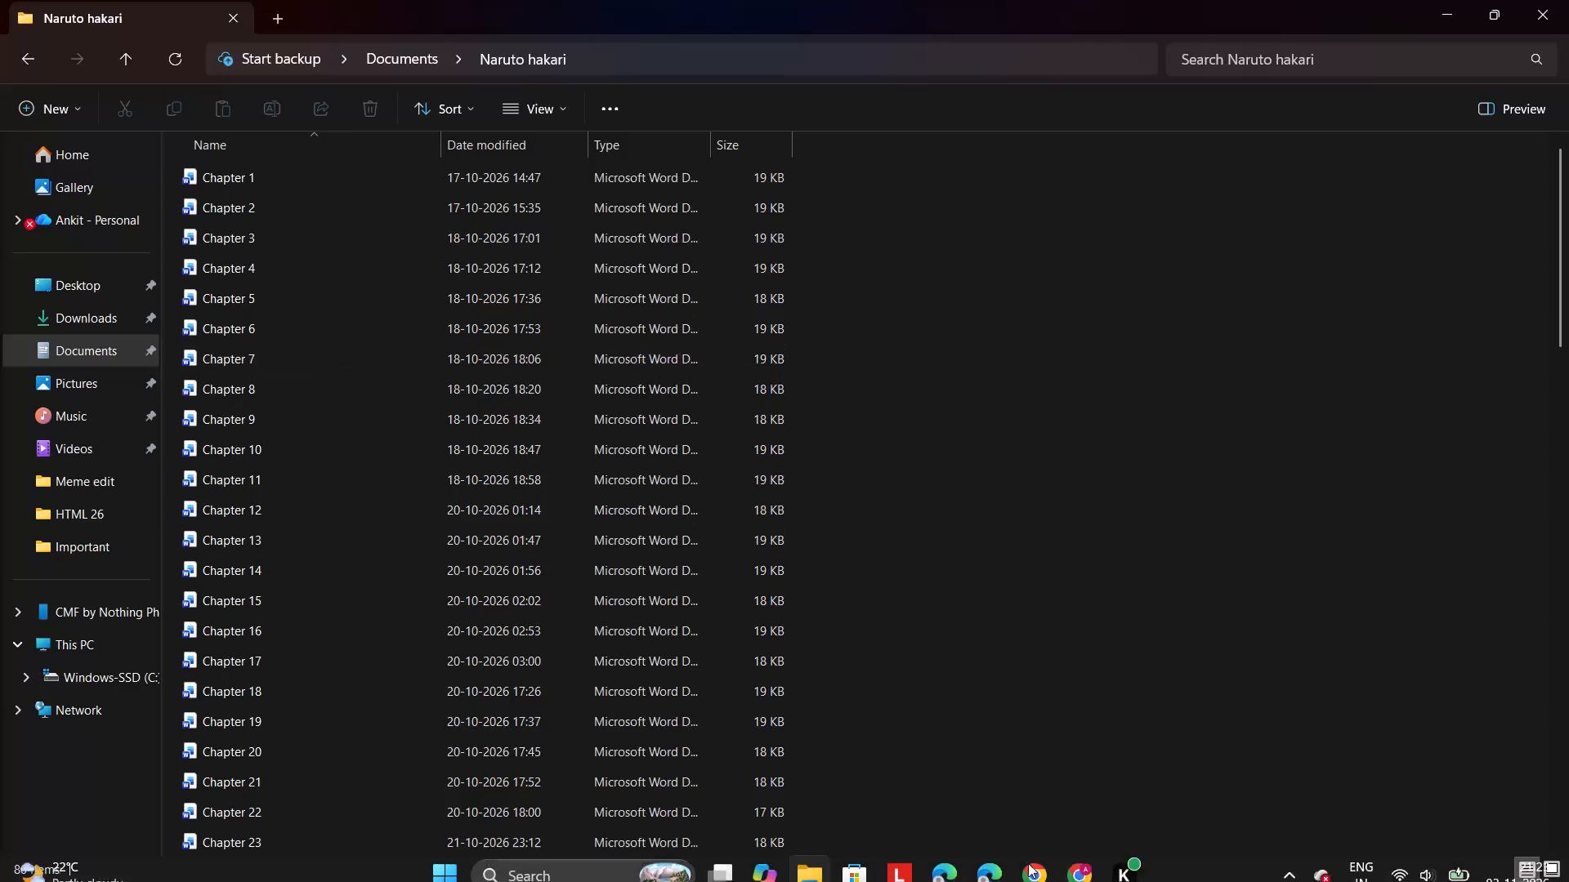
Switch to Chrome, leave the blank post editor and return to the Patreon library's list of posts.
click(1088, 862)
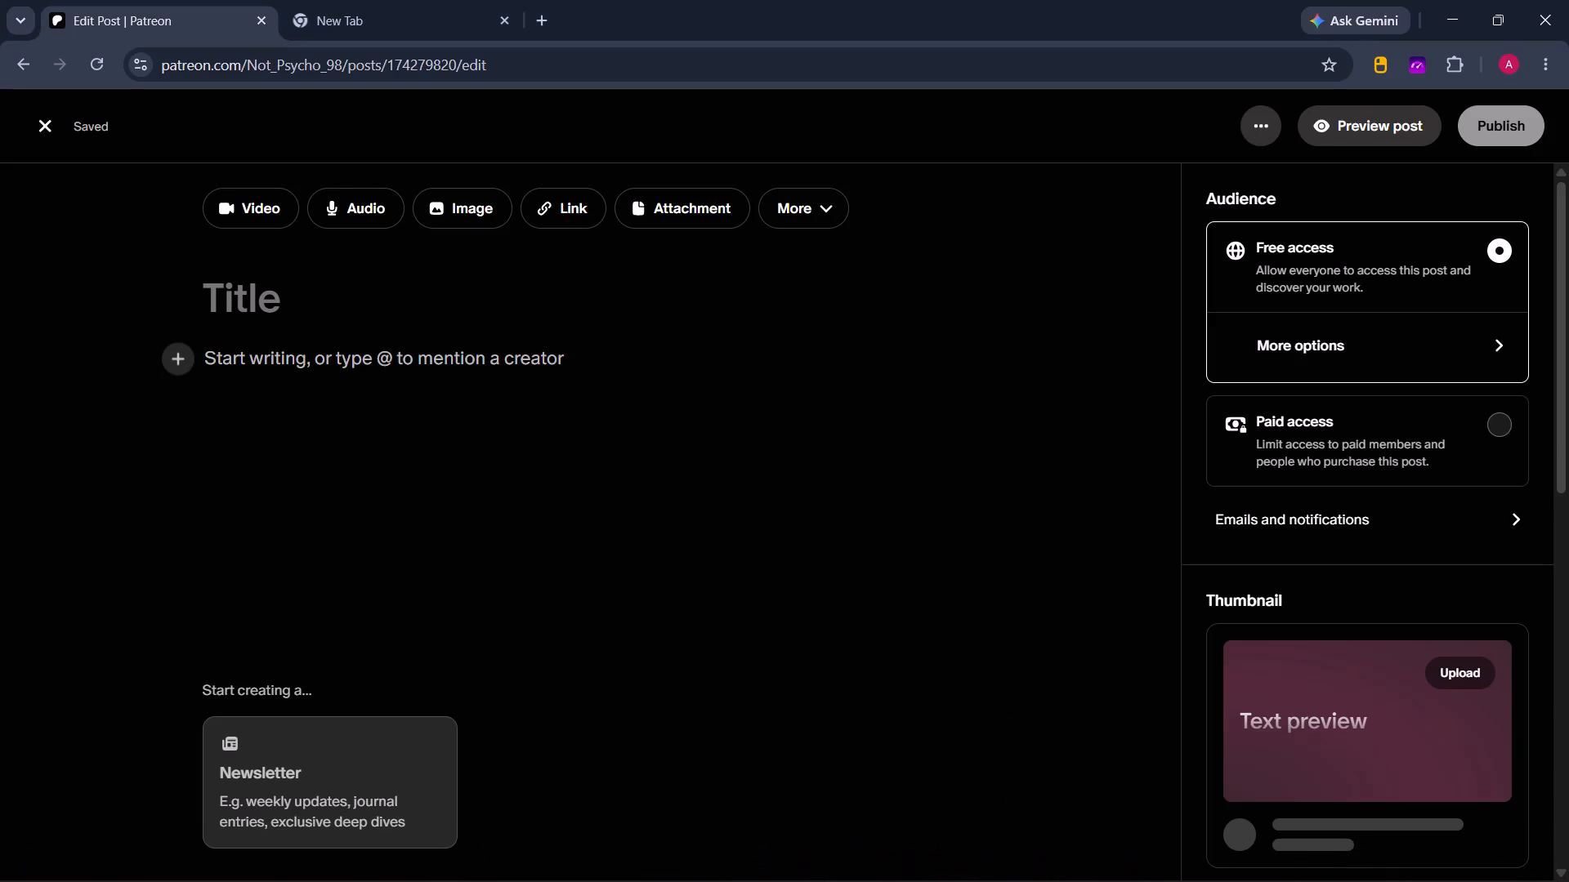
click(320, 0)
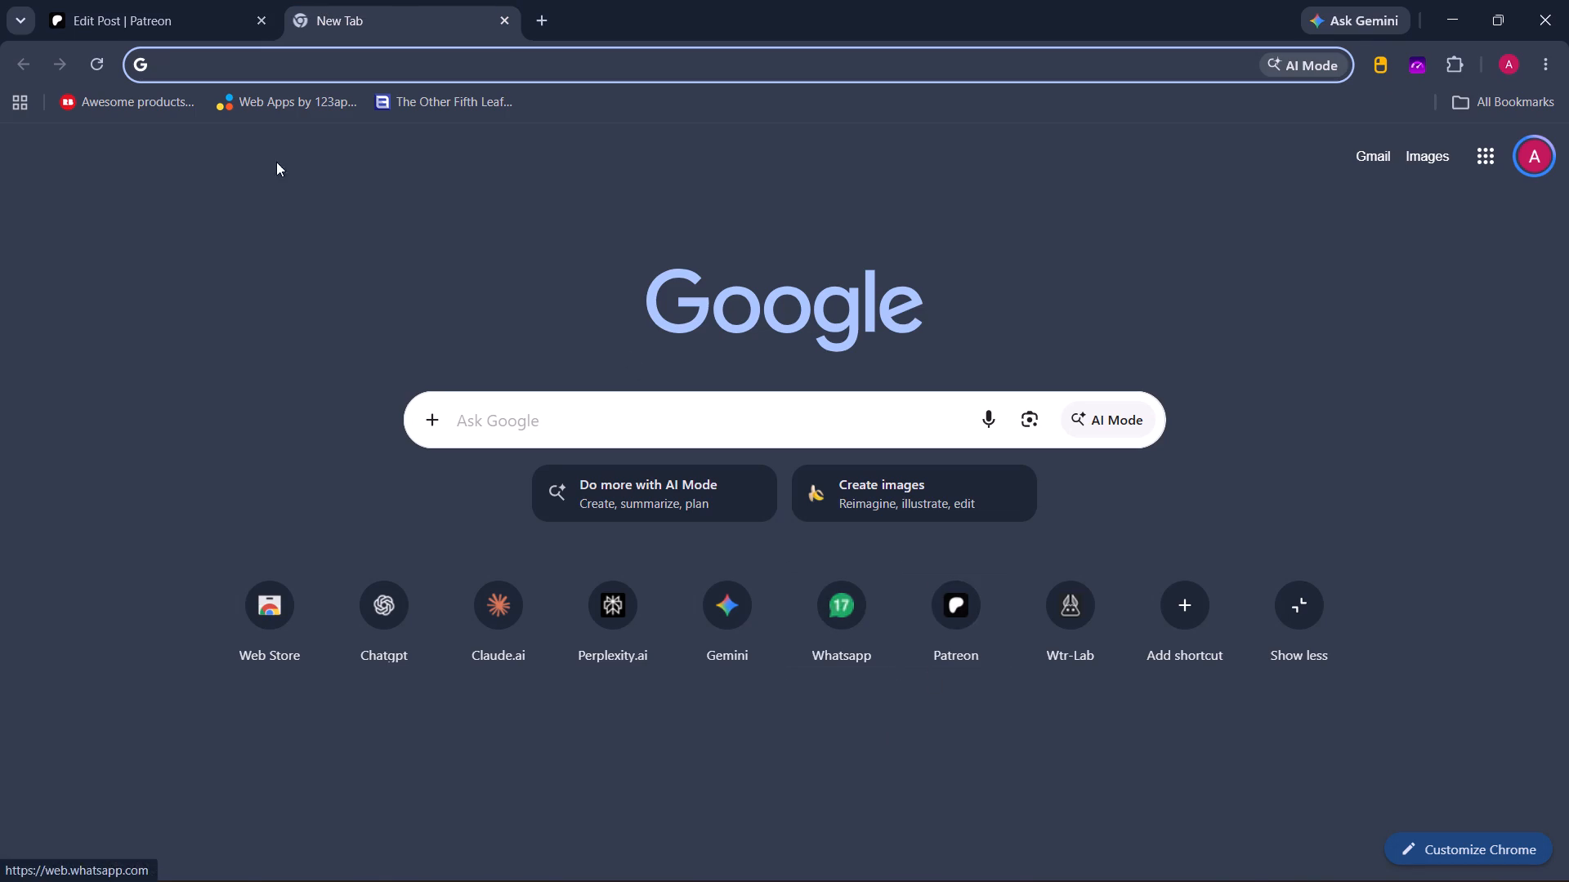
click(156, 0)
click(17, 82)
click(29, 66)
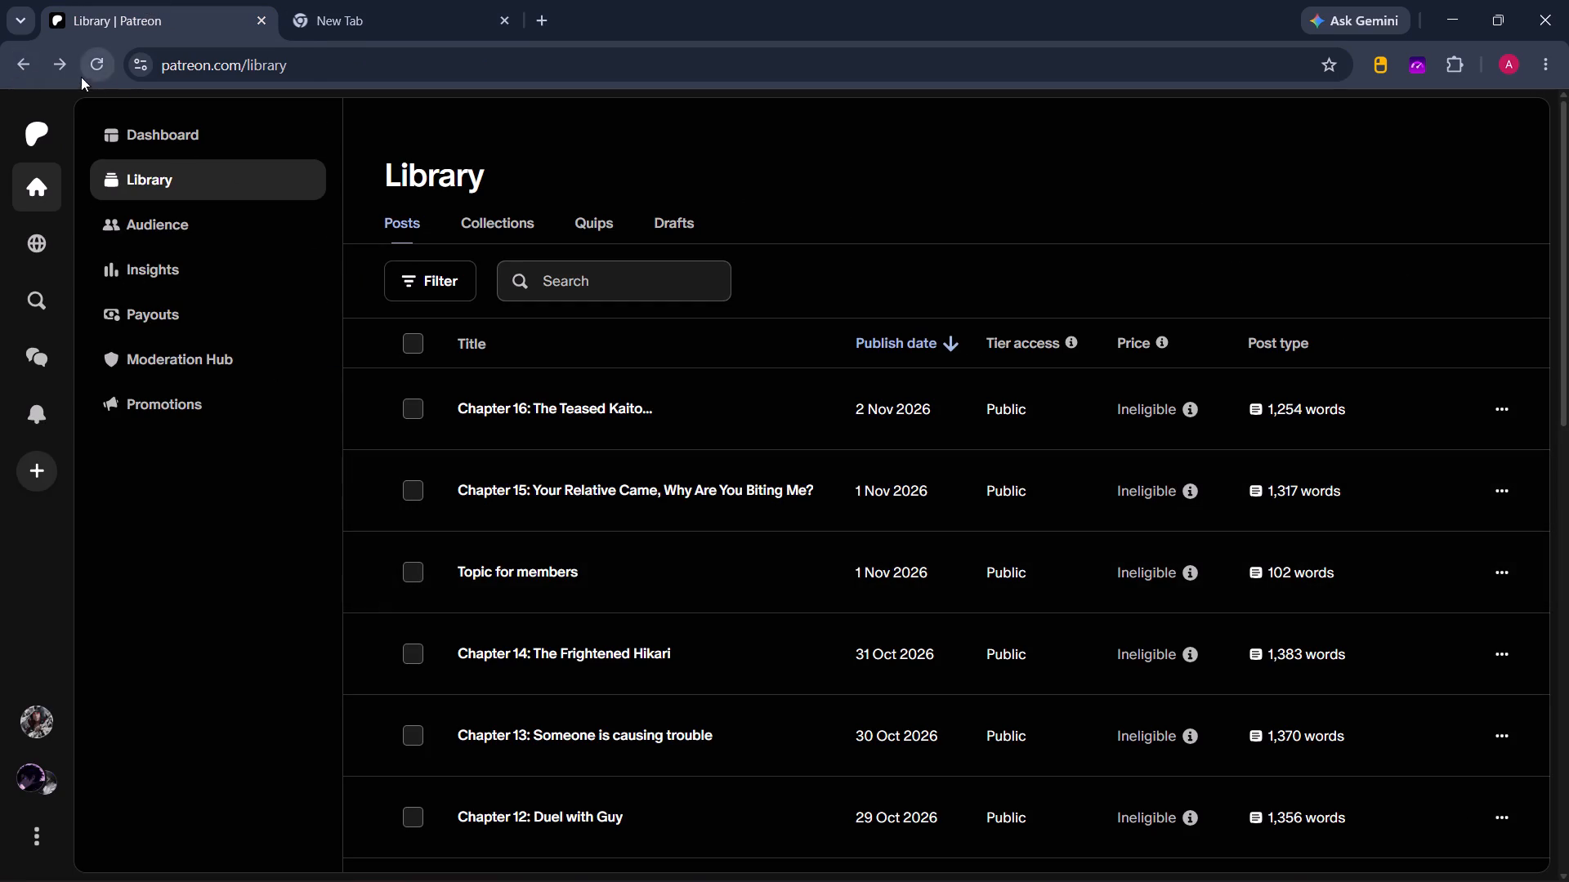
Set the access of the post "Chapter 16: The Teased Kaito..." to Free and paid members and update the post.
click(600, 407)
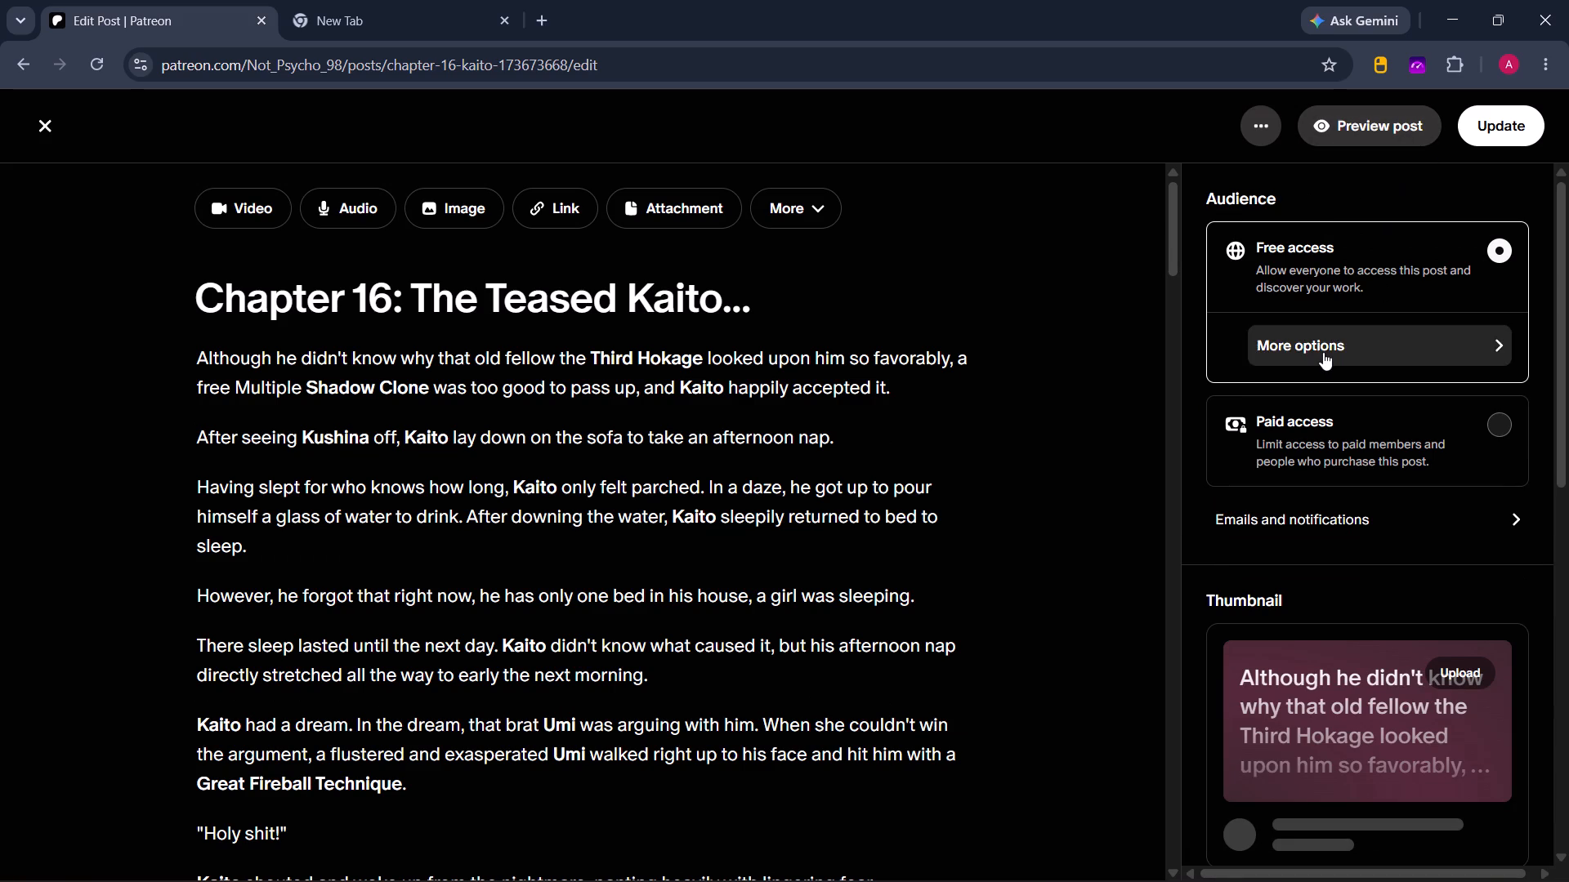
click(1331, 351)
click(1221, 362)
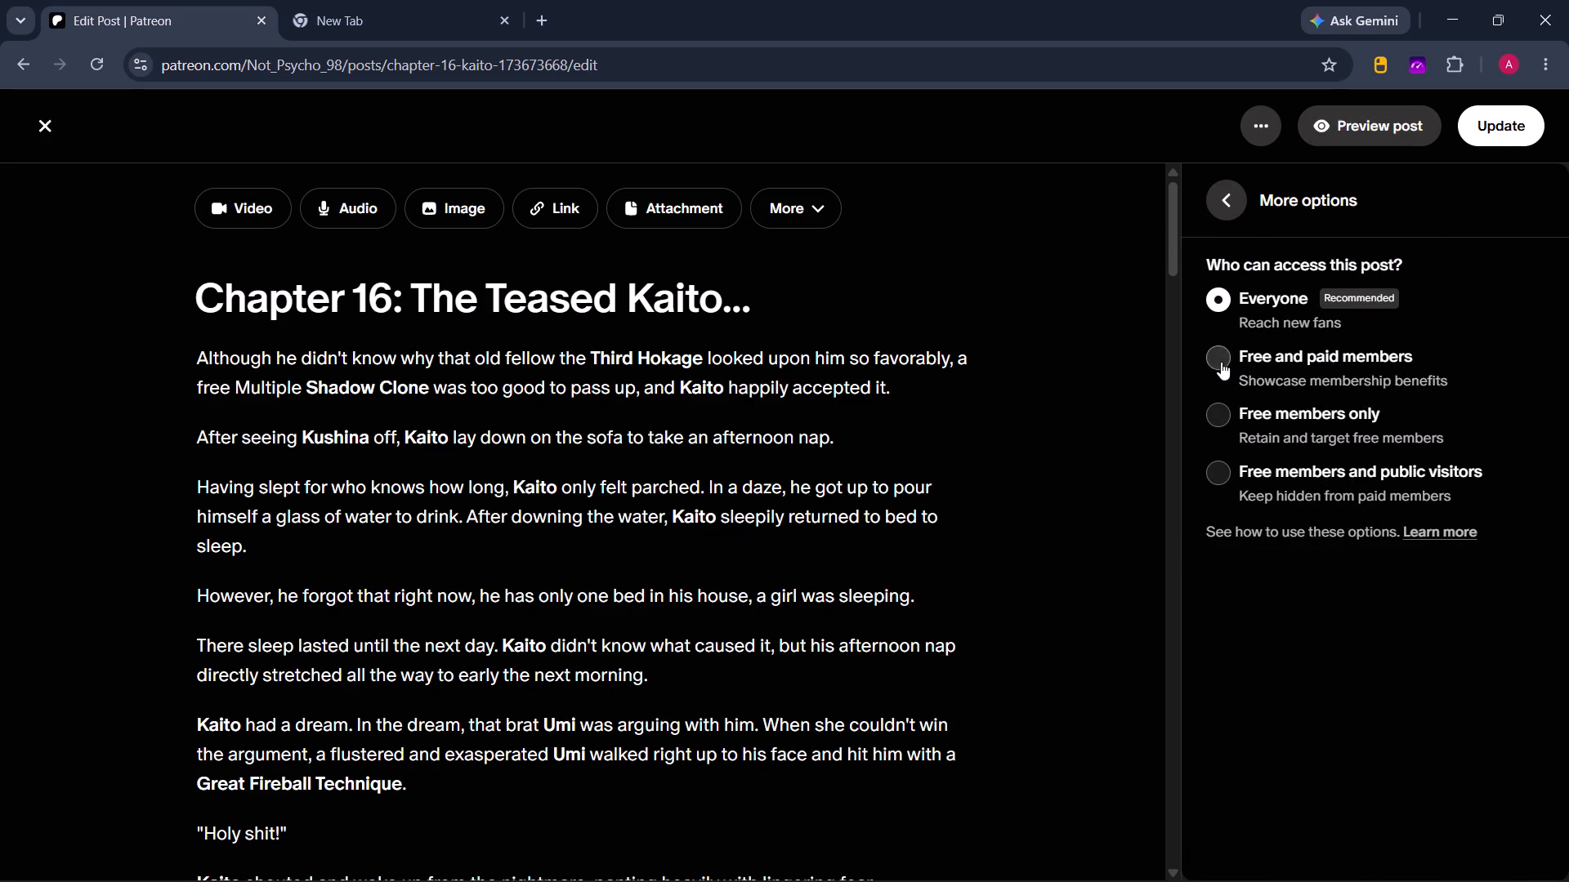
click(1236, 217)
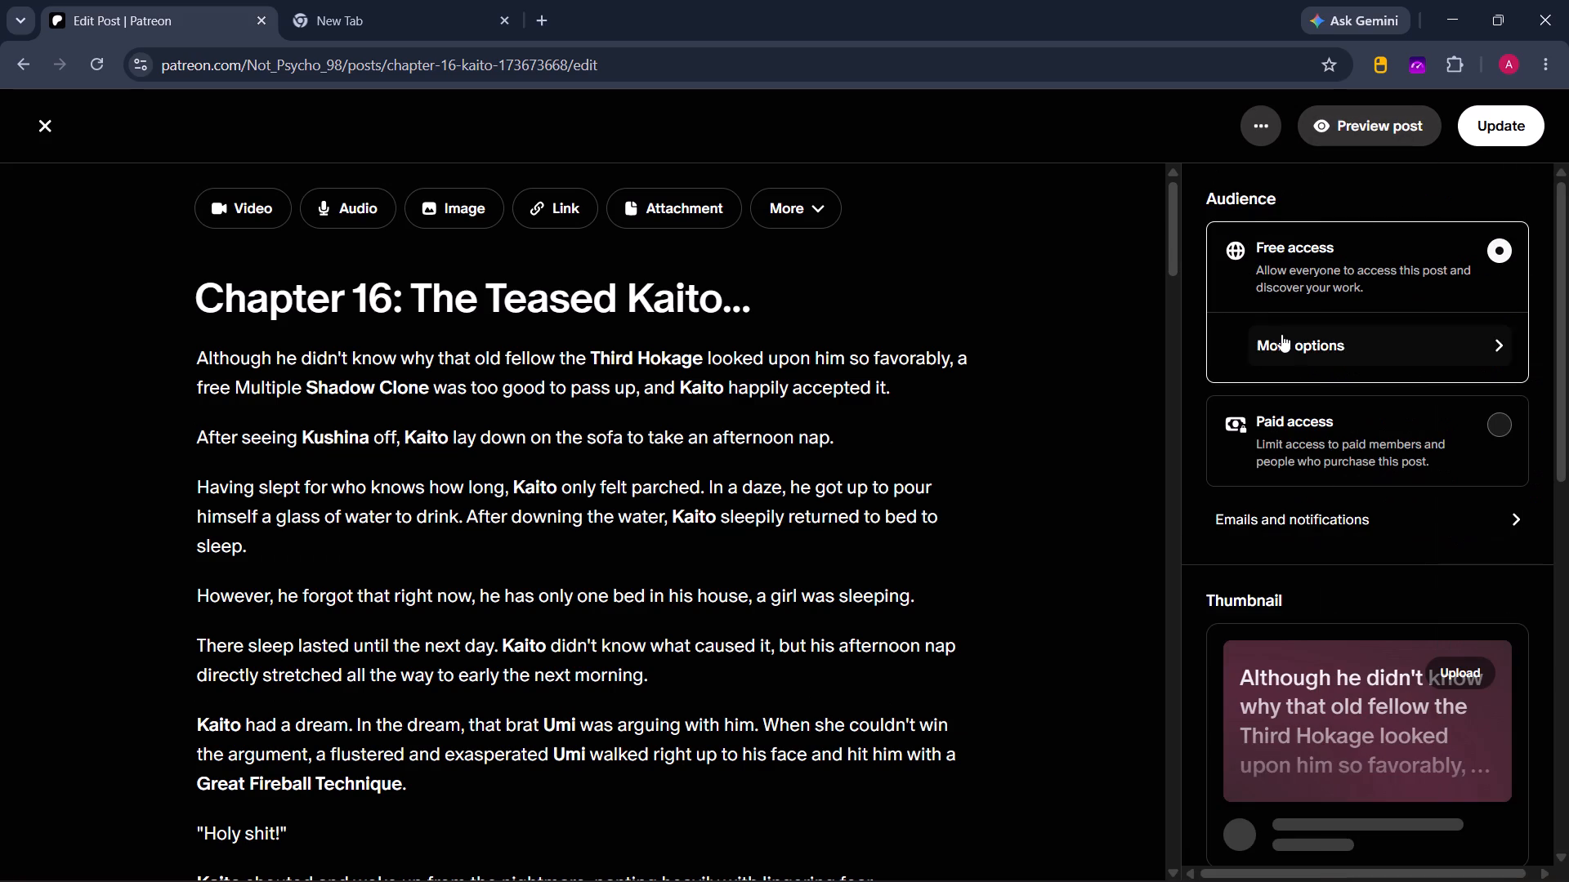
click(1281, 334)
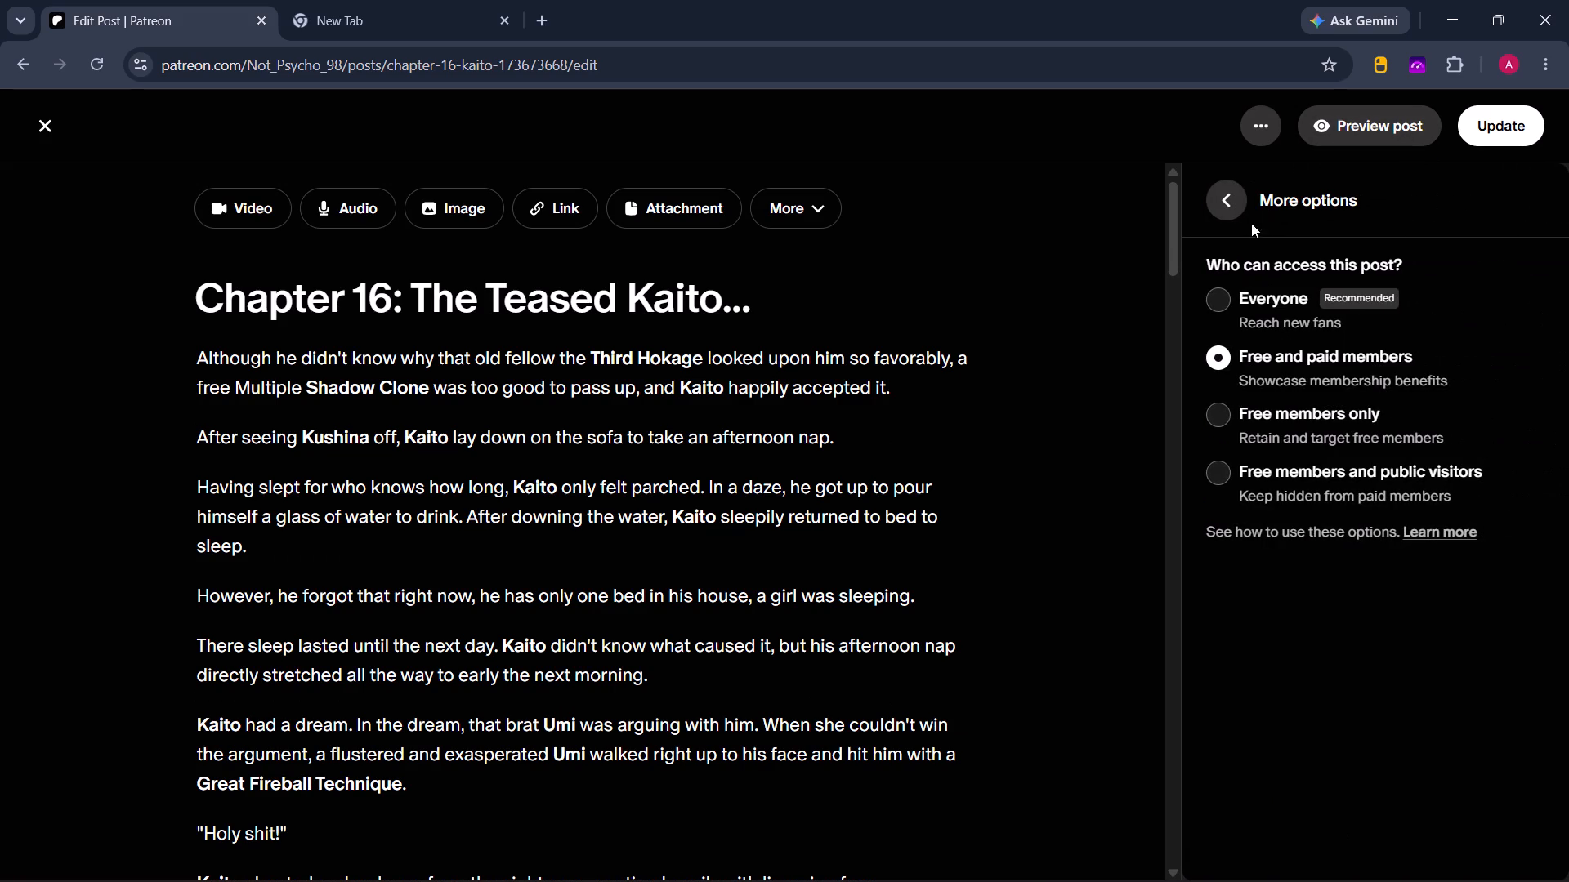
click(1240, 208)
click(1308, 346)
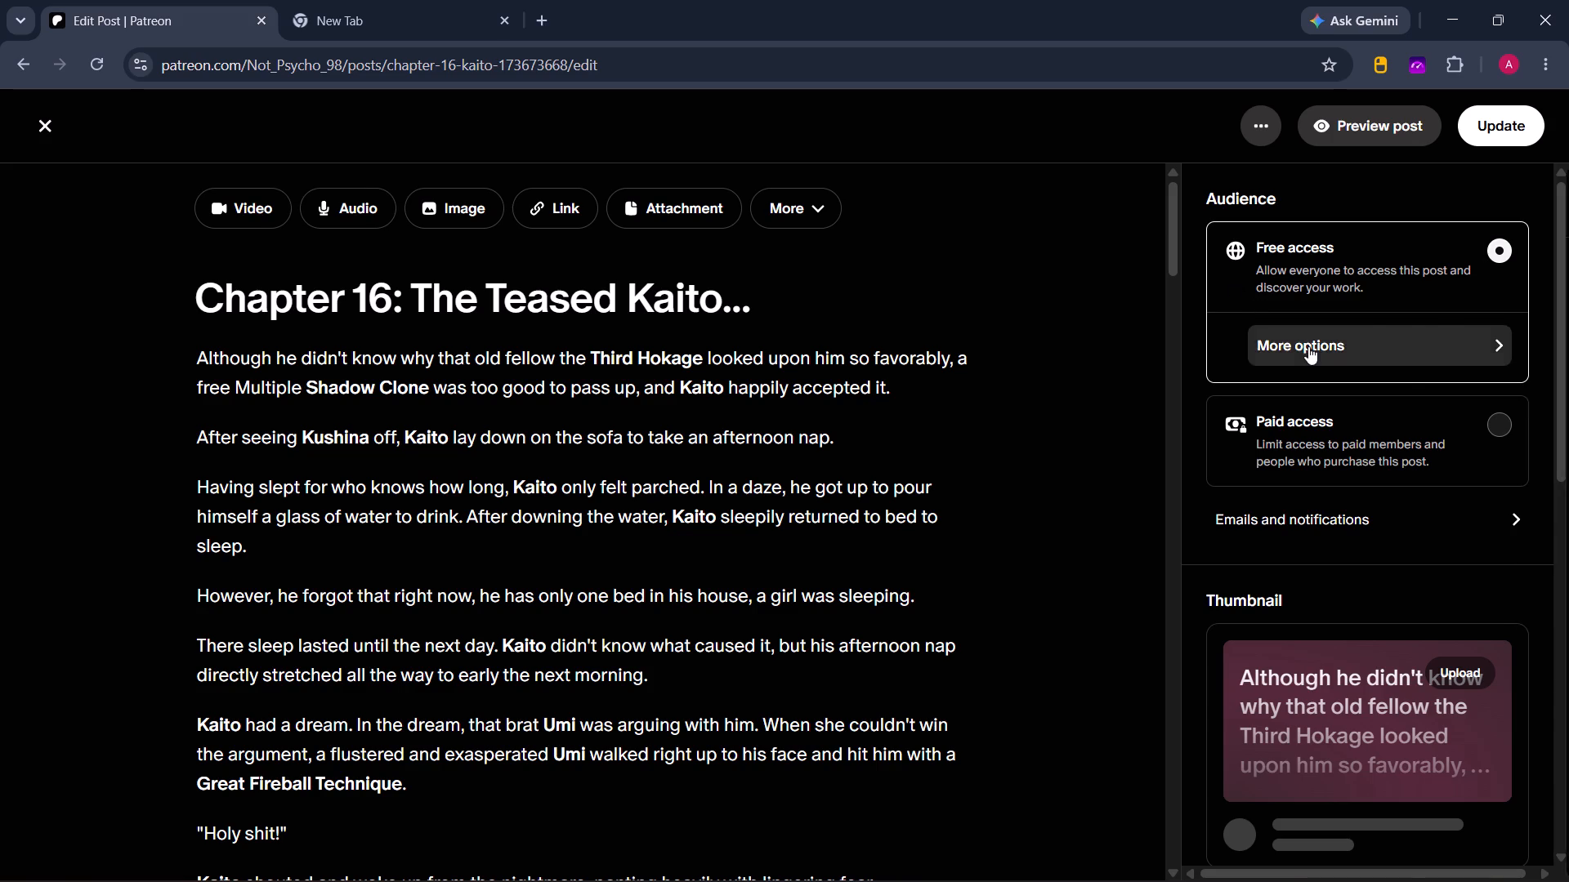
click(1218, 190)
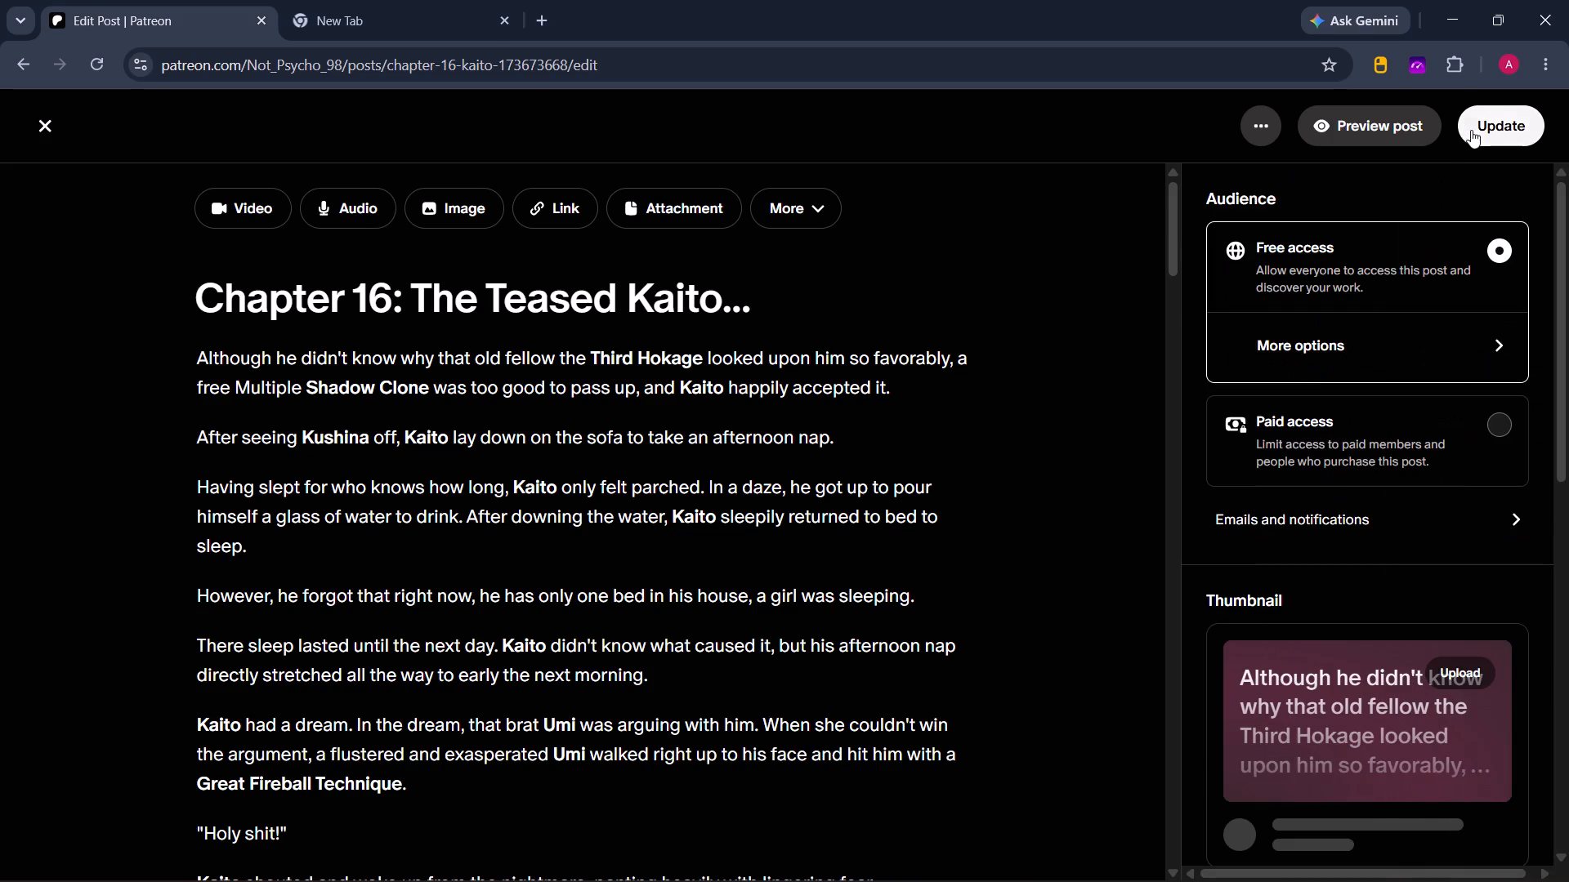
click(1471, 129)
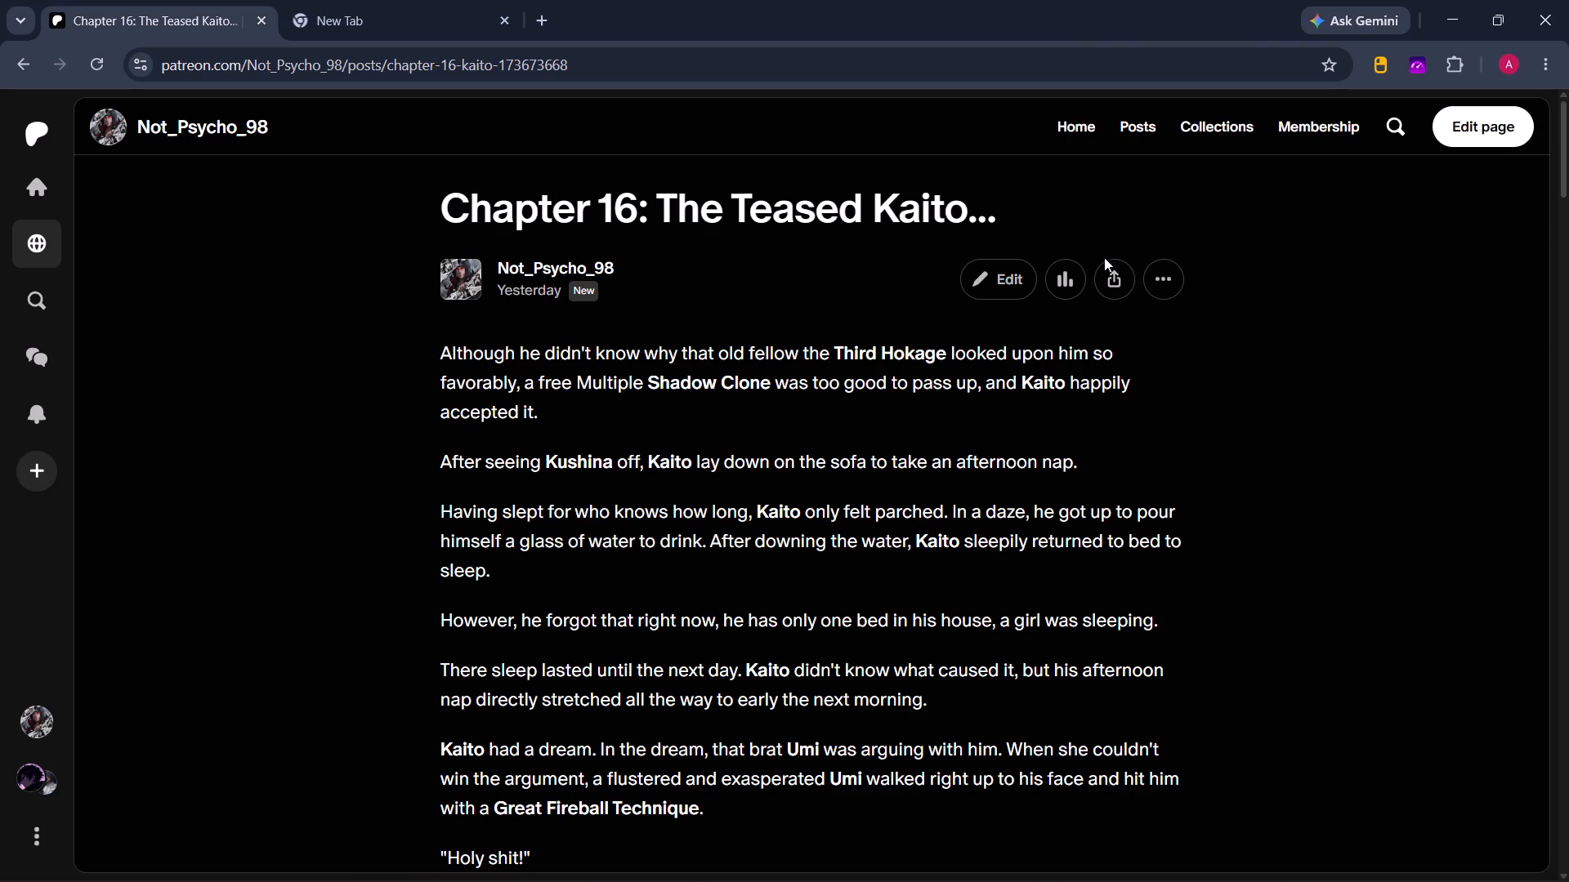
Reopen the Chapter 16 post for editing, recheck its free-access audience options and update the post again.
click(1004, 268)
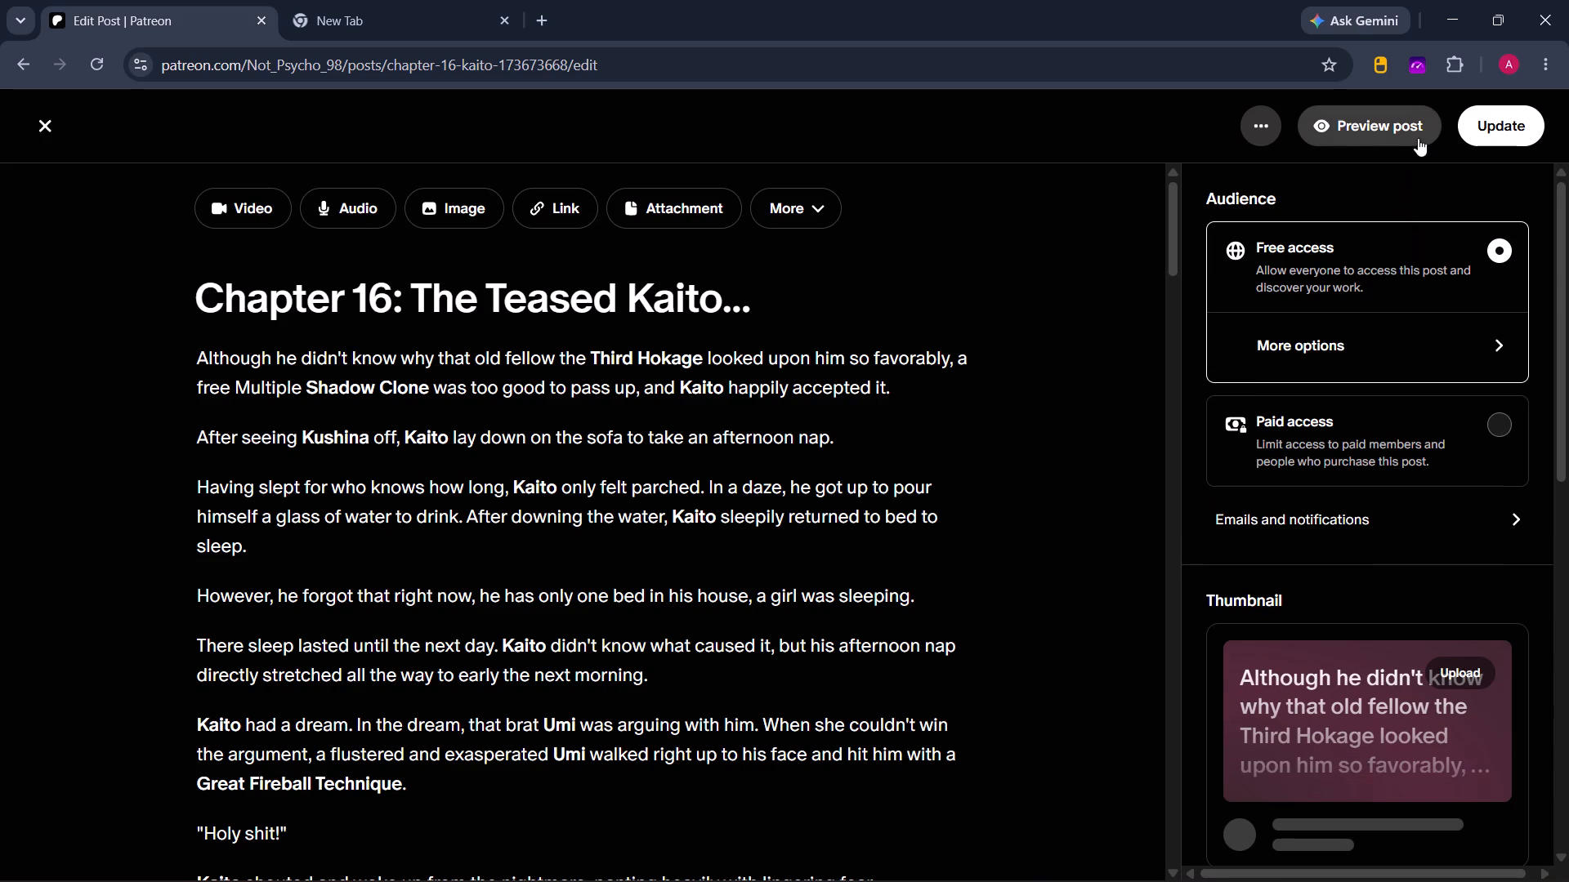
click(1354, 332)
click(1224, 196)
click(42, 132)
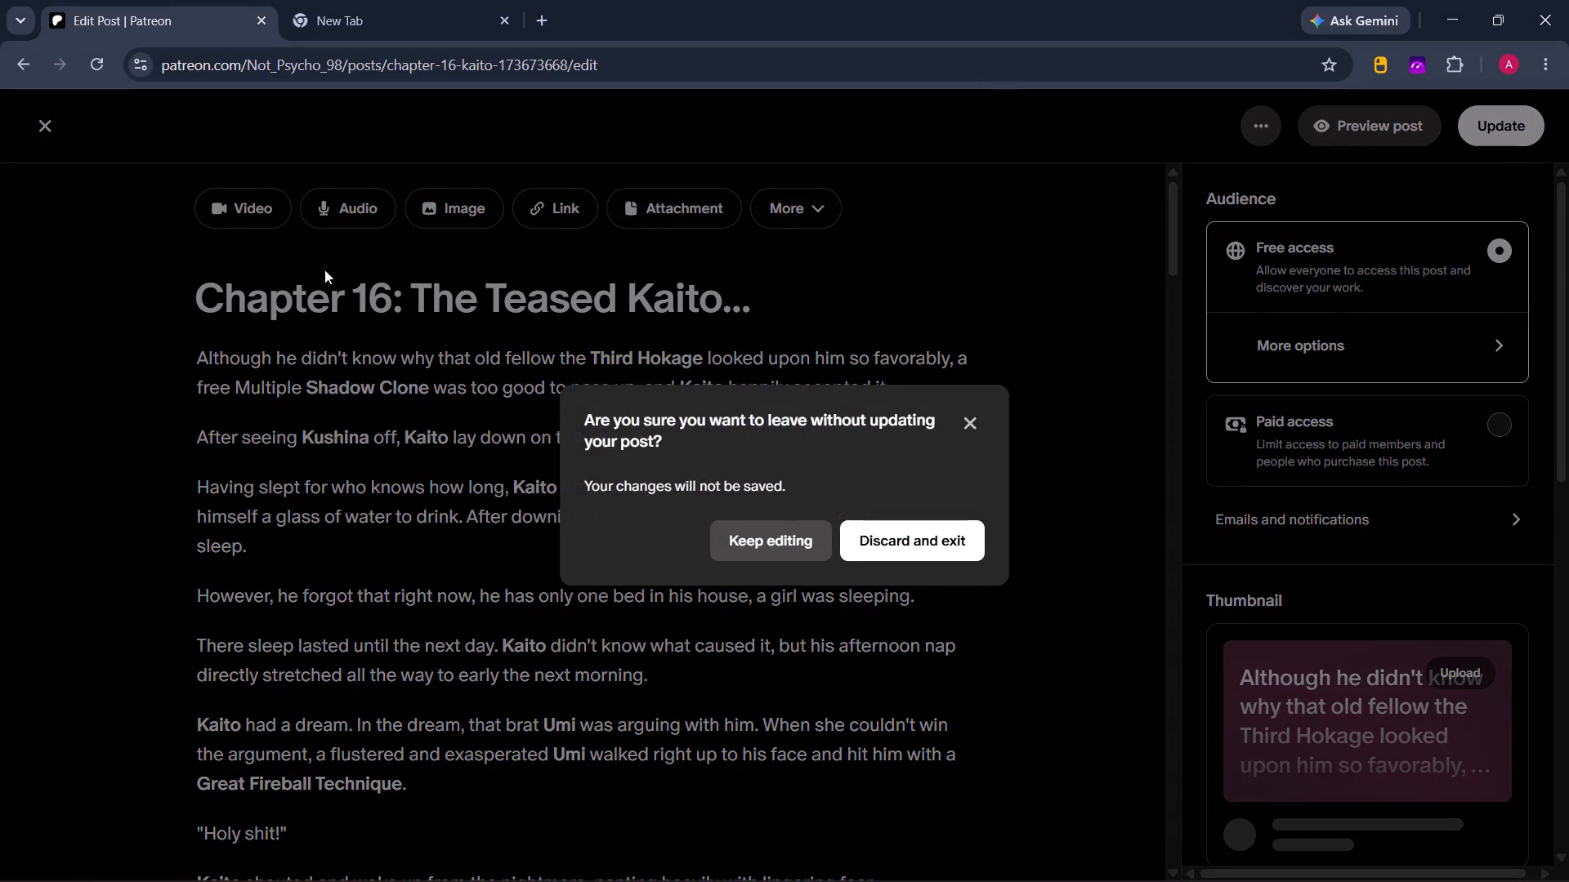
click(967, 430)
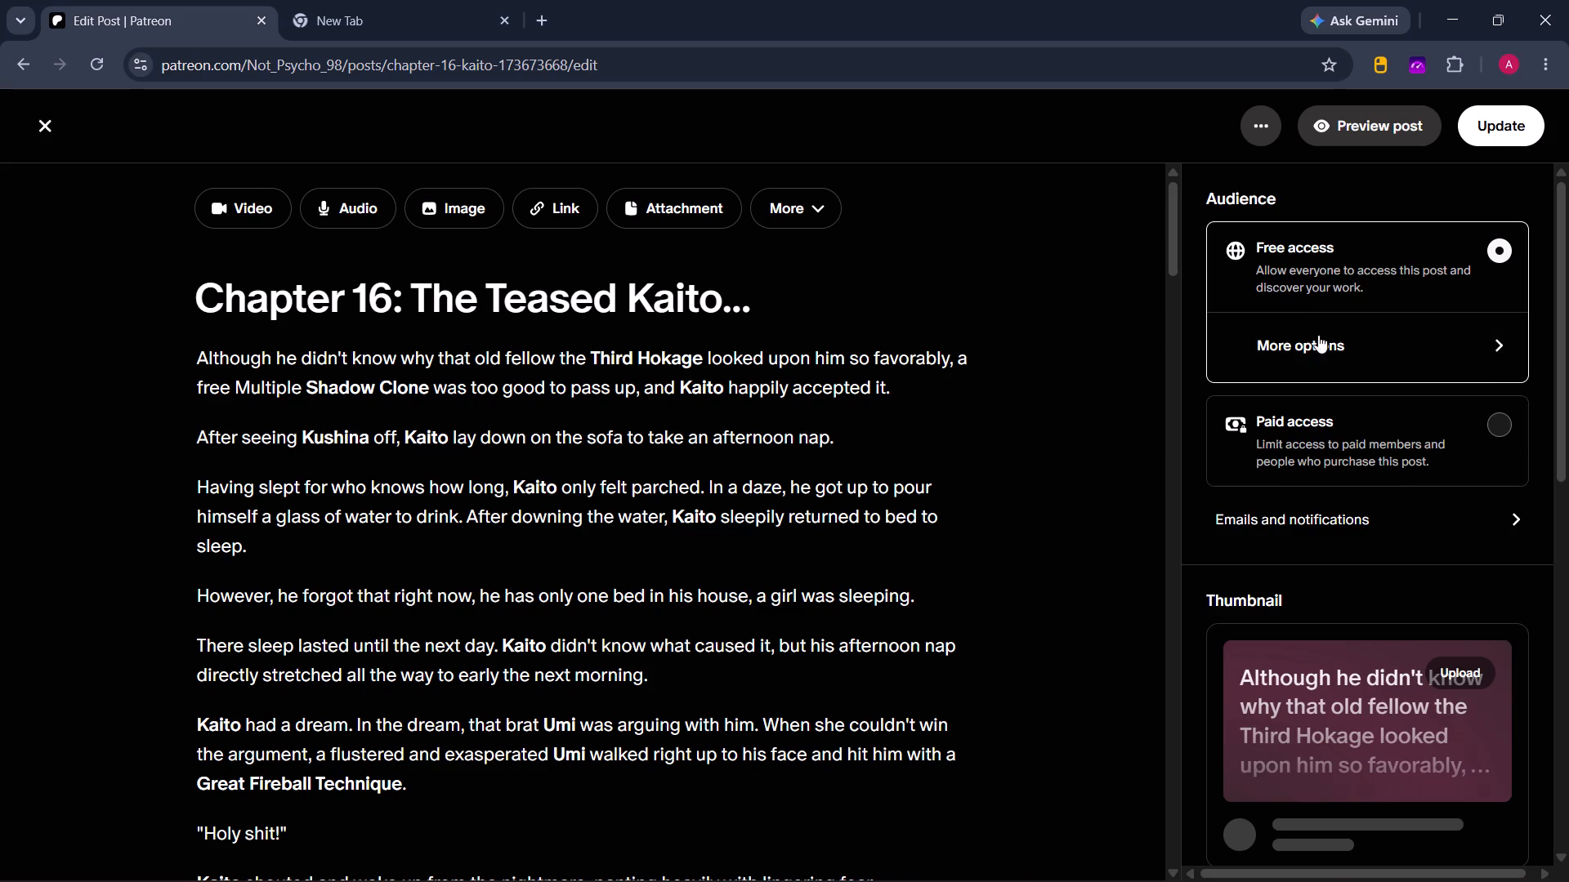
click(1321, 340)
click(1228, 188)
click(1510, 114)
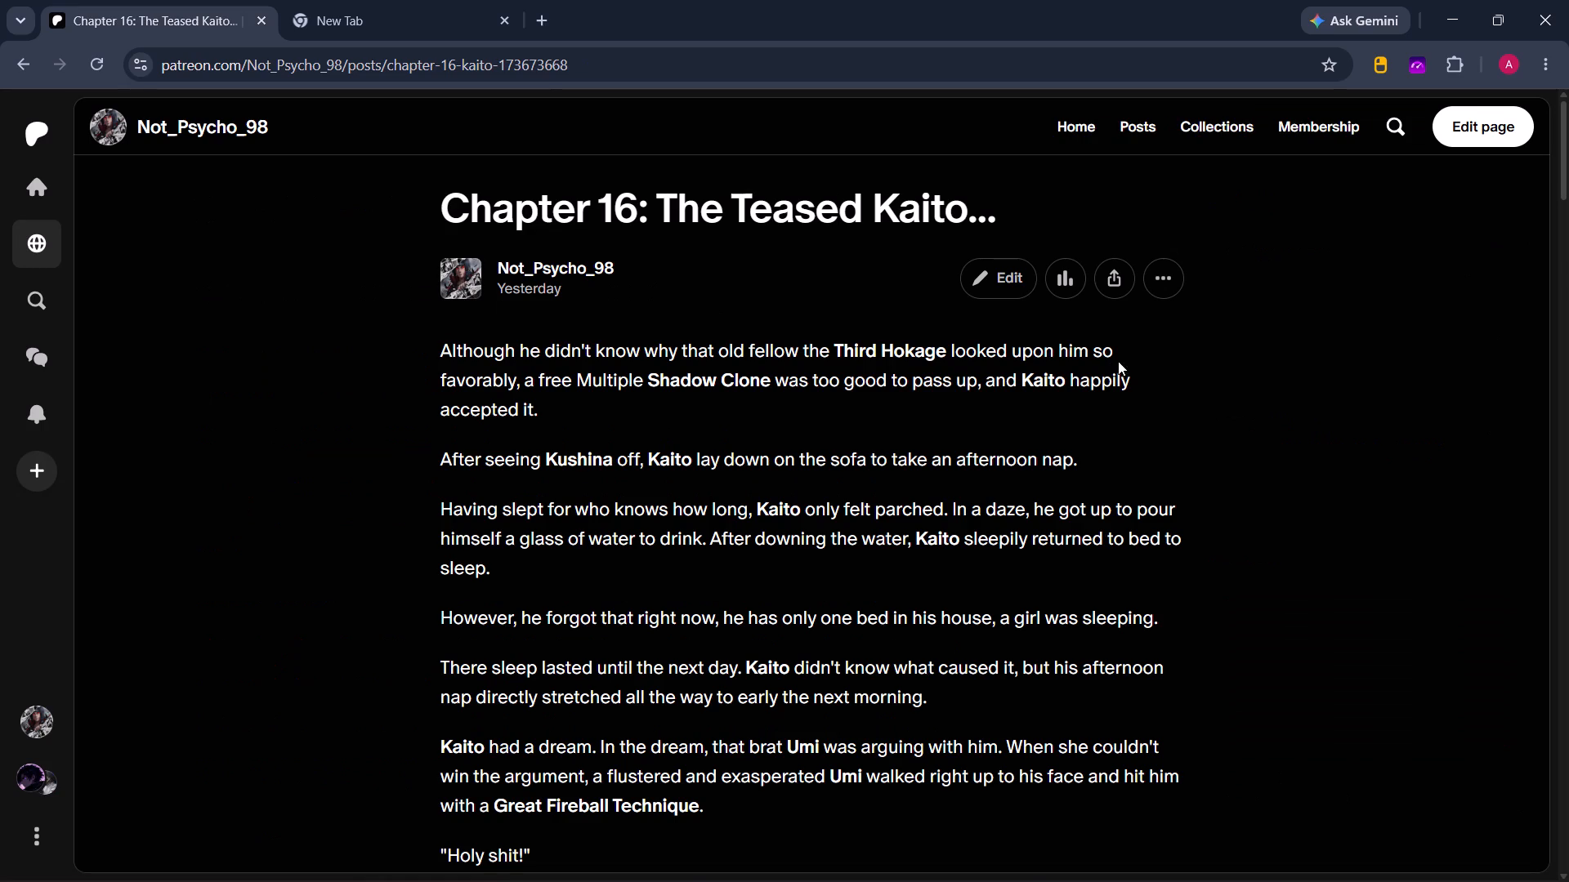
View the creator page's posts and return to the library to check the Chapter 16 post's tier access.
click(1124, 138)
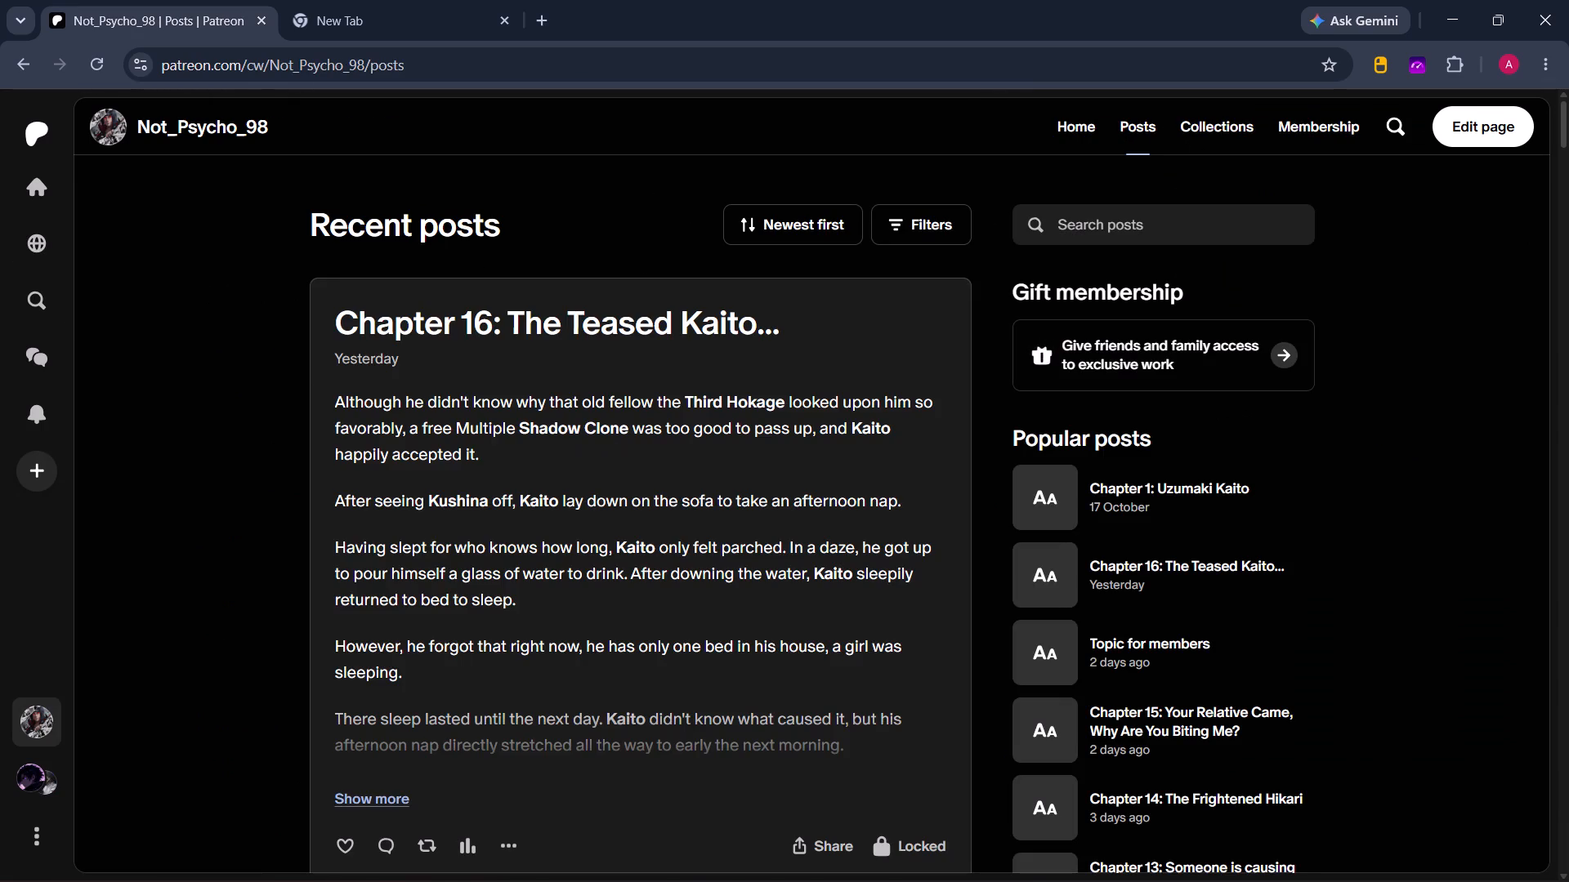
click(38, 198)
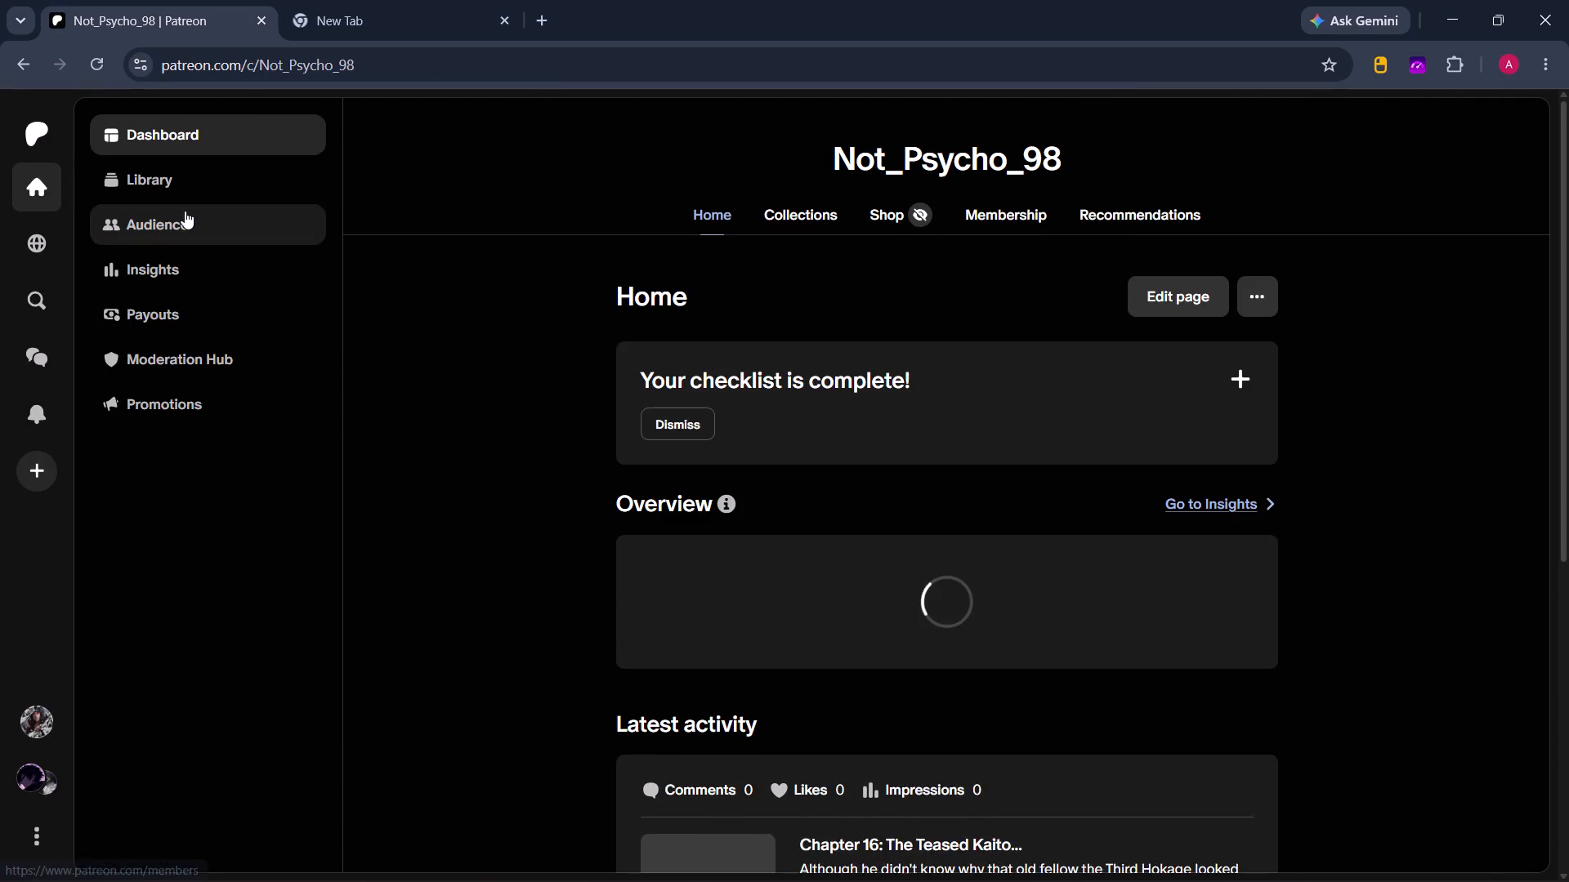
click(187, 197)
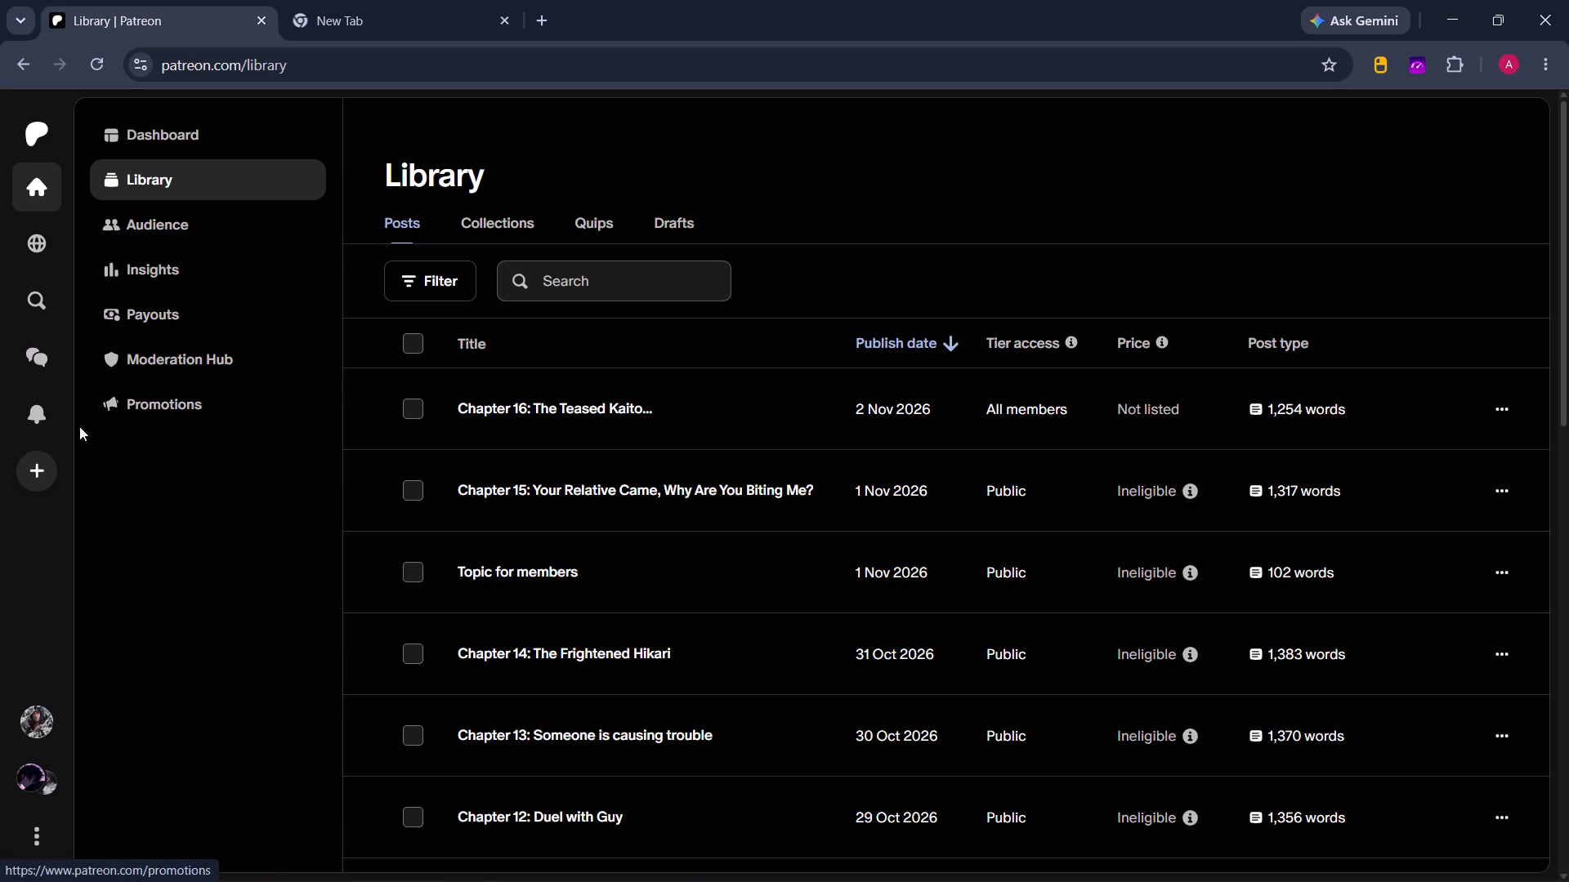
Create a new blank Patreon post.
click(35, 460)
click(74, 555)
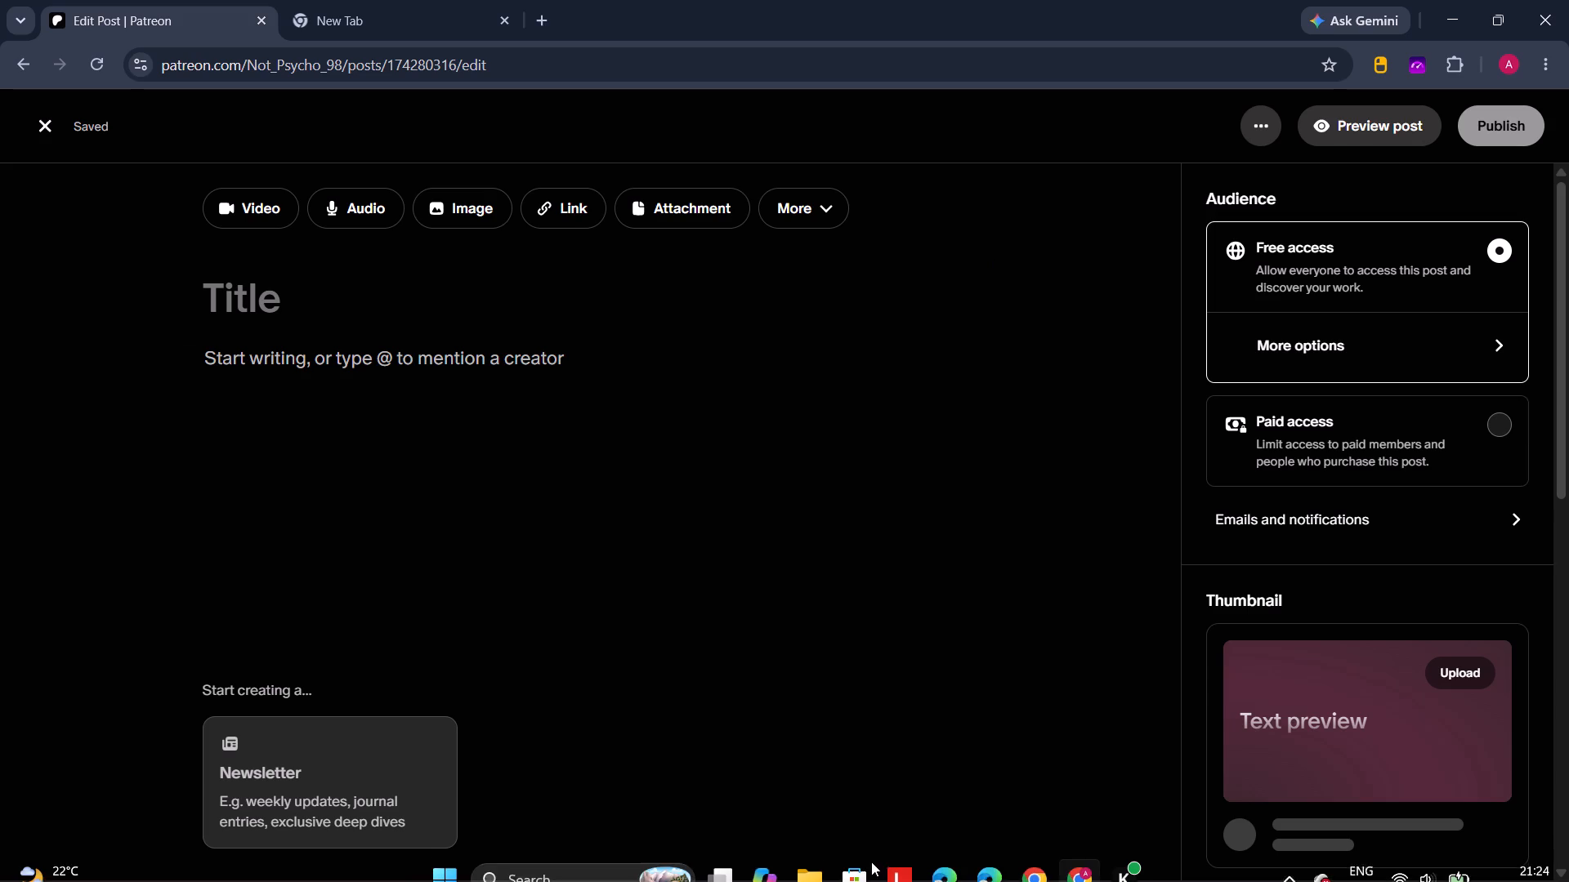
Open the Chapter 17 Word document from the Naruto hakari folder in File Explorer.
click(803, 873)
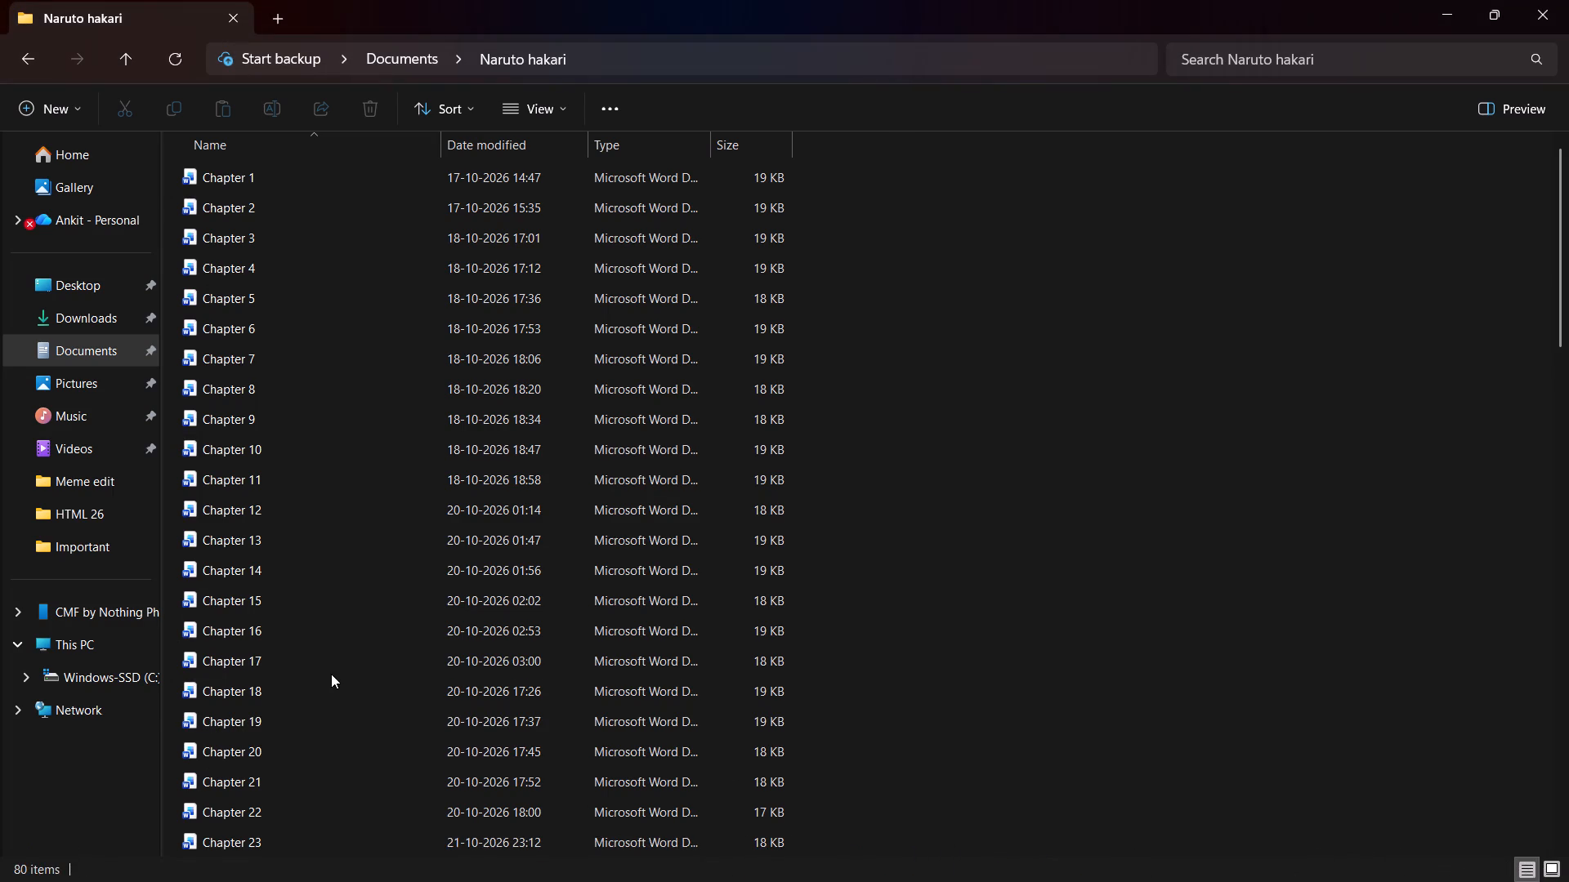
double_click(324, 658)
double_click(324, 663)
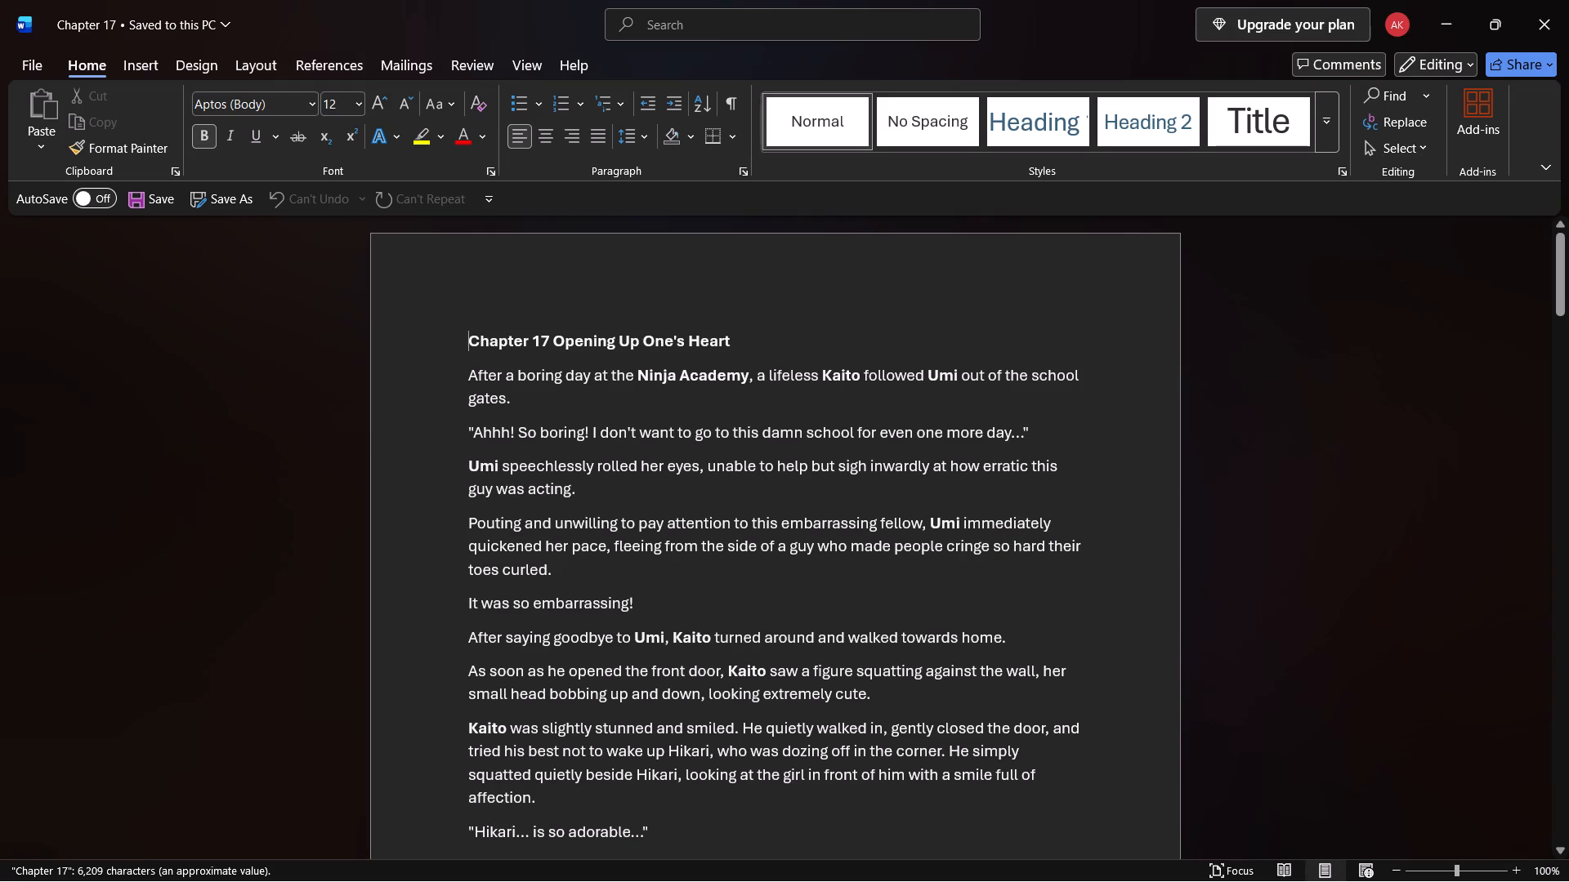
Copy the document's heading into the new Patreon post's title and add a colon, giving "Chapter 17: Opening Up One's Heart".
drag(744, 341, 472, 348)
click(472, 348)
right_click(499, 346)
click(474, 338)
drag(472, 339, 614, 341)
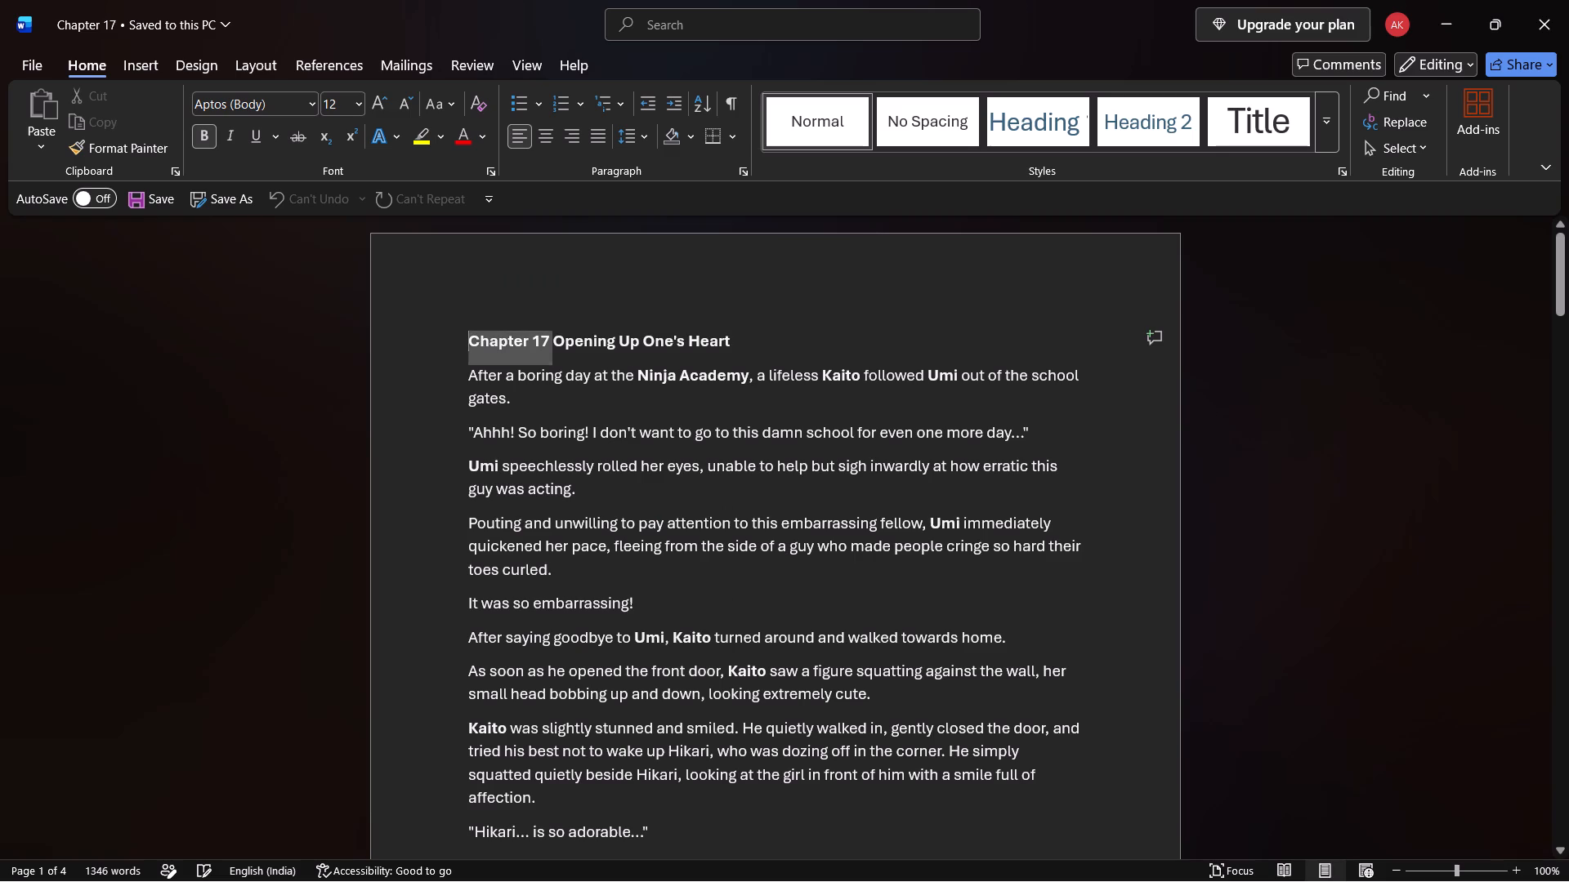
drag(614, 341, 735, 341)
right_click(691, 346)
click(751, 430)
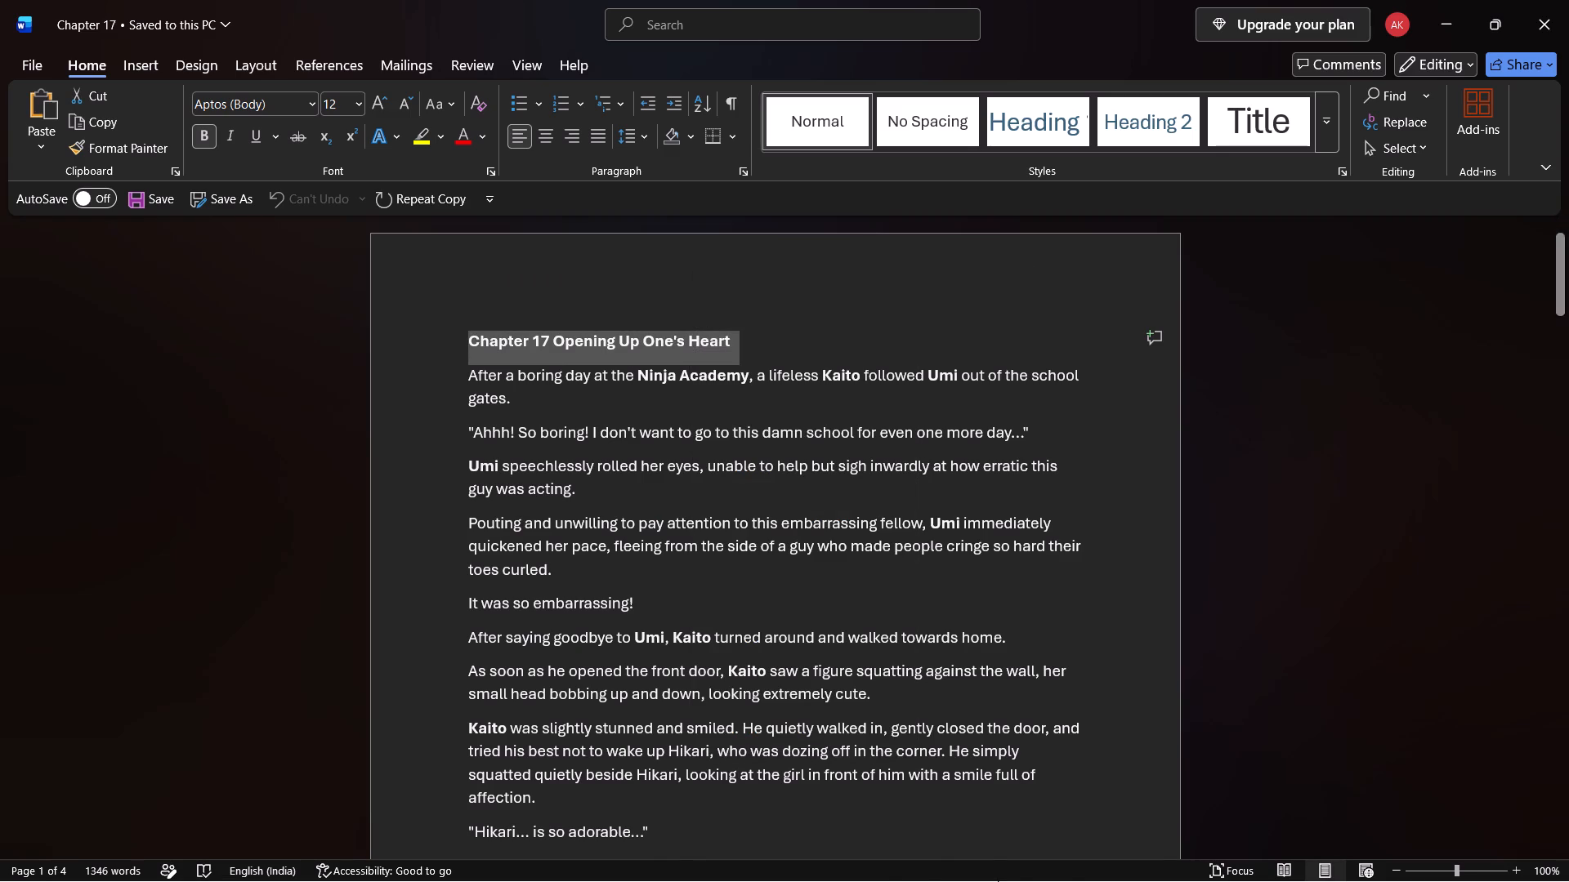
click(1068, 857)
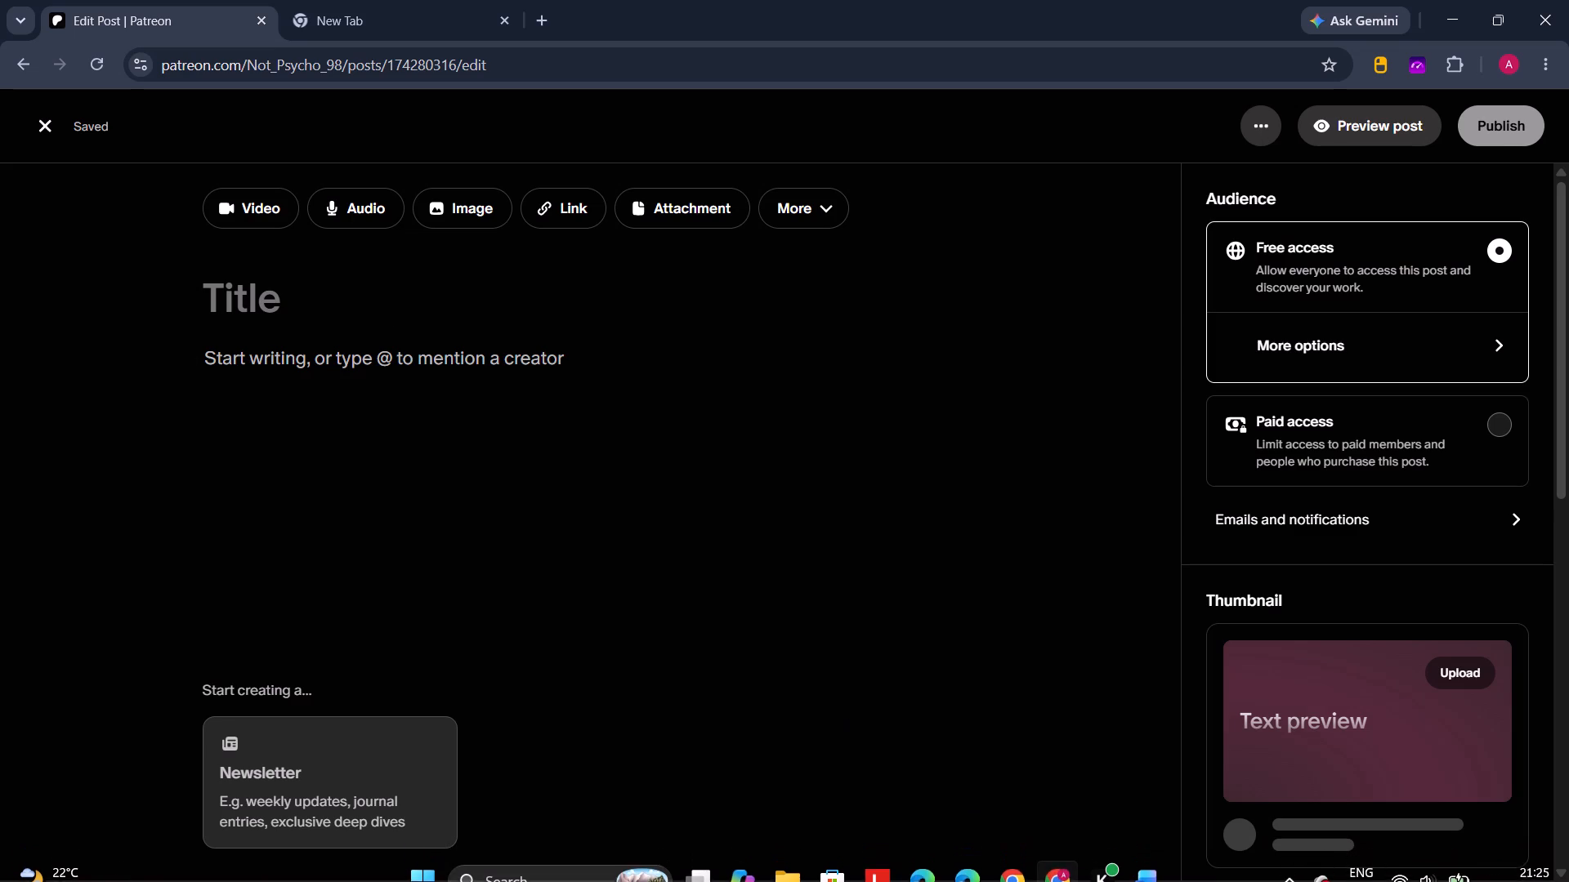
right_click(323, 292)
click(411, 520)
click(395, 309)
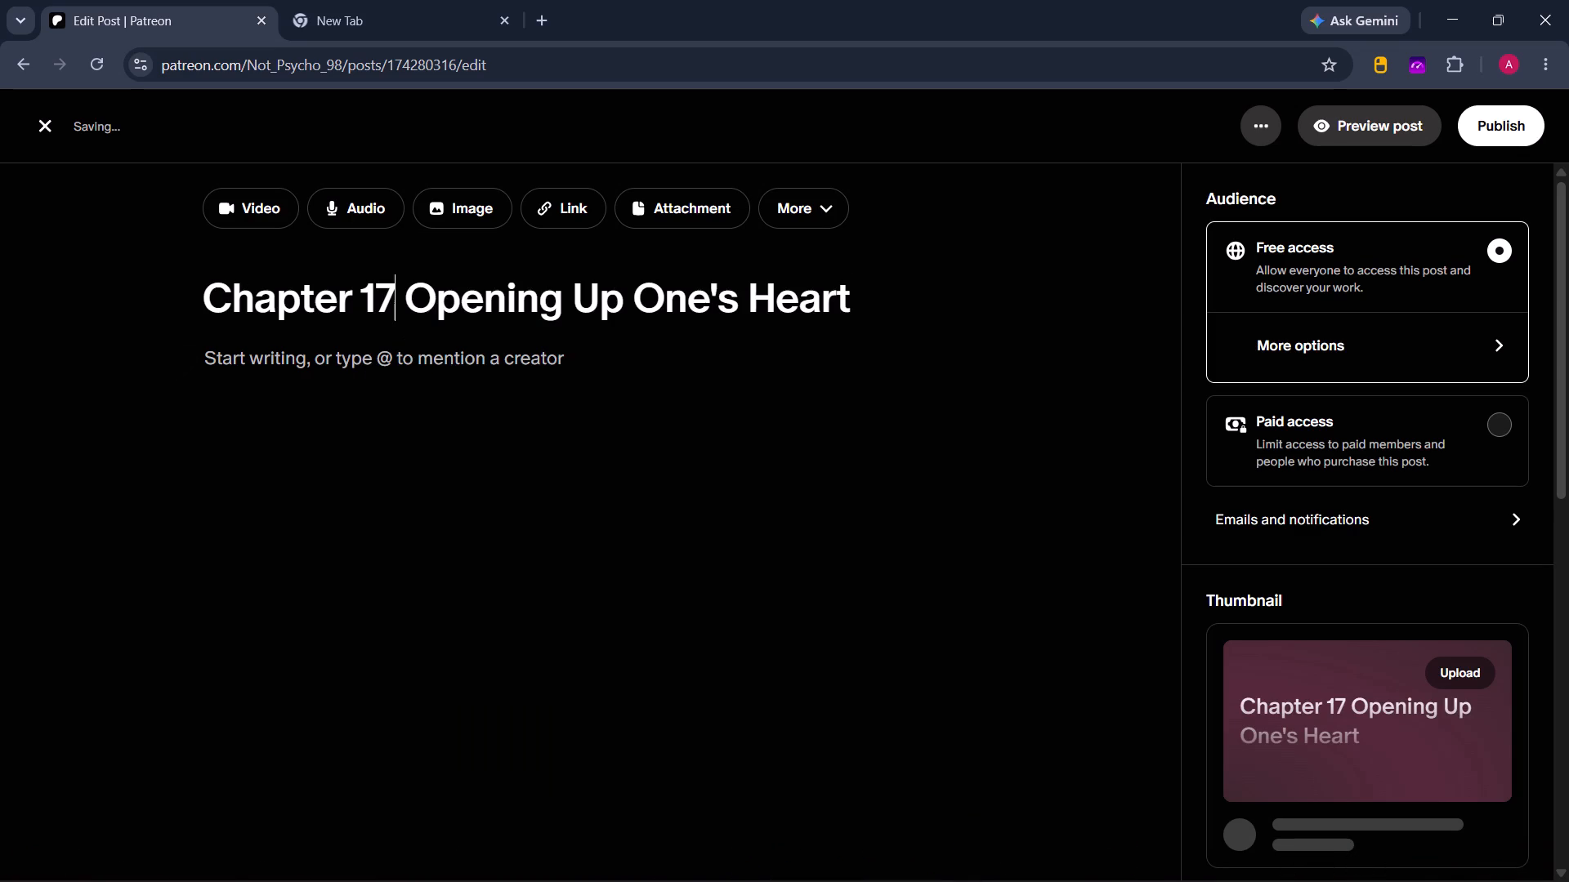
key(shift+colon)
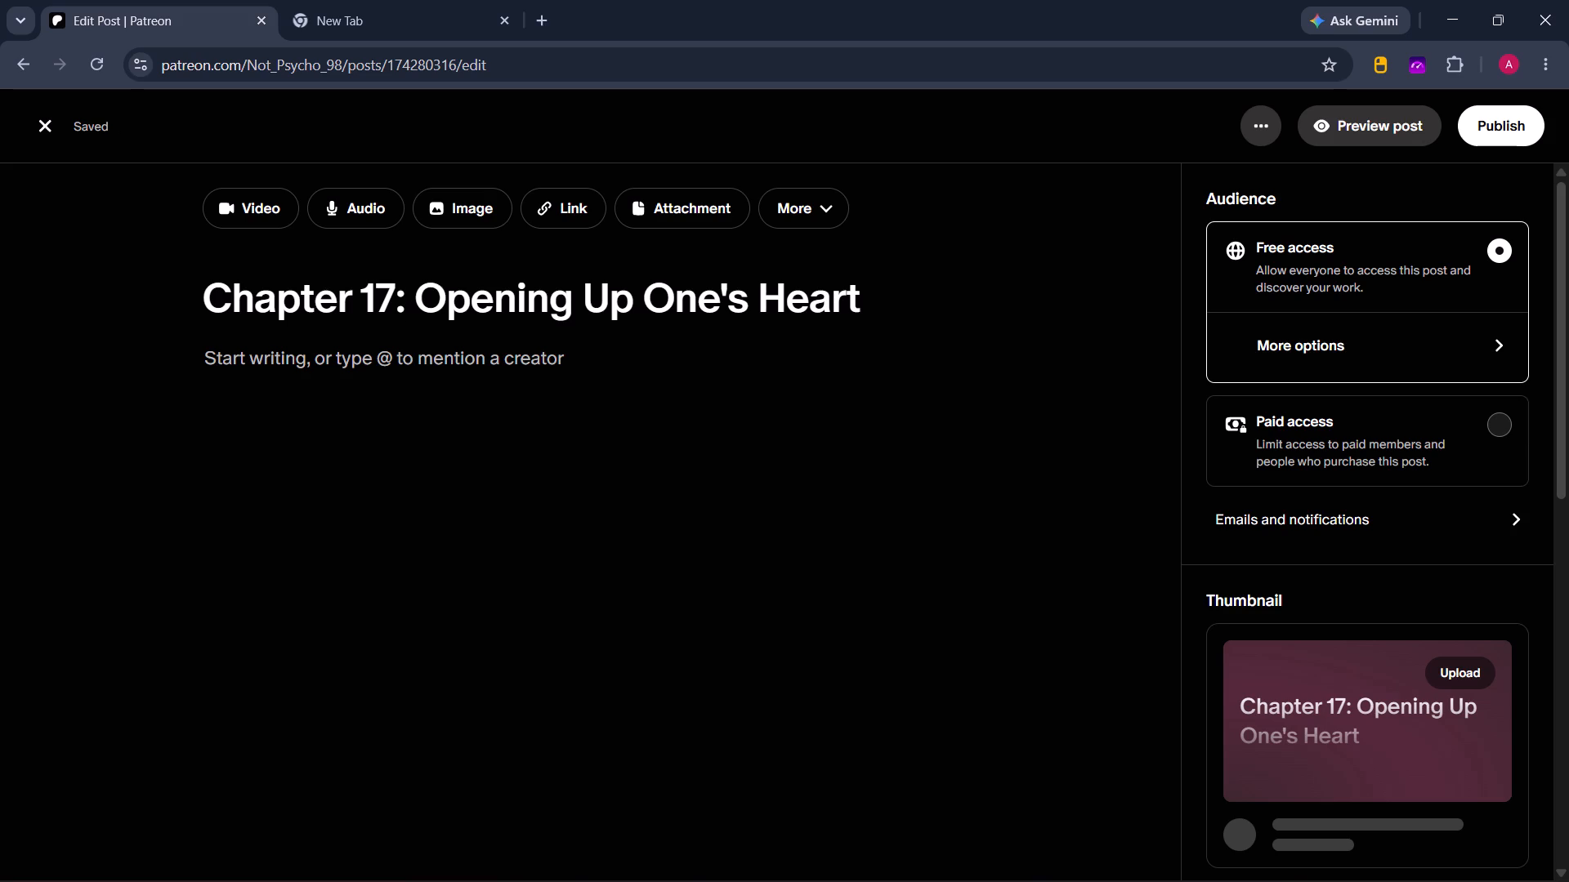
Copy the whole Chapter 17 body text from the Word document, leaving out the heading.
click(436, 376)
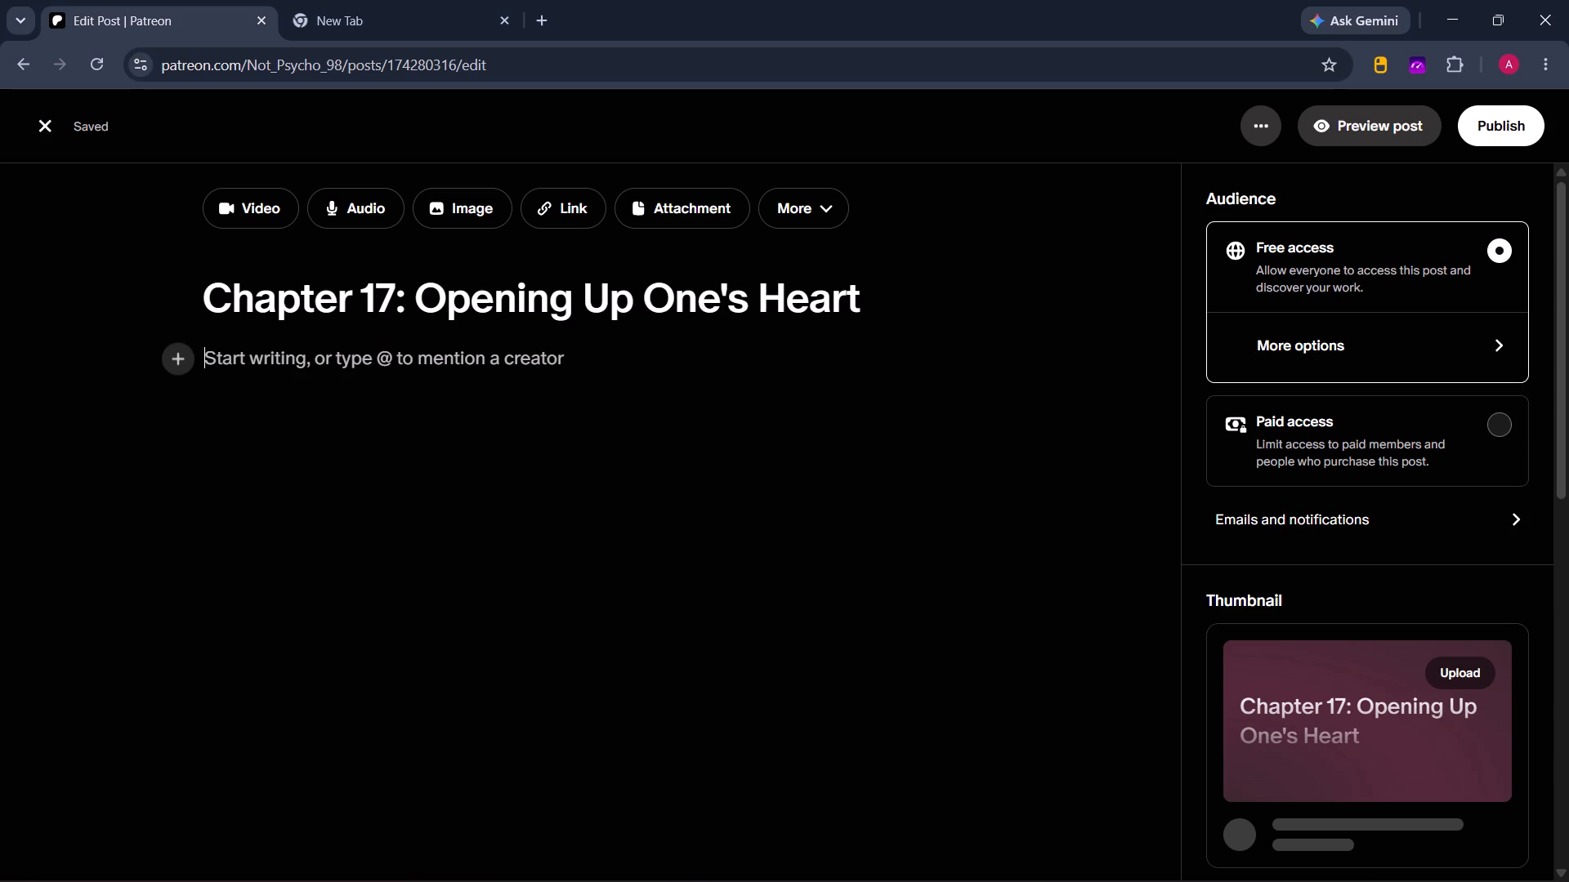
click(1138, 870)
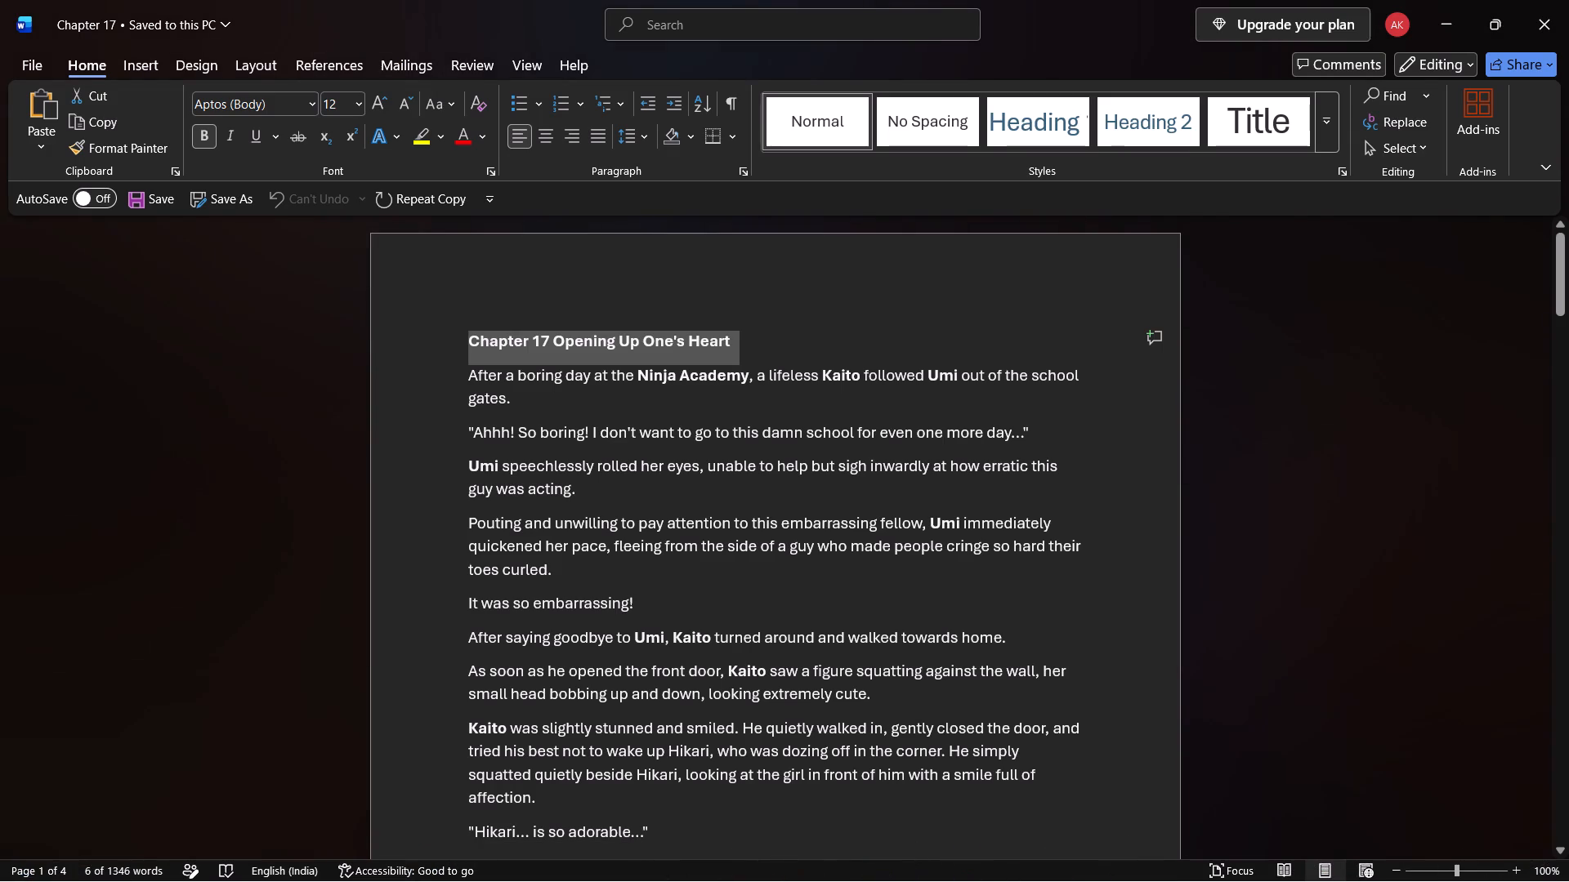
drag(1568, 237, 1568, 842)
click(1568, 842)
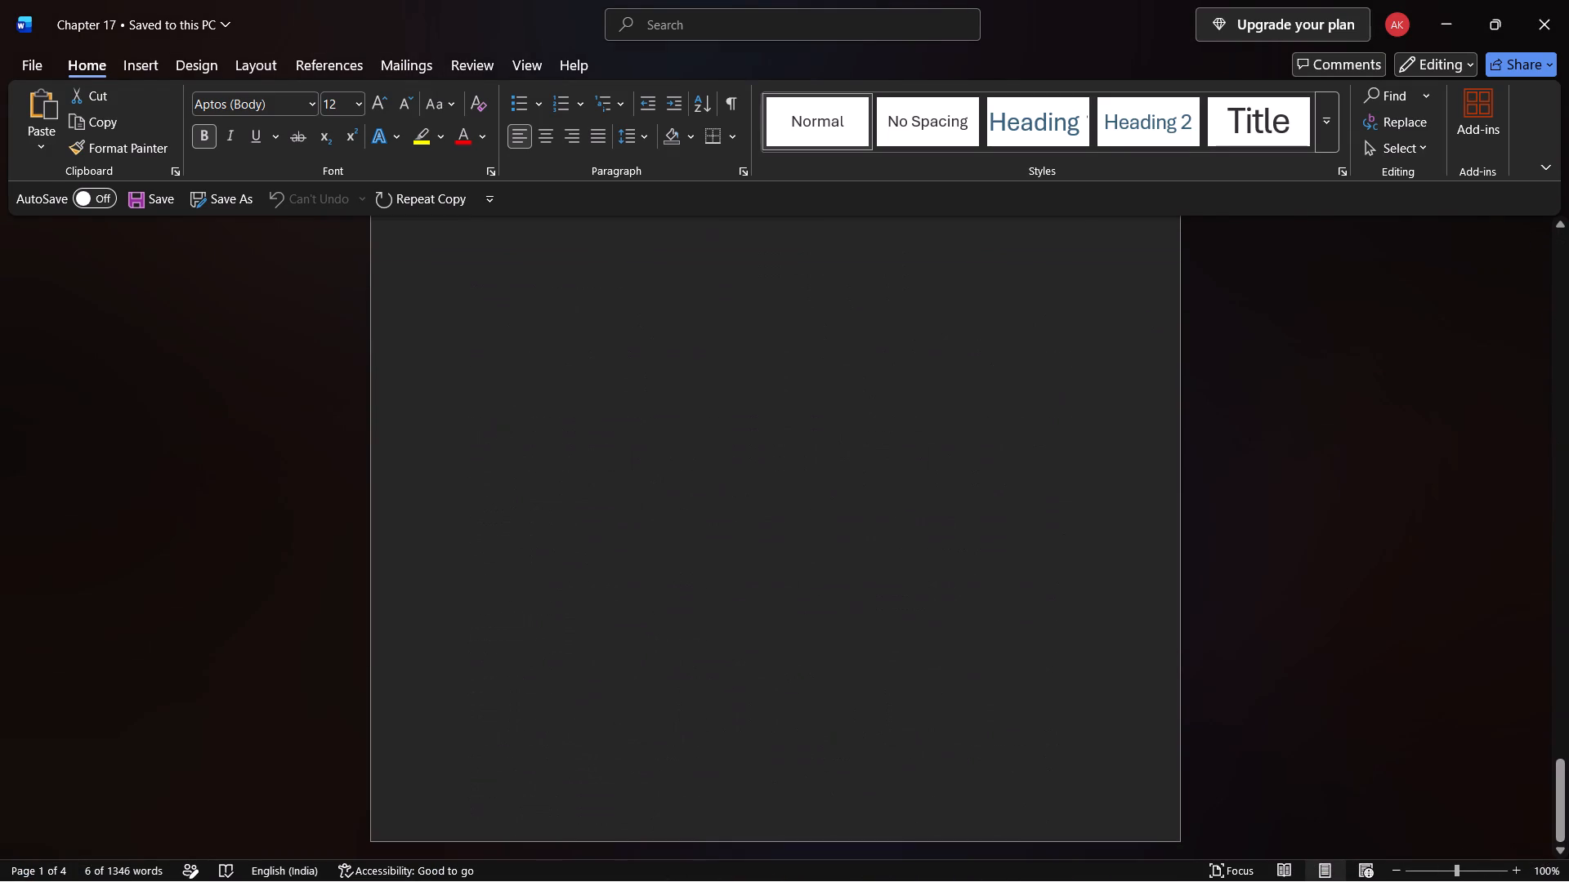
scroll(837, 452, up, 6)
scroll(797, 437, down, 1)
scroll(797, 437, up, 2)
drag(732, 403, 482, 262)
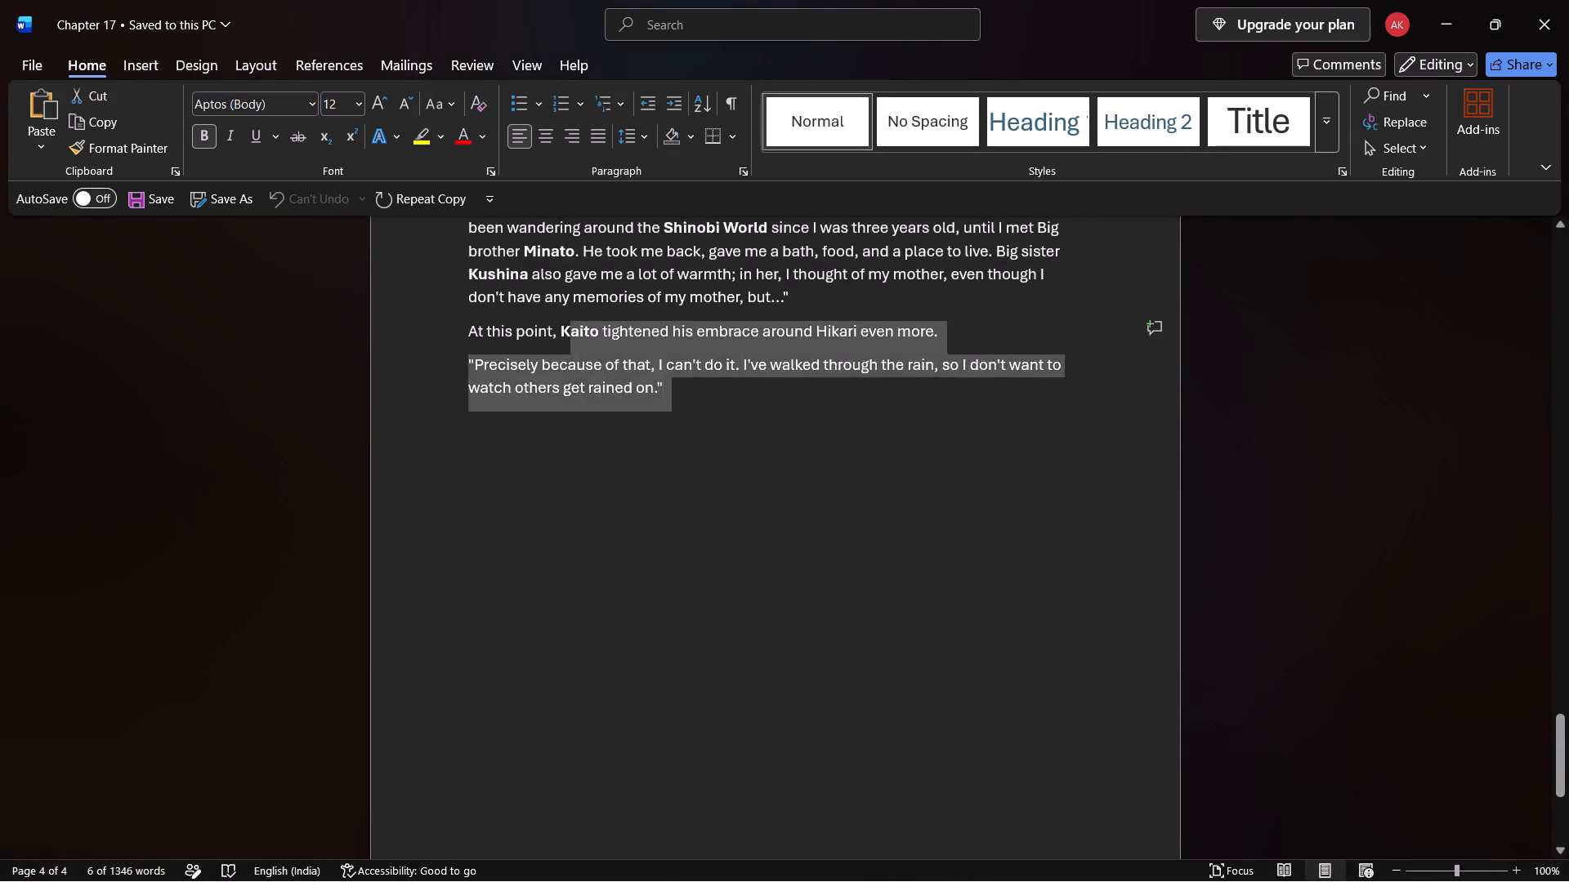
drag(482, 262, 391, 180)
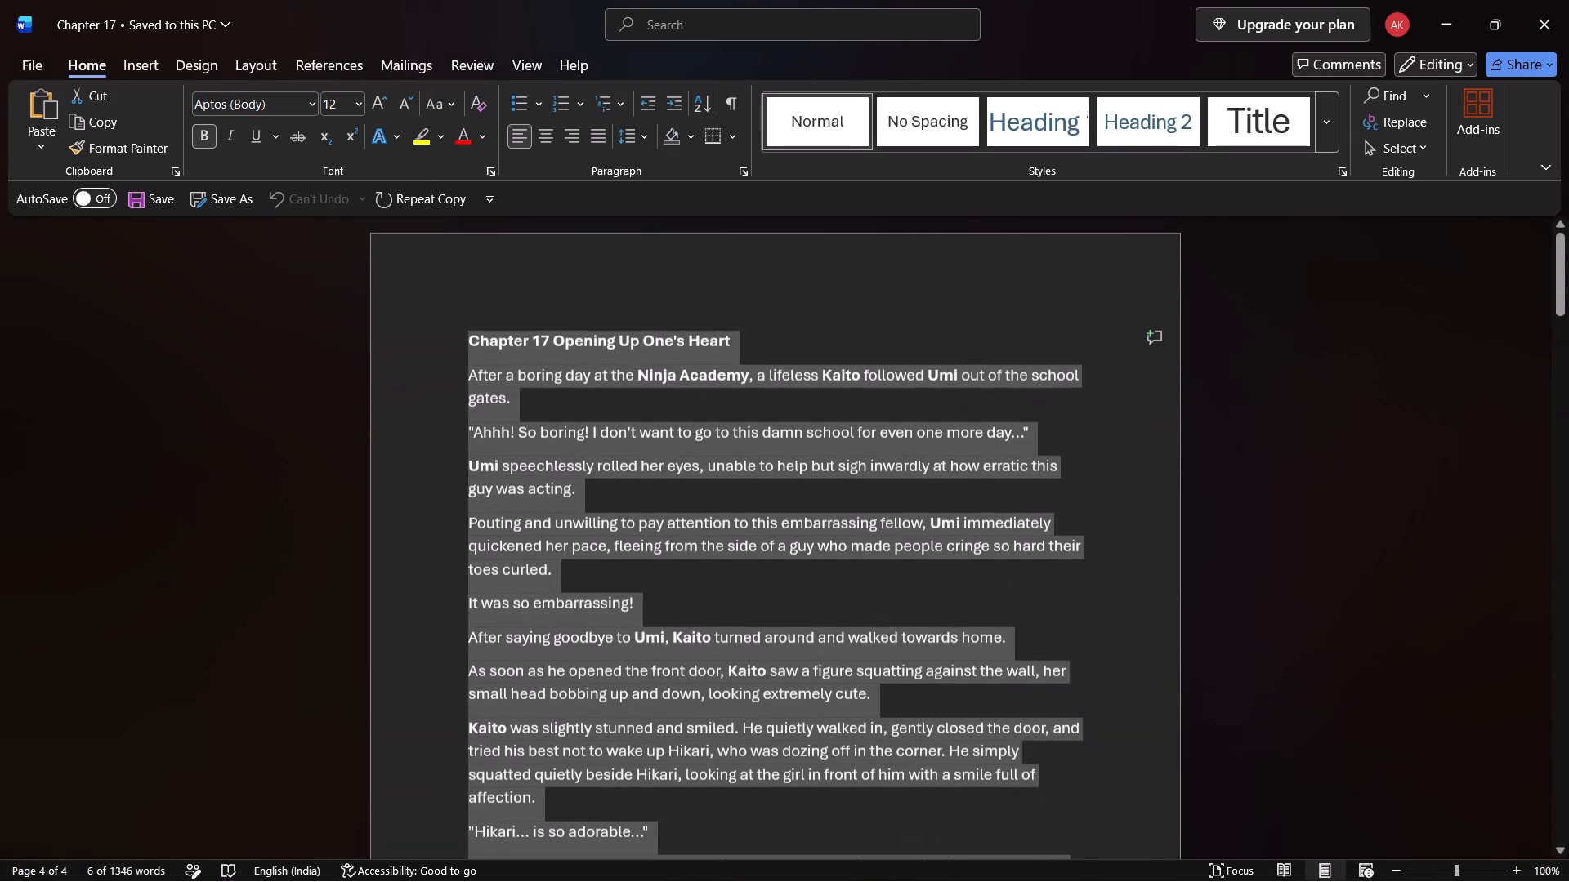
drag(391, 180, 449, 372)
click(449, 372)
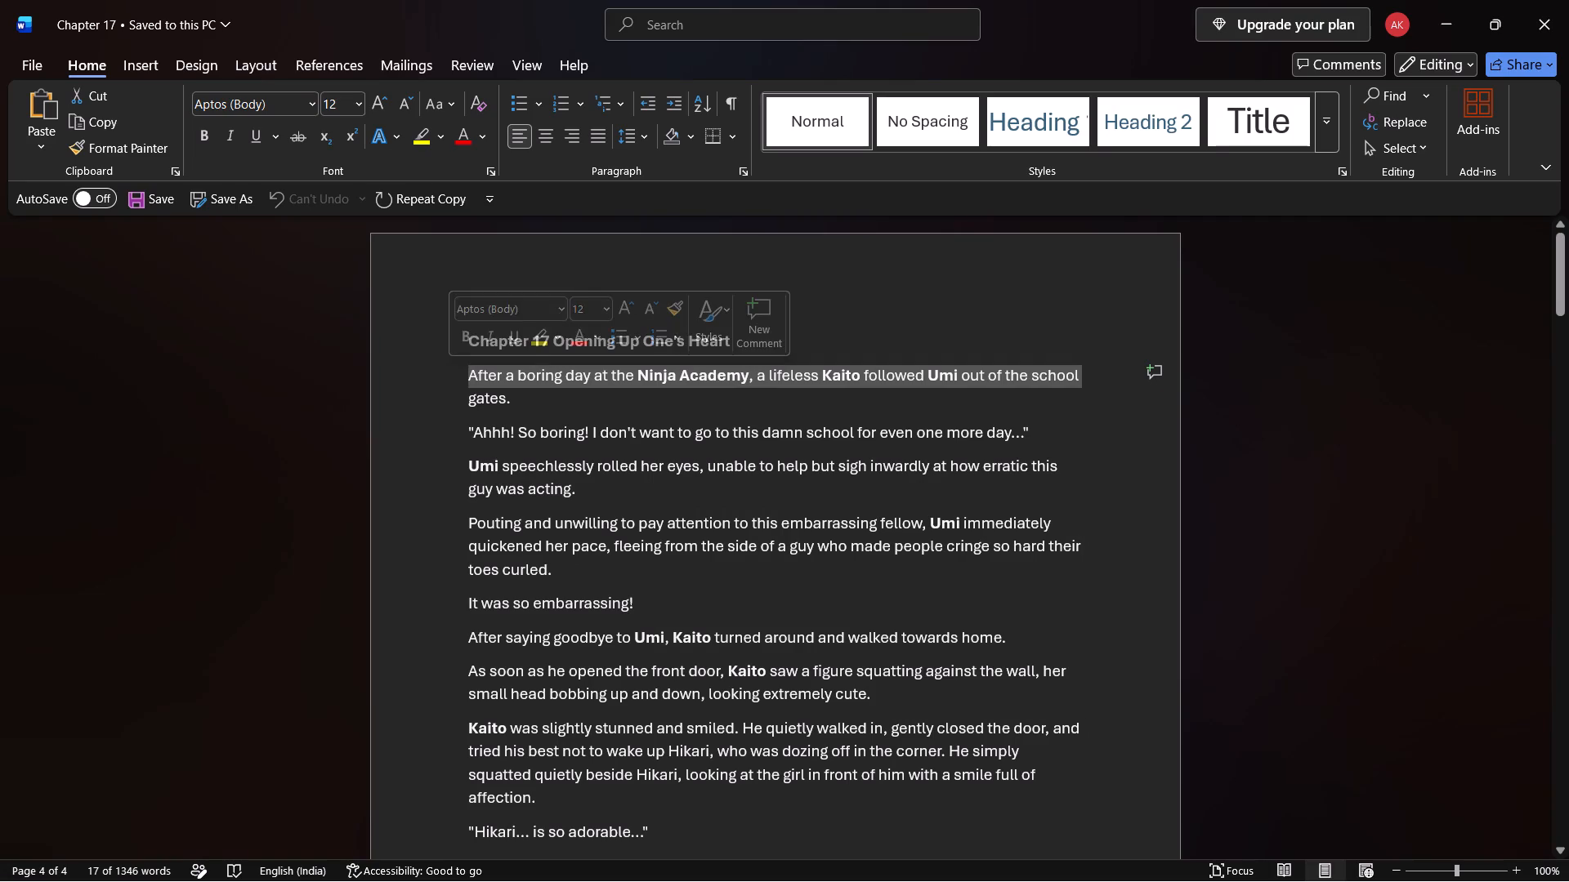
drag(1568, 292, 1553, 751)
drag(691, 555, 413, 155)
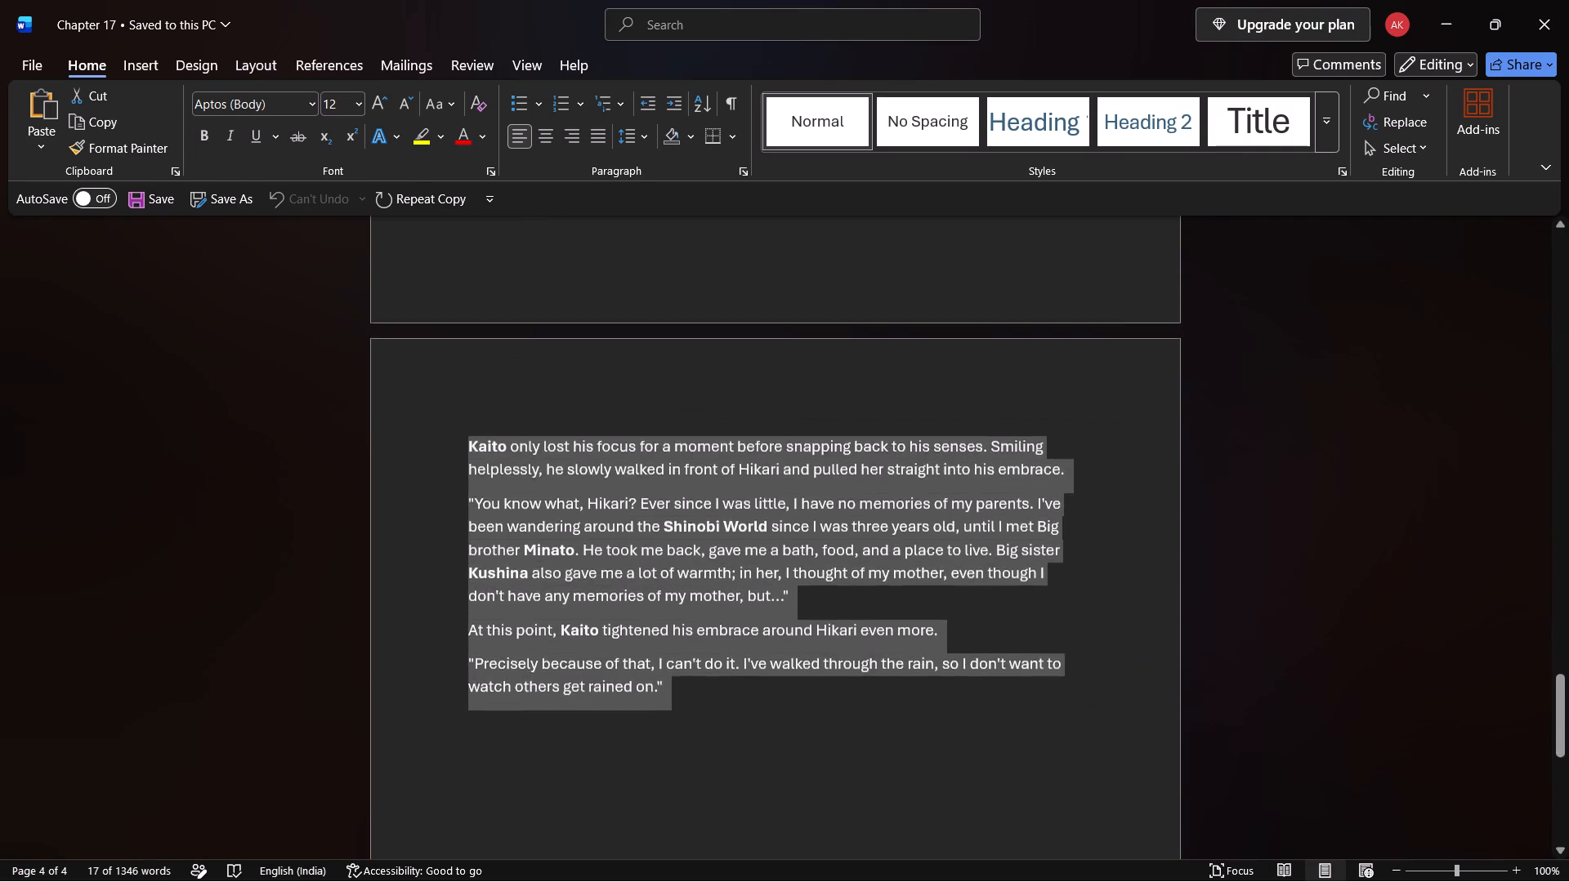
drag(413, 155, 445, 317)
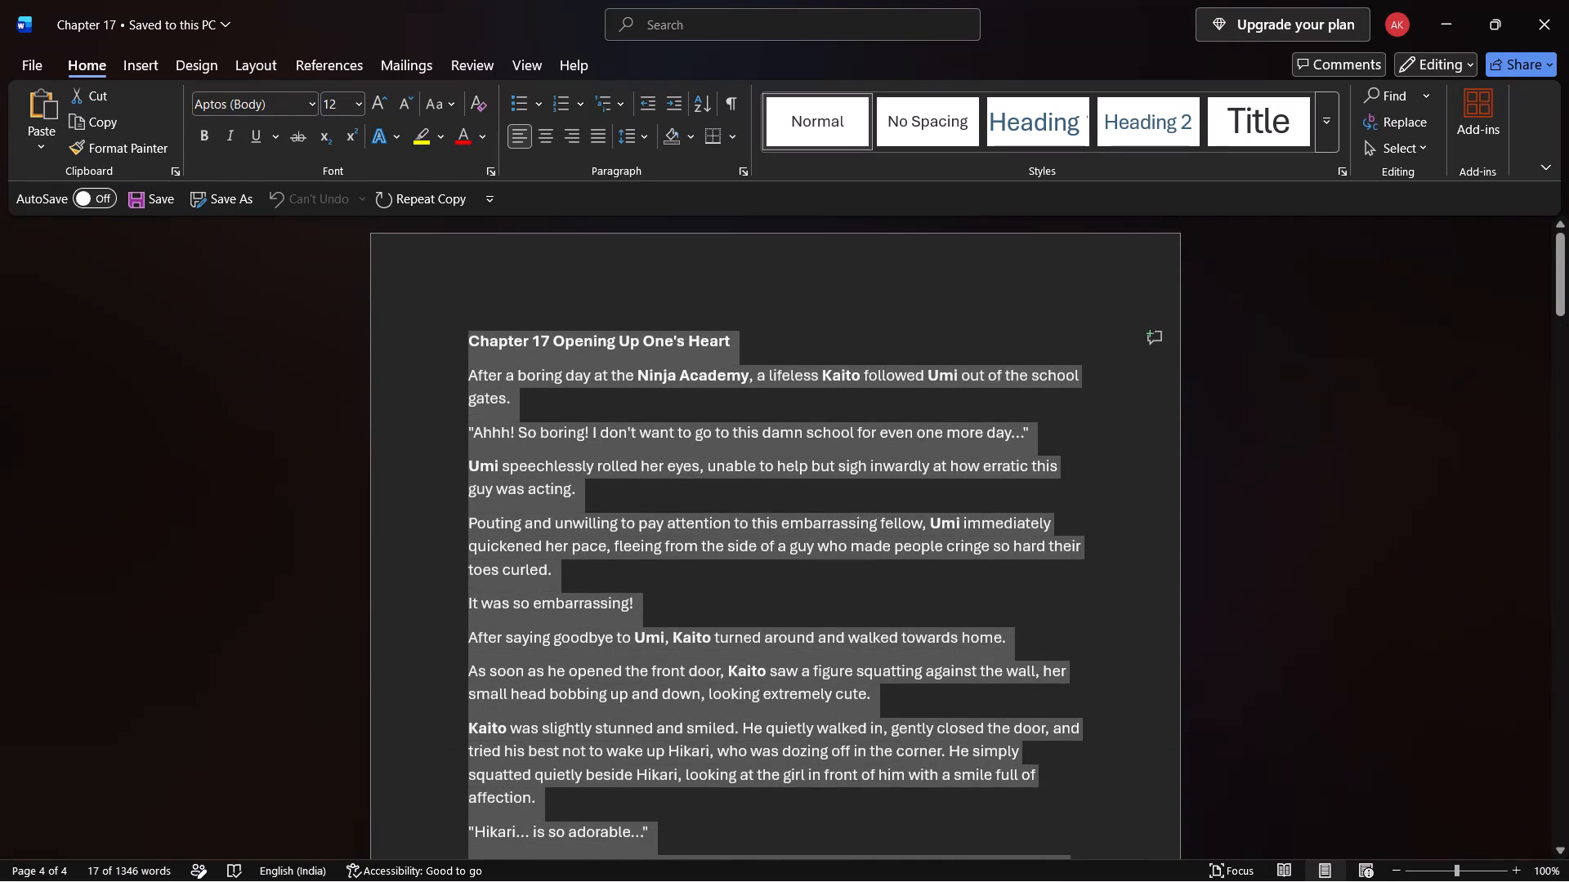
drag(445, 317, 469, 367)
right_click(475, 380)
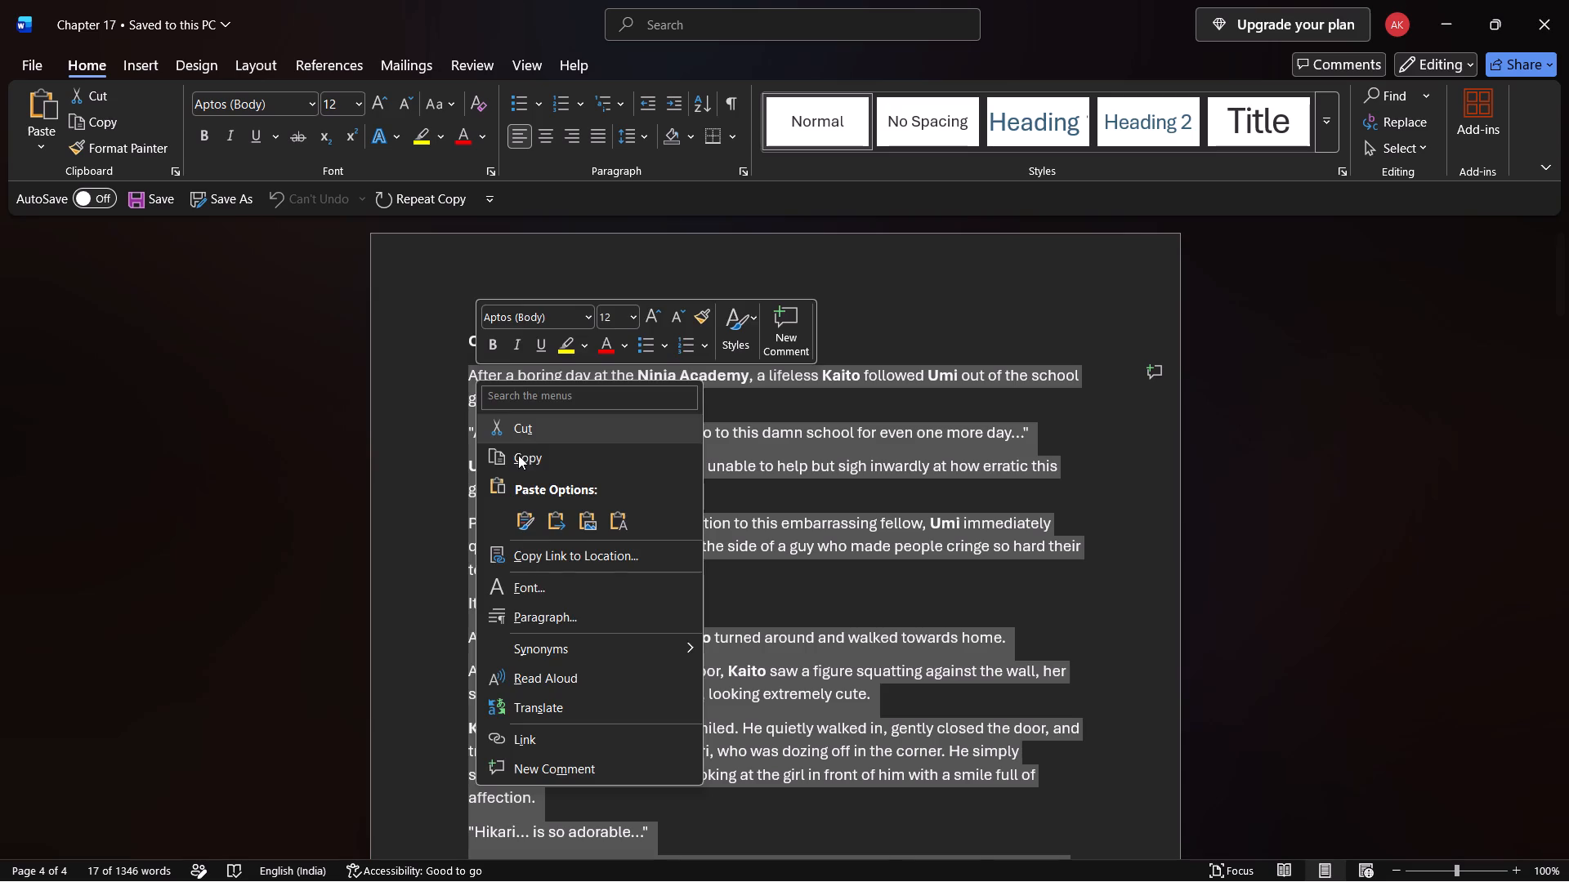
click(518, 455)
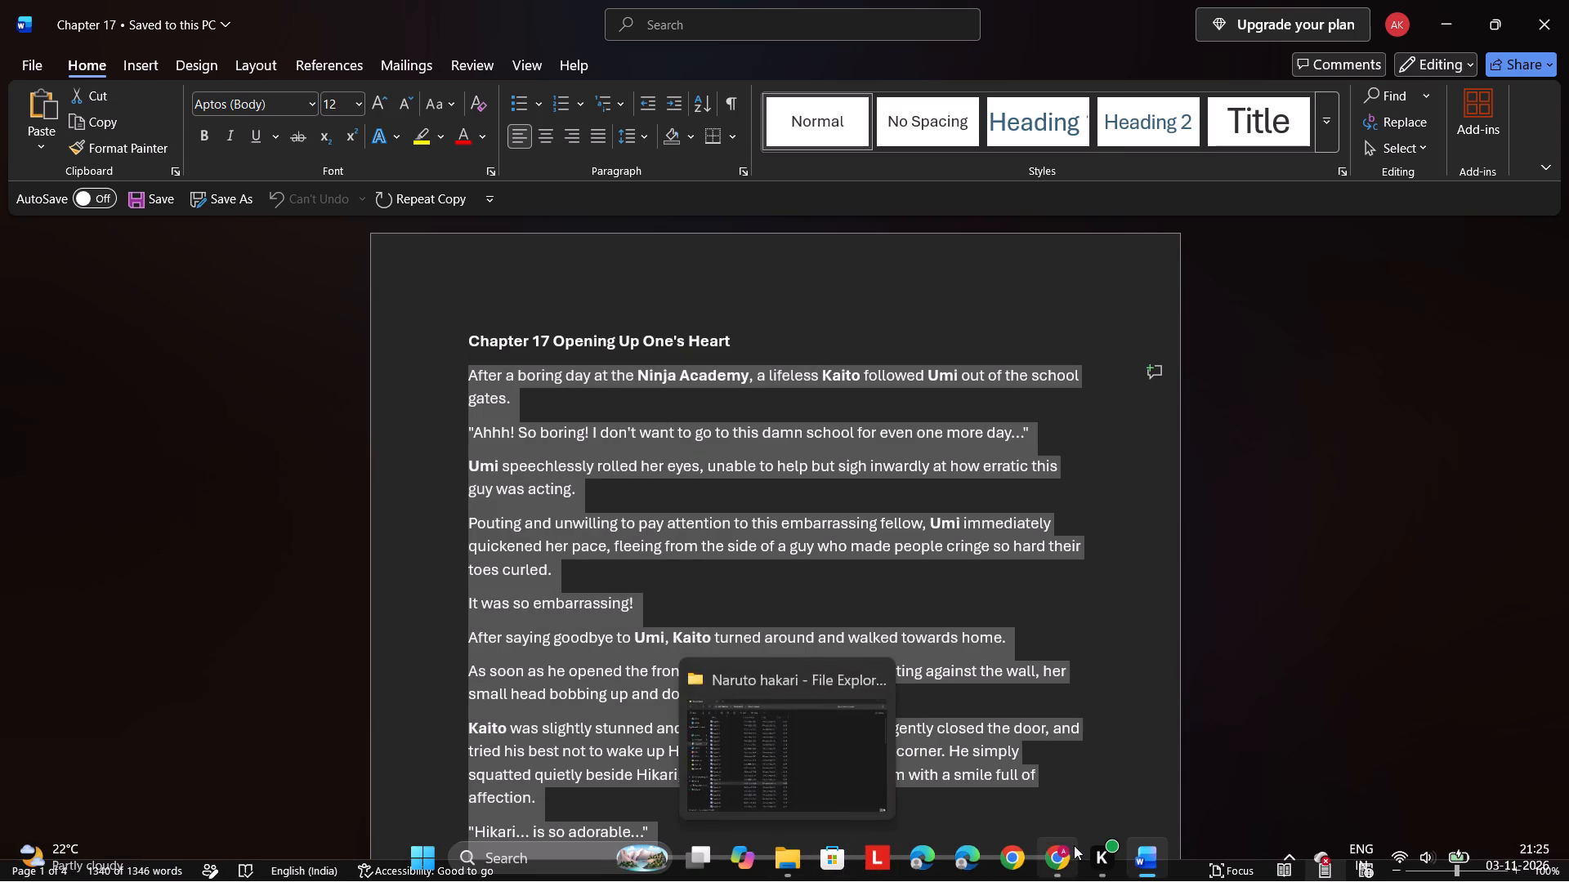
Paste the copied chapter text into the body of the Chapter 17 Patreon post.
click(1074, 849)
right_click(376, 379)
click(437, 594)
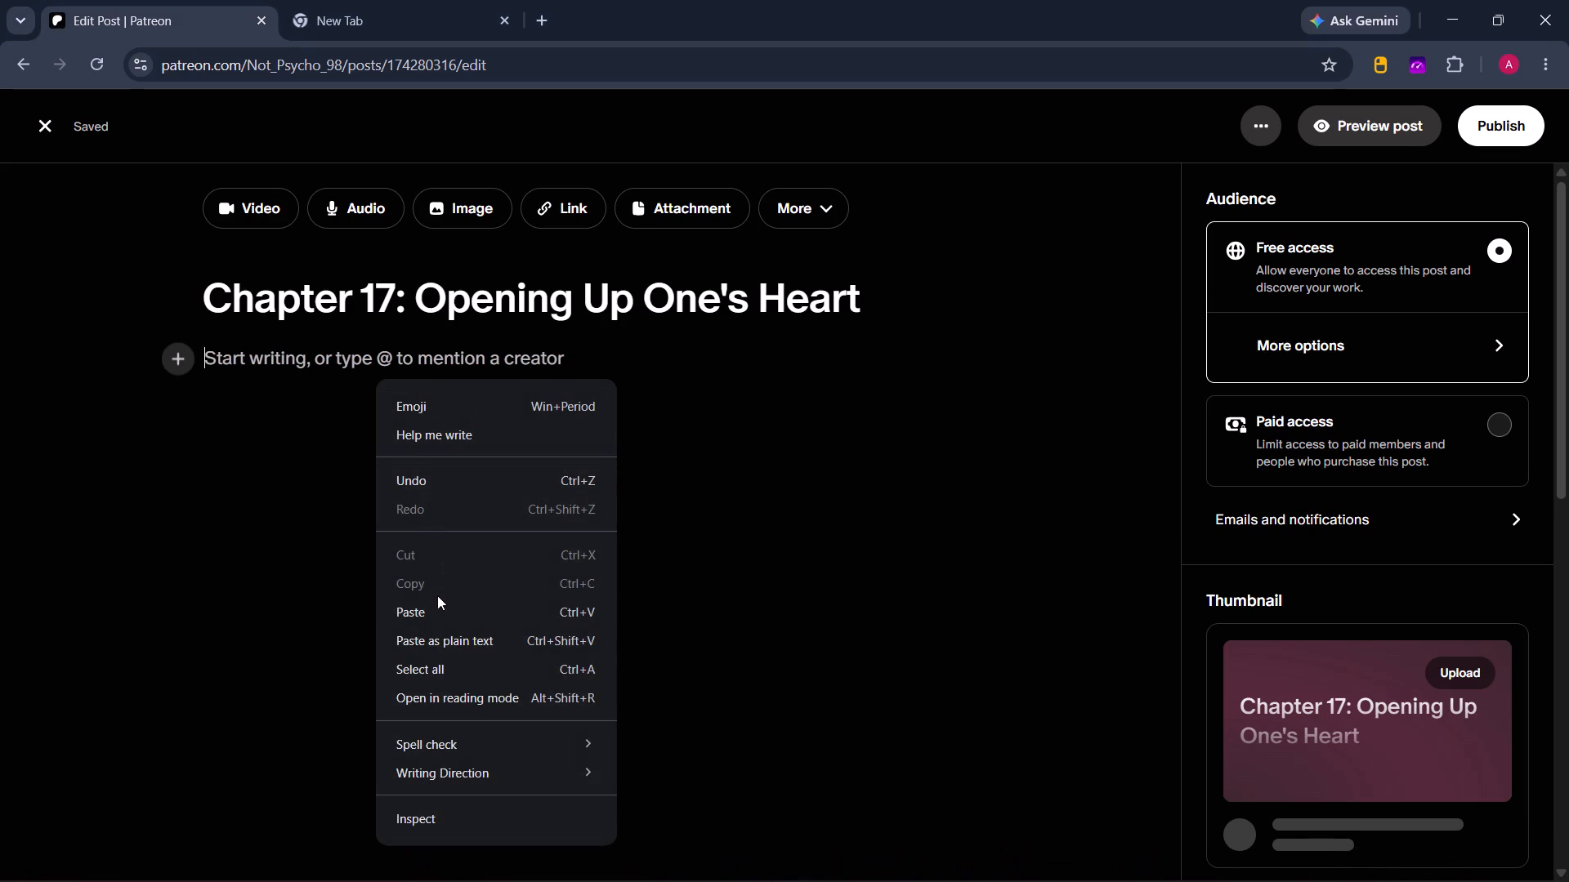
click(437, 602)
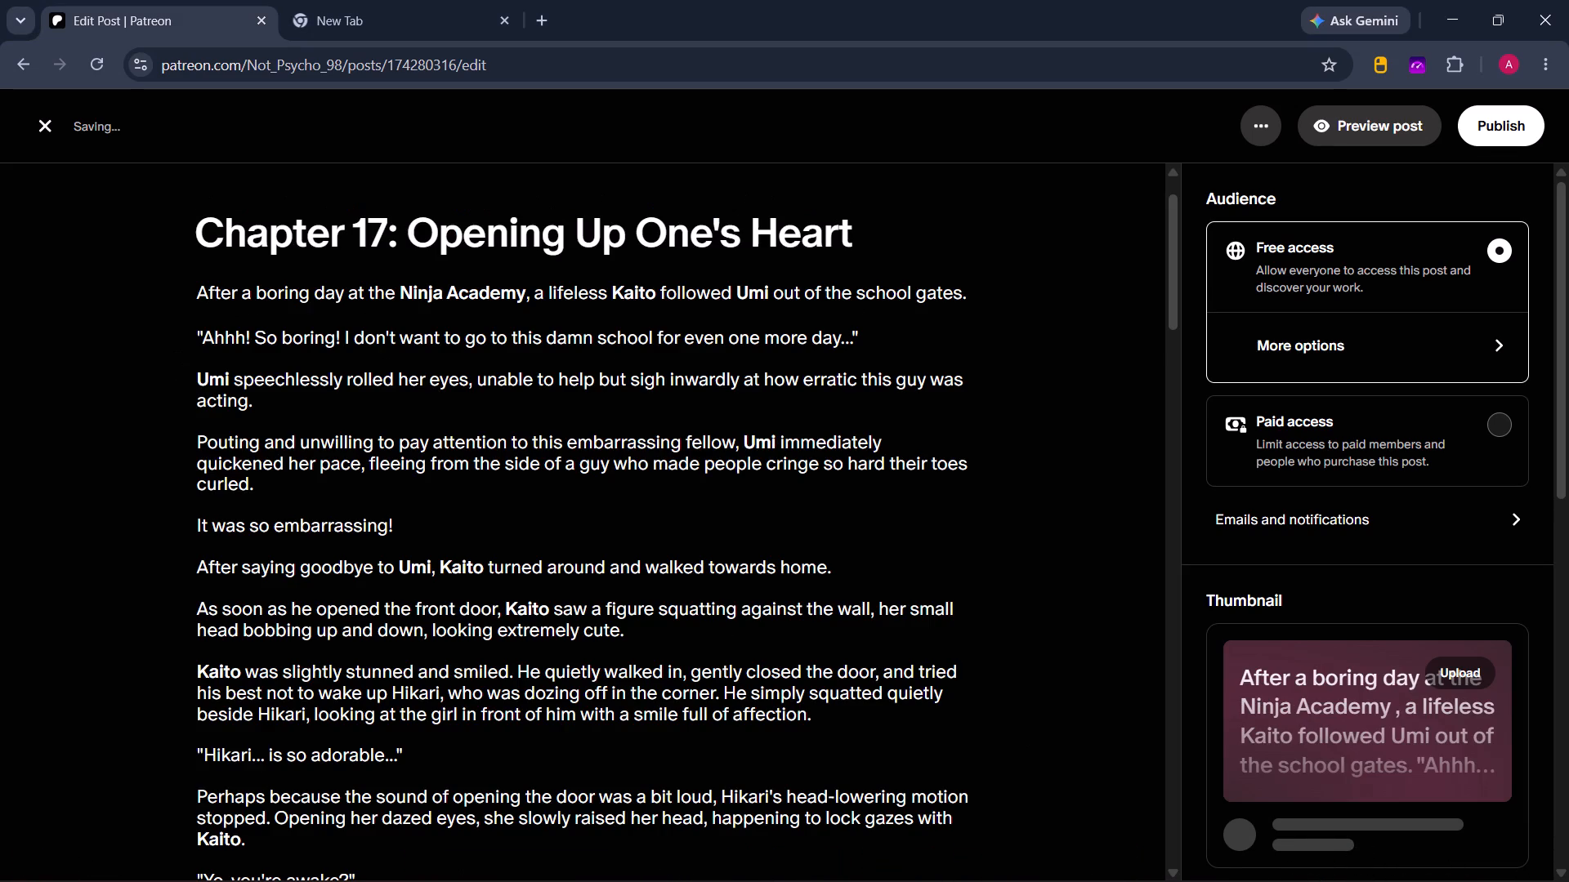
Set the Chapter 17 post's access to free and paid members.
click(1351, 336)
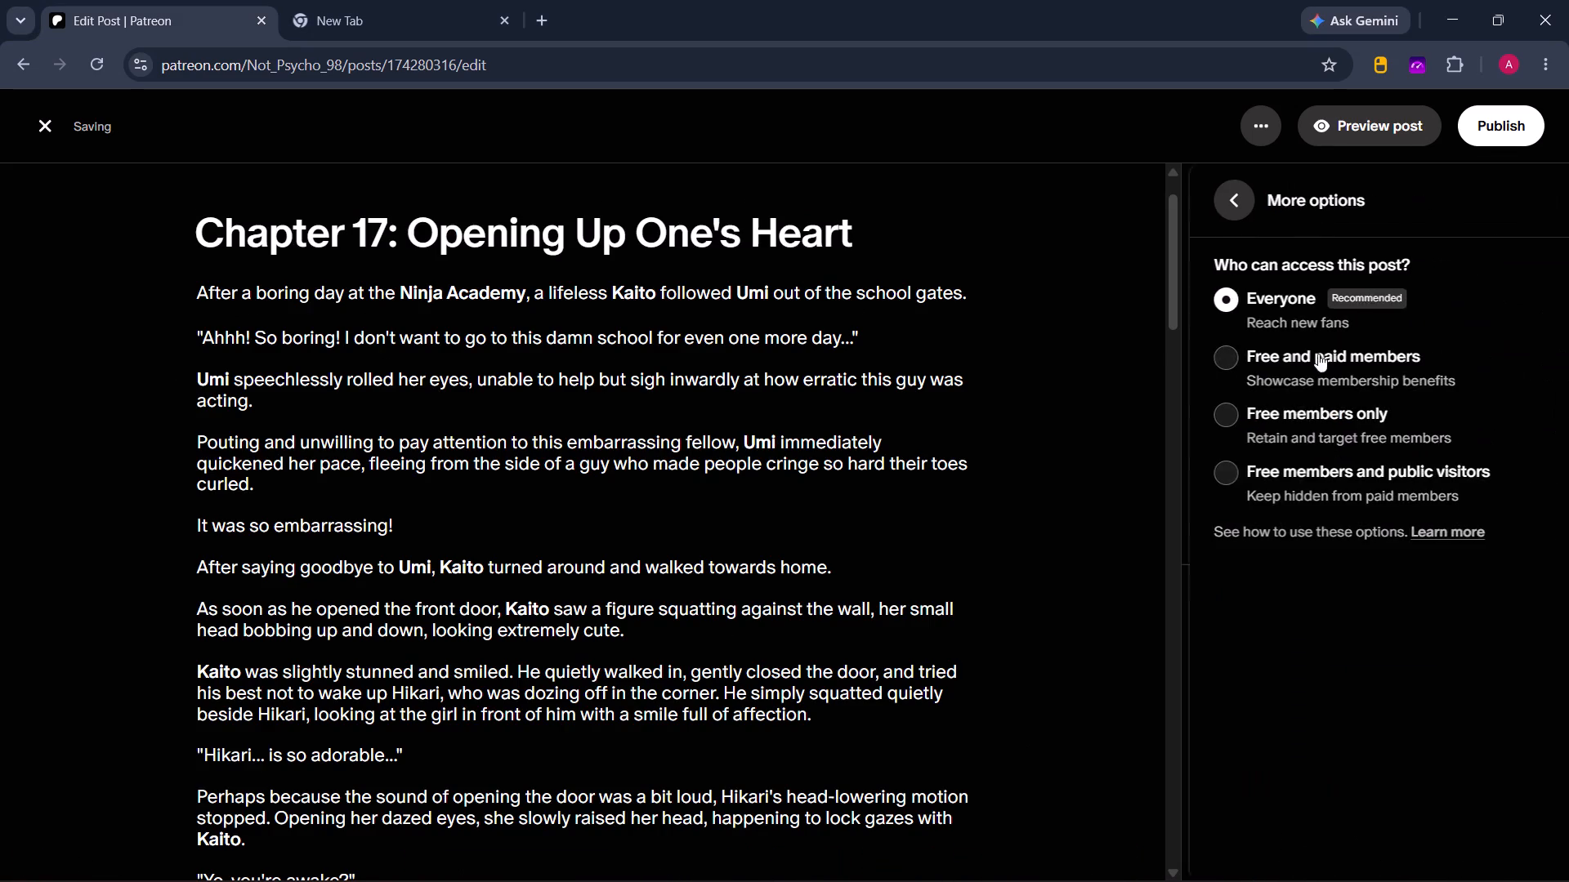
click(1269, 368)
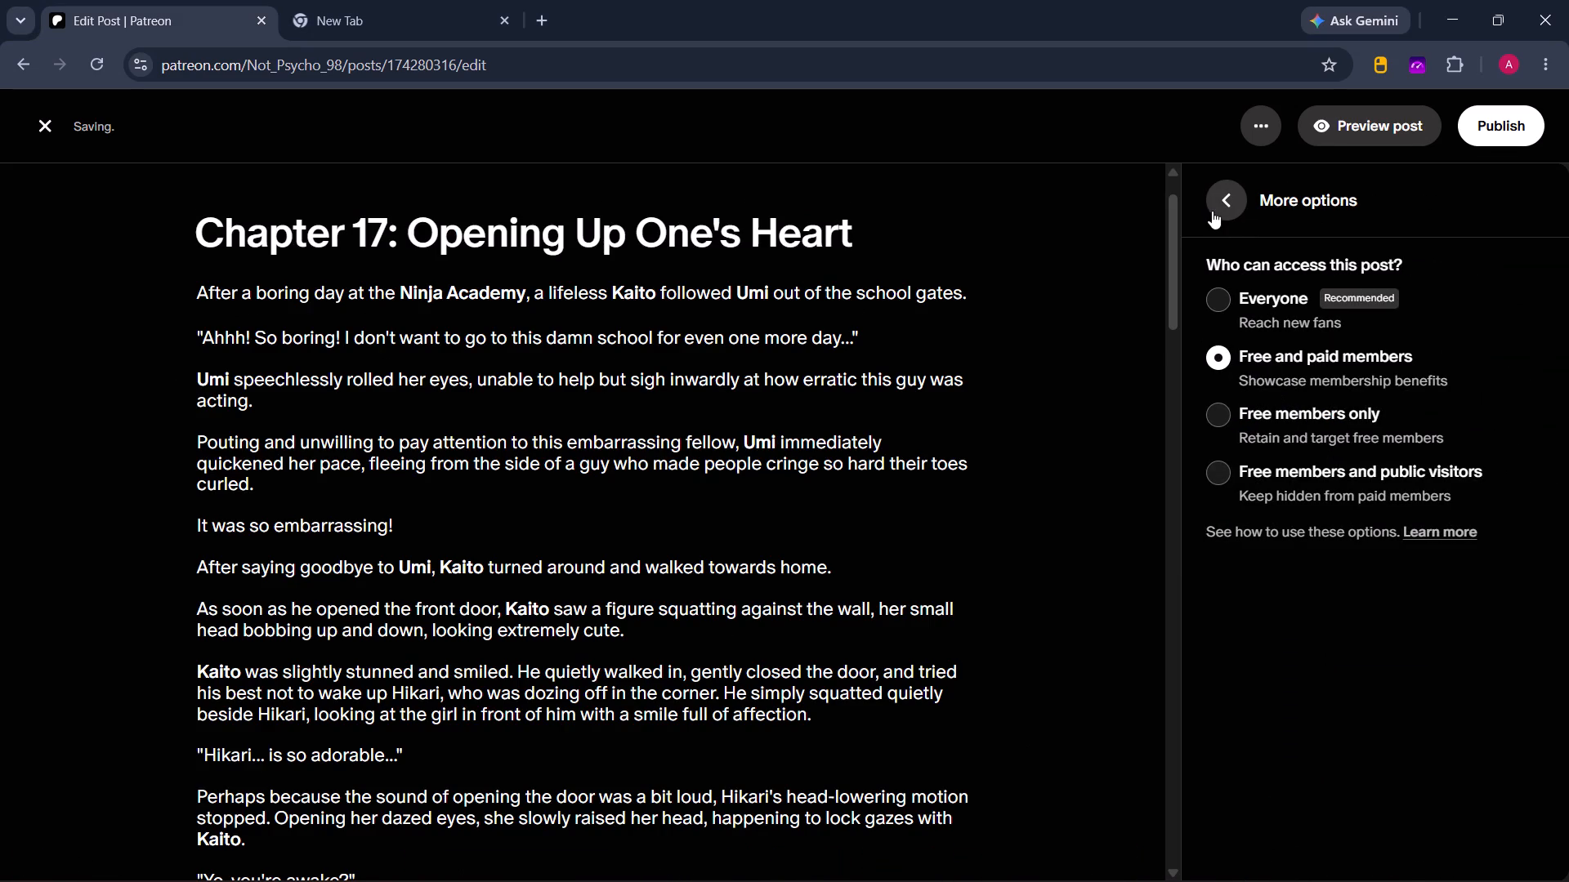
click(1222, 203)
Enable a set publish date for the post and add it to the NHYWPMATH collection.
scroll(1286, 494, down, 6)
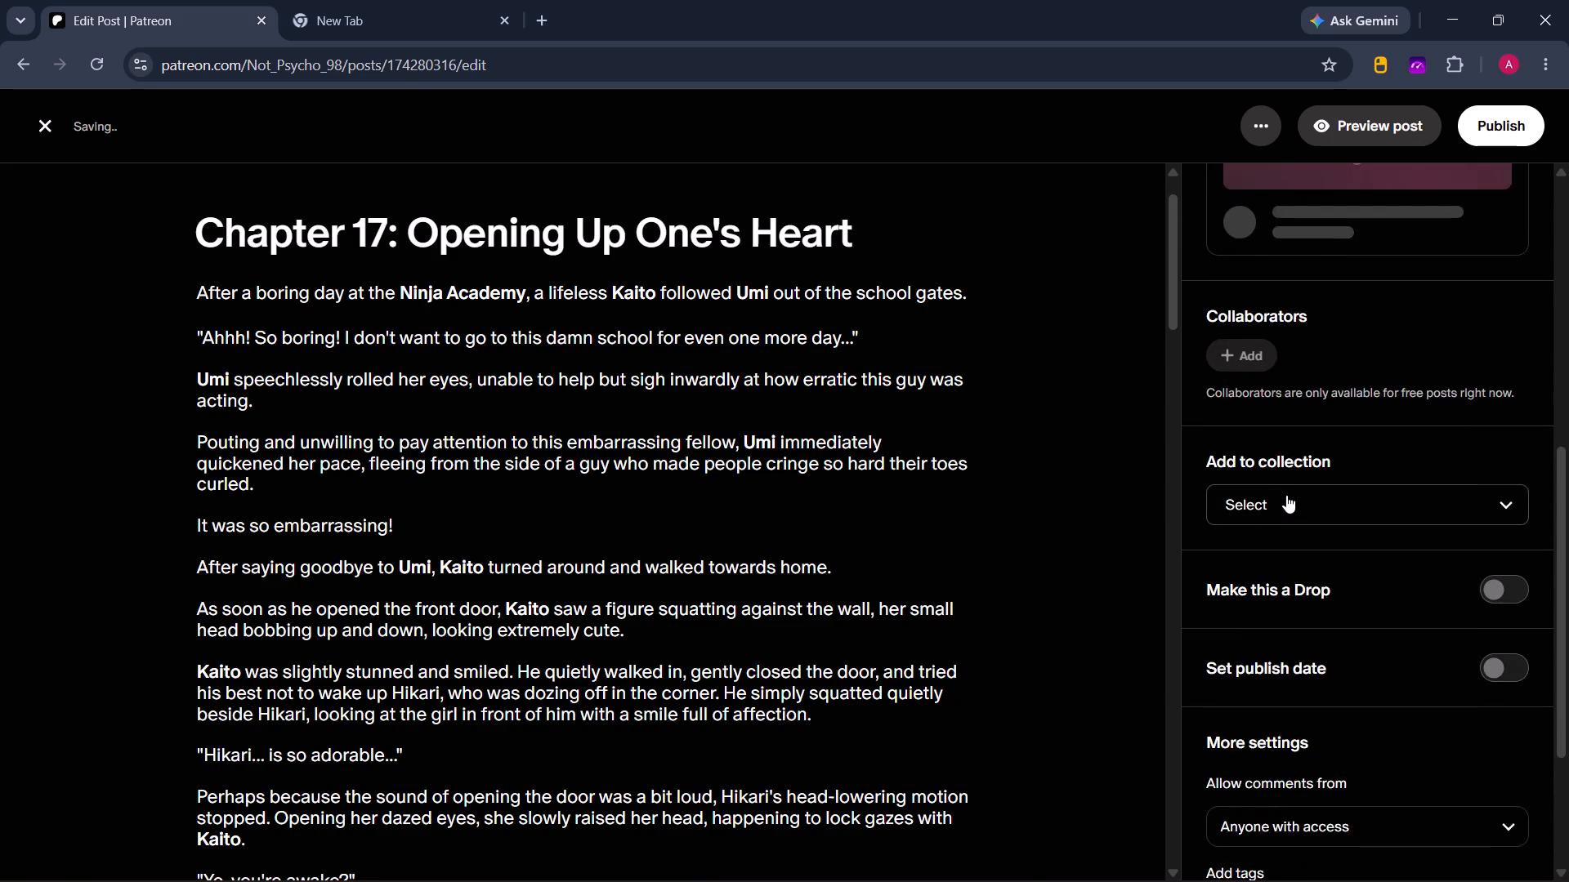
scroll(1289, 497, down, 2)
click(1485, 465)
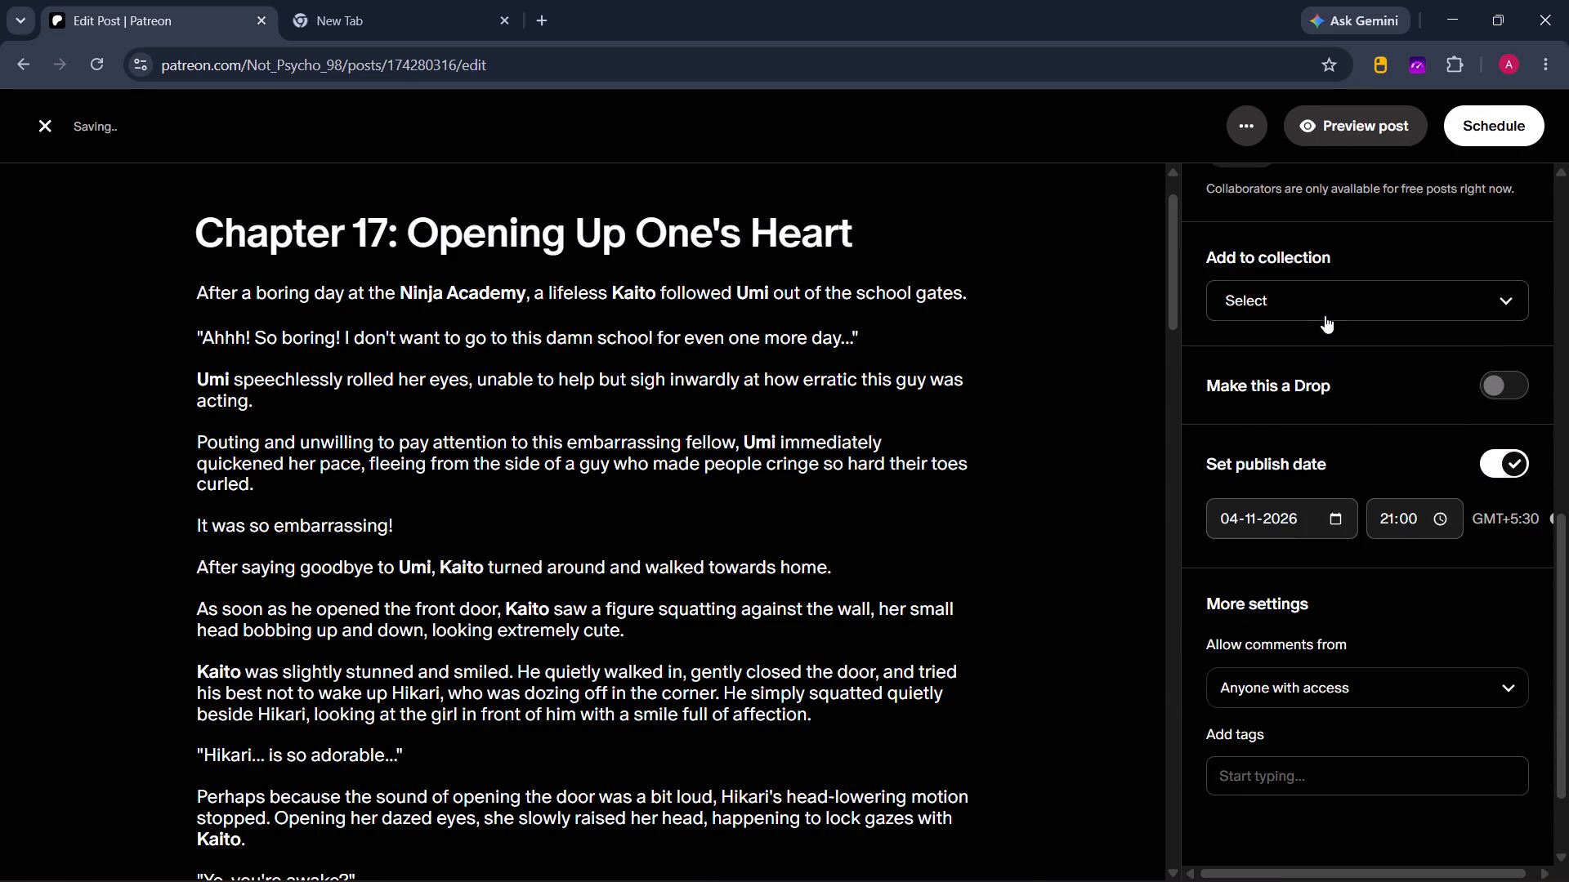
click(1324, 315)
click(1281, 370)
Schedule the Chapter 17 post for 4 November 2026 at 15:00 and dismiss the confirmation.
click(1321, 524)
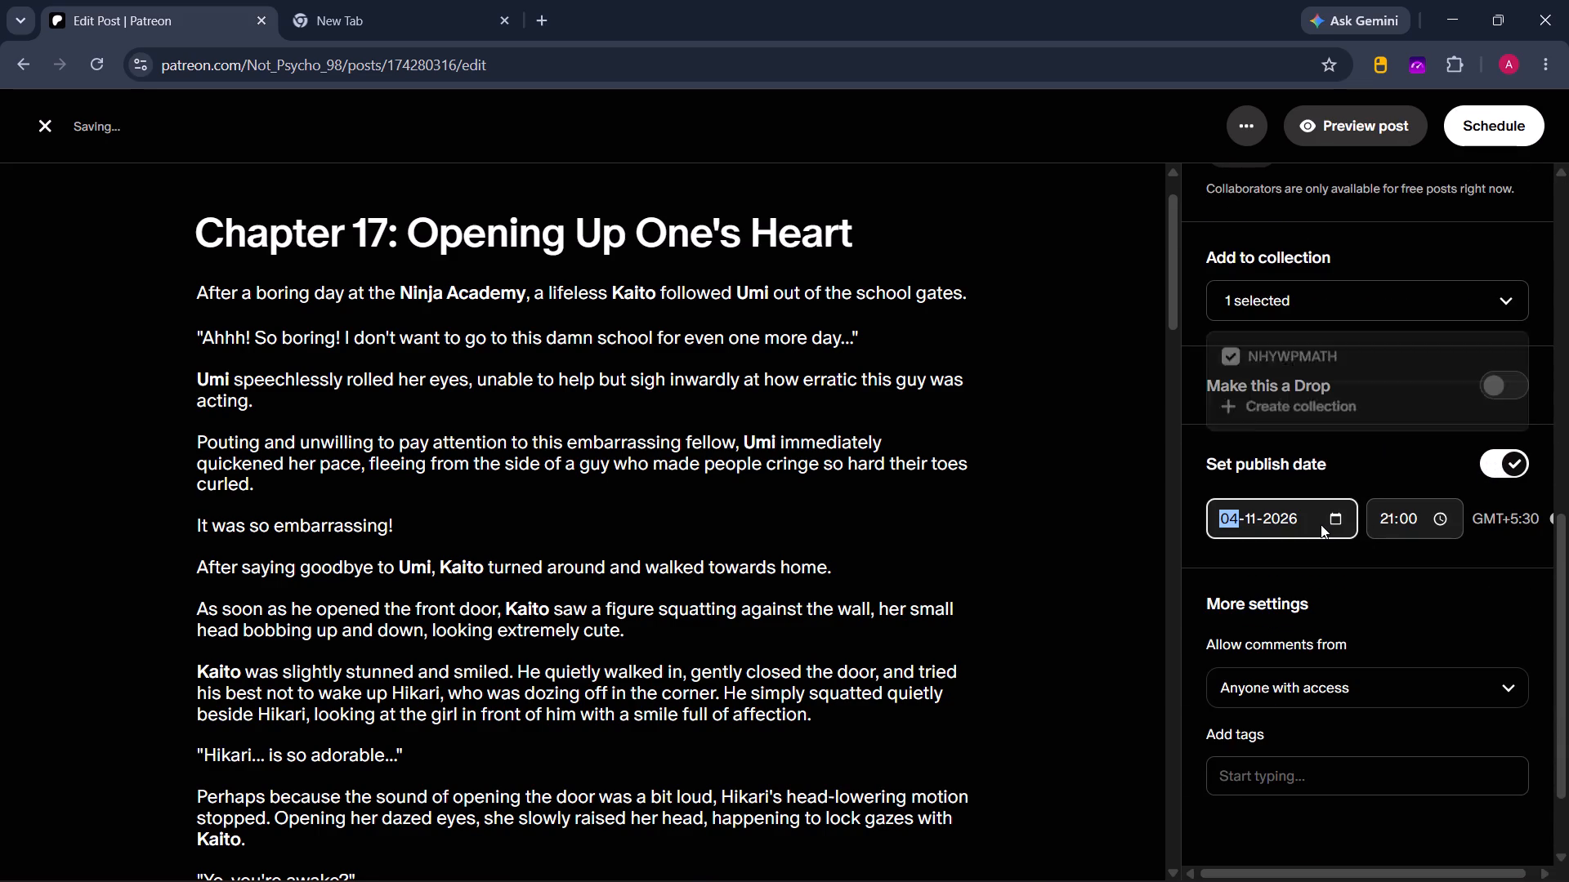
click(1332, 517)
click(1323, 622)
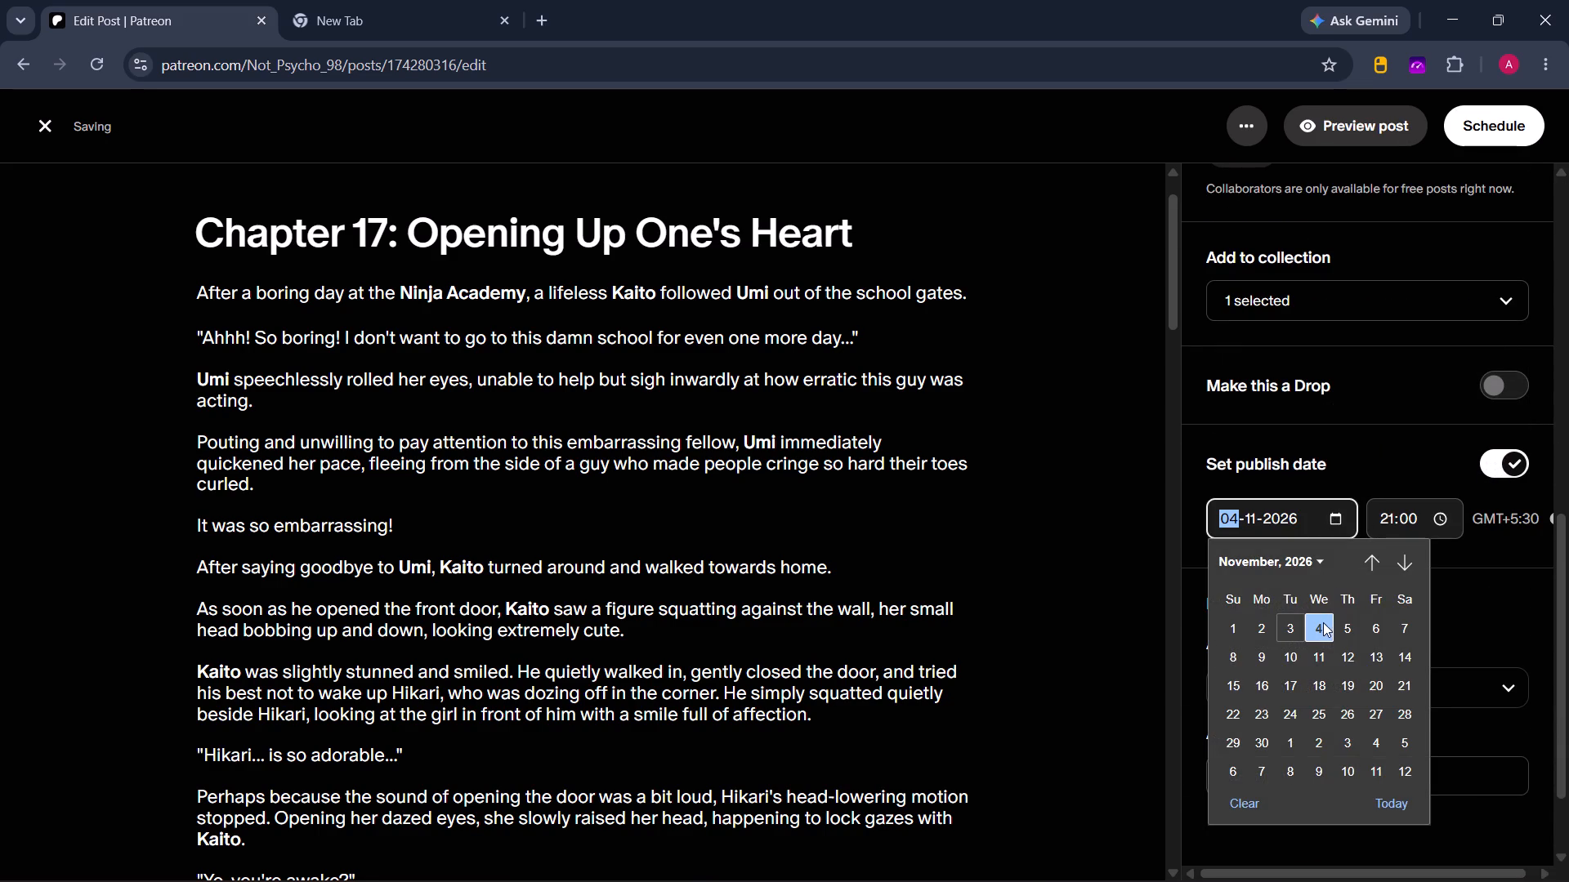
click(1427, 522)
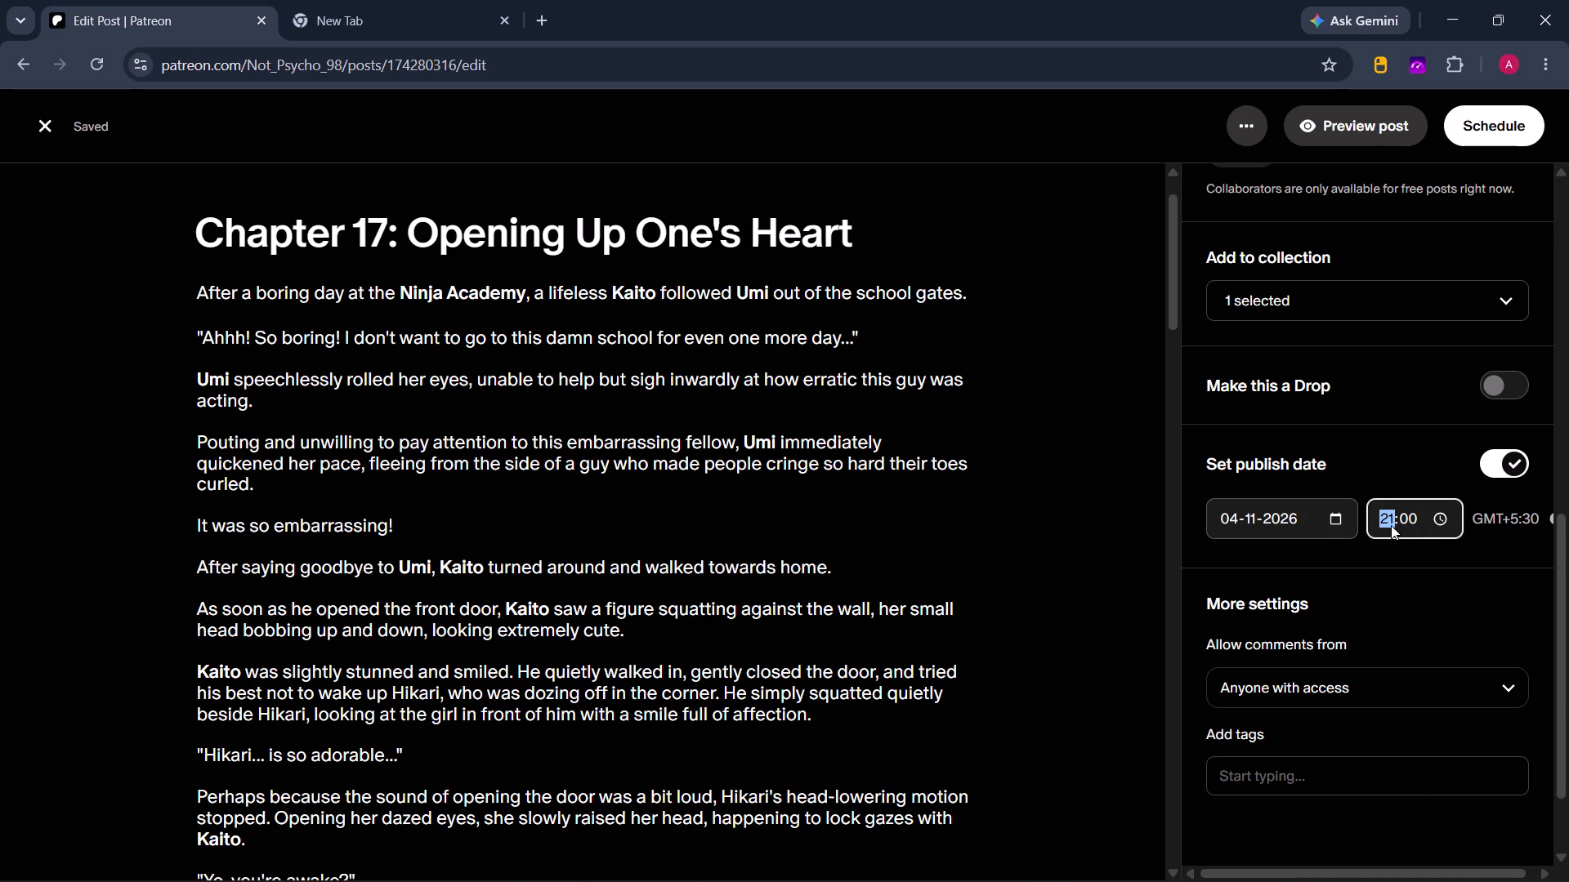
text(15)
key(Return)
click(1491, 132)
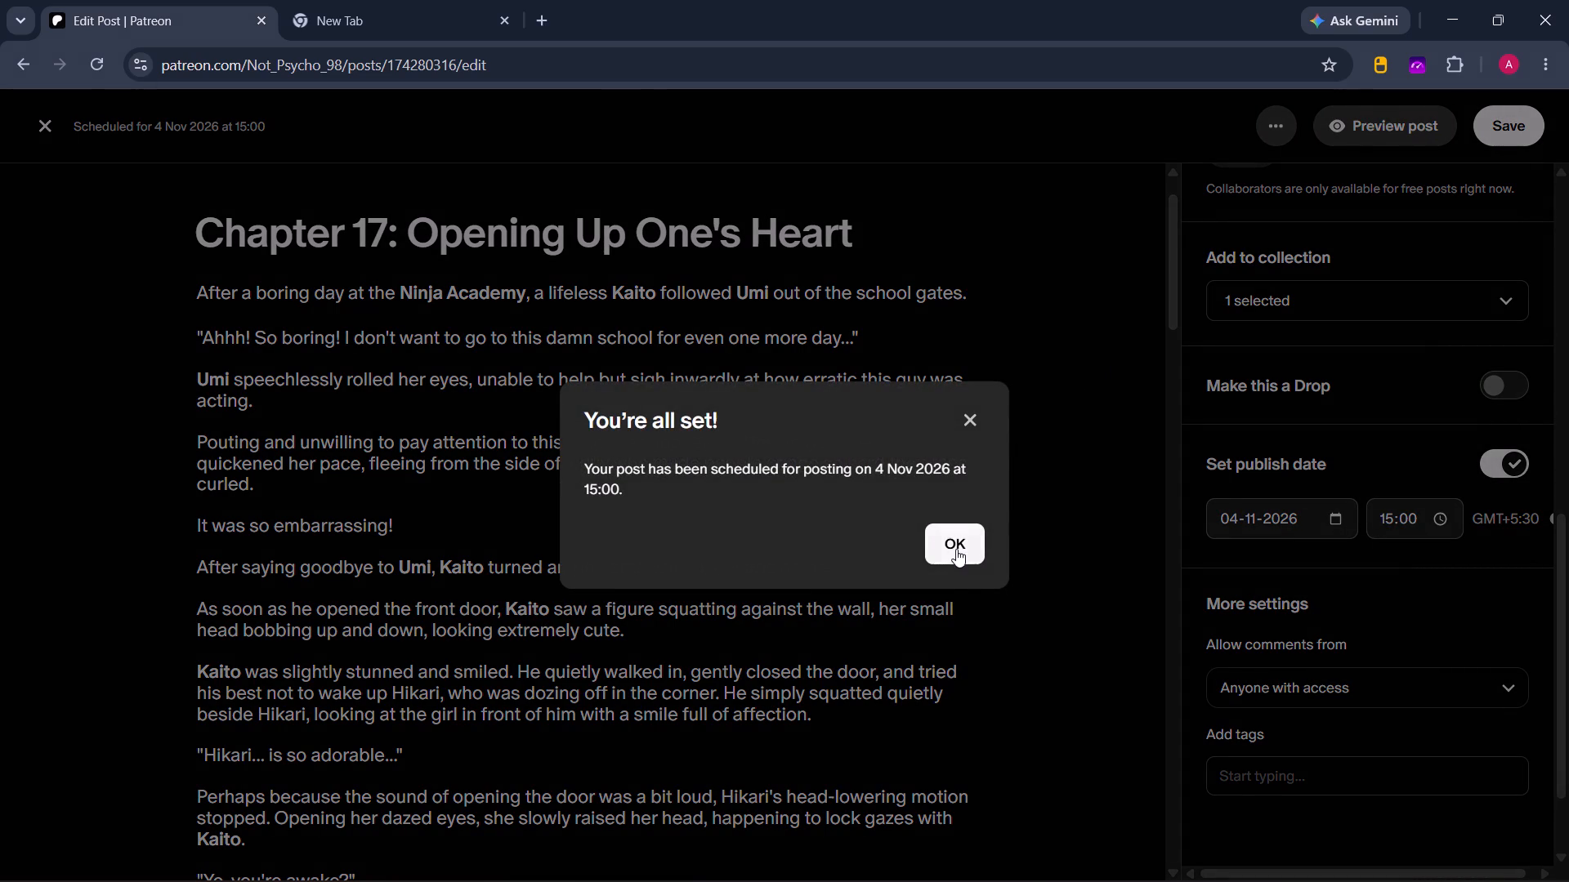
click(956, 549)
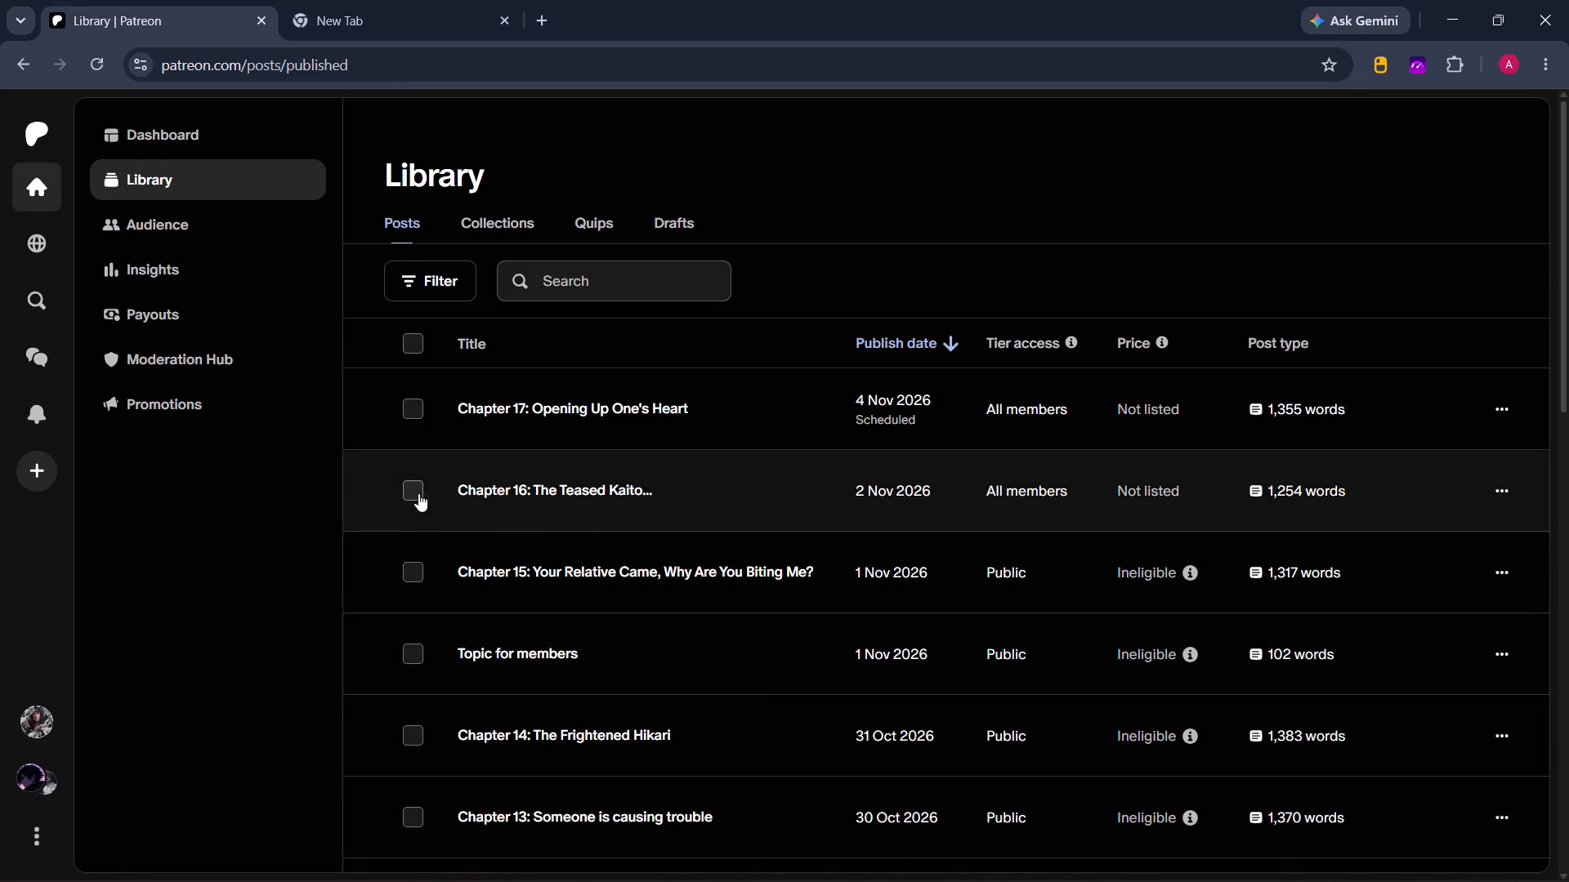
Create another blank Patreon post.
click(38, 470)
click(108, 560)
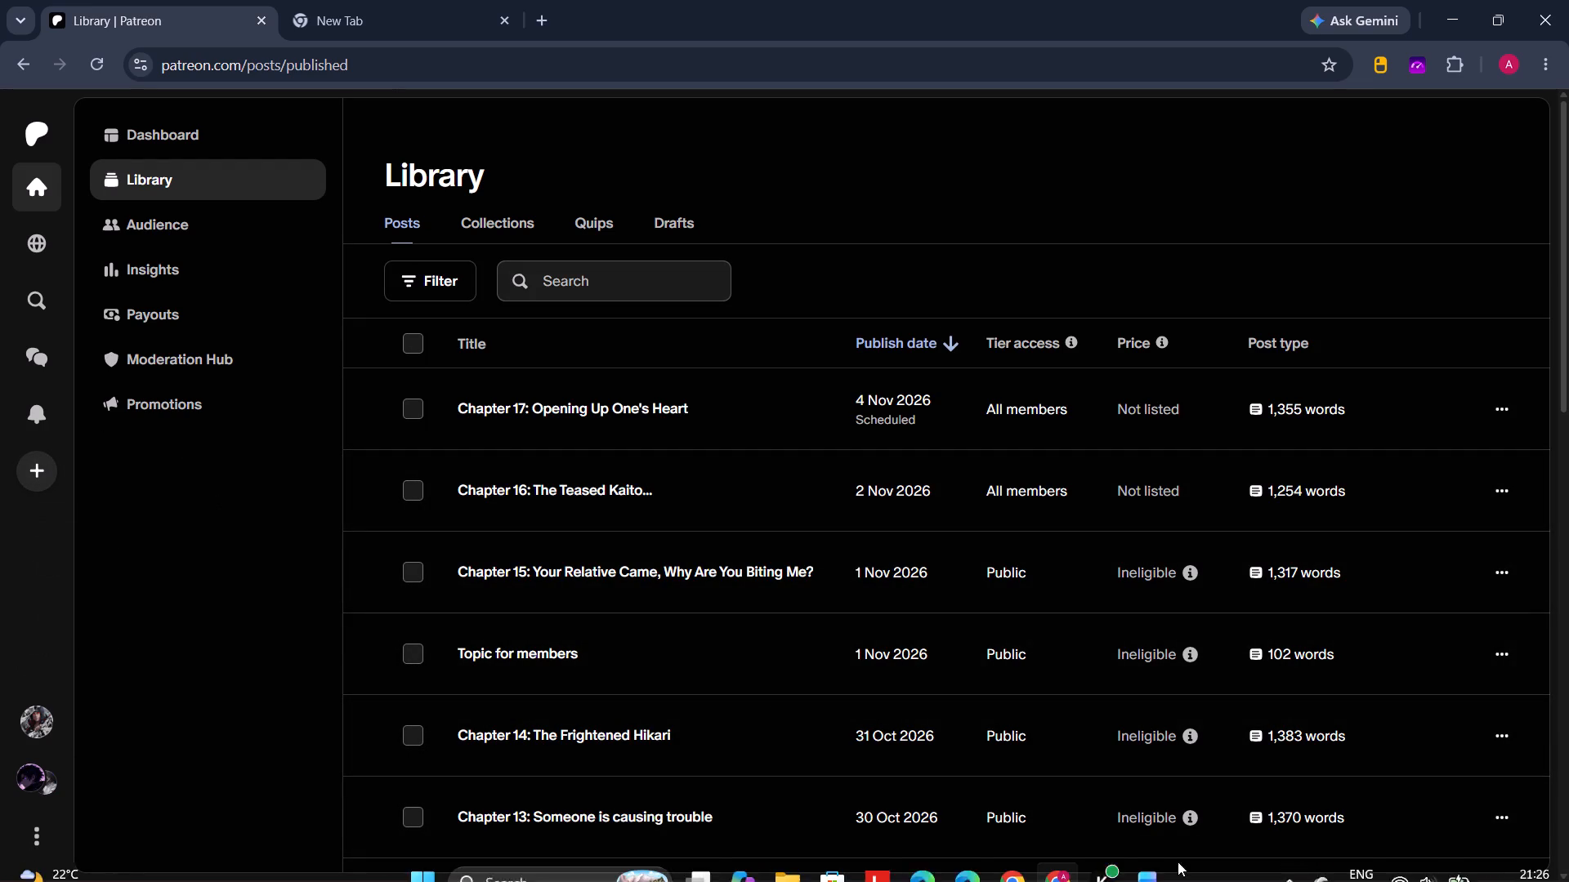
Close the Chapter 17 Word document and open Chapter 18 from the Naruto hakari folder in File Explorer.
click(1156, 859)
click(1568, 0)
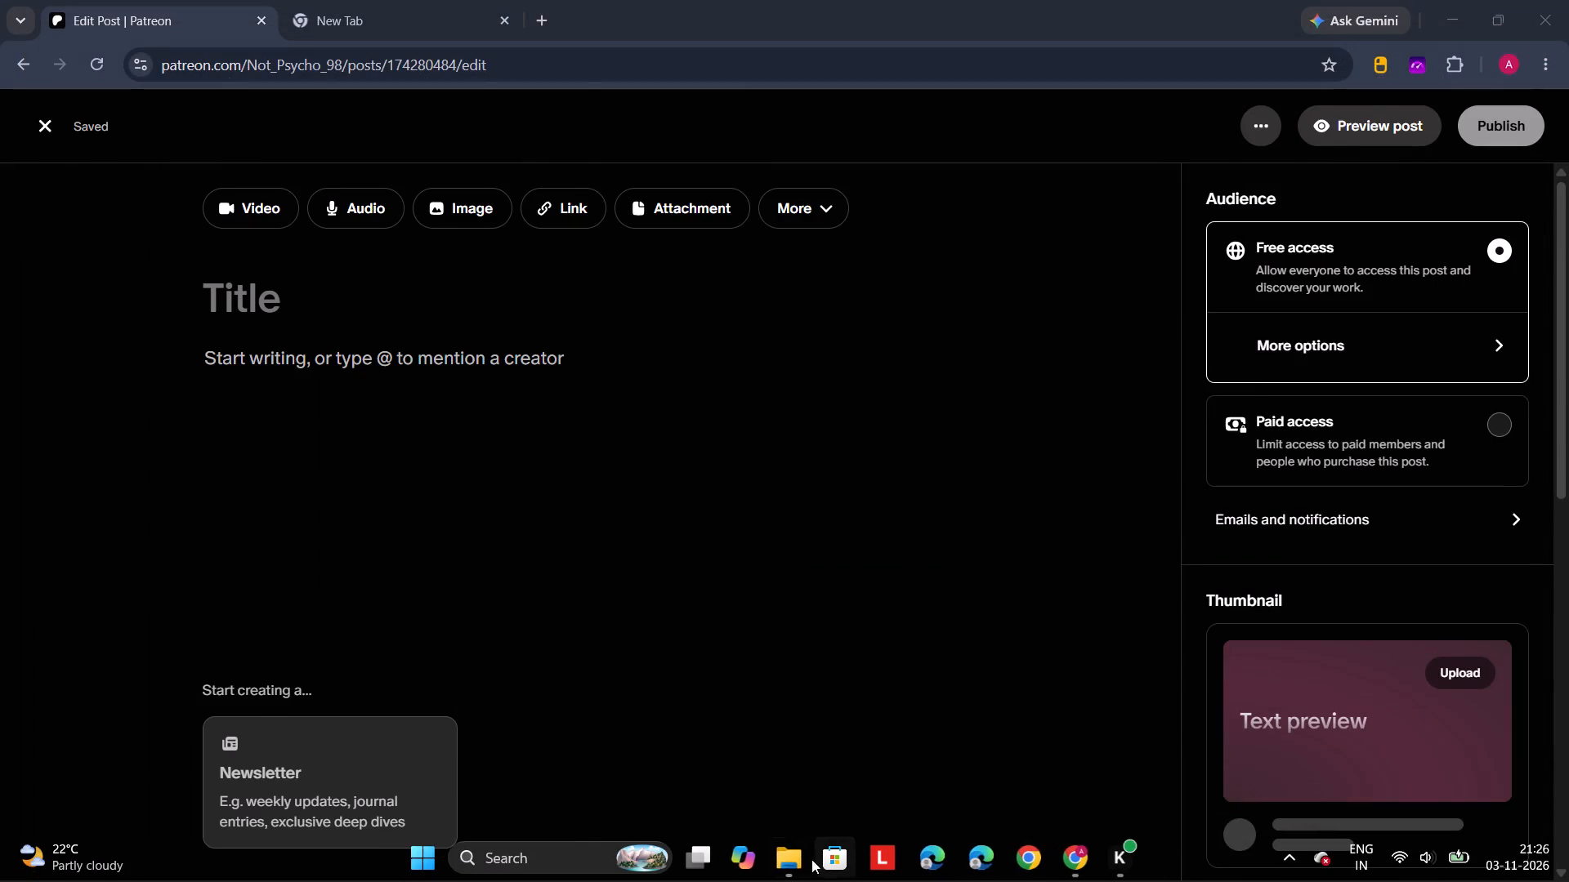
click(787, 860)
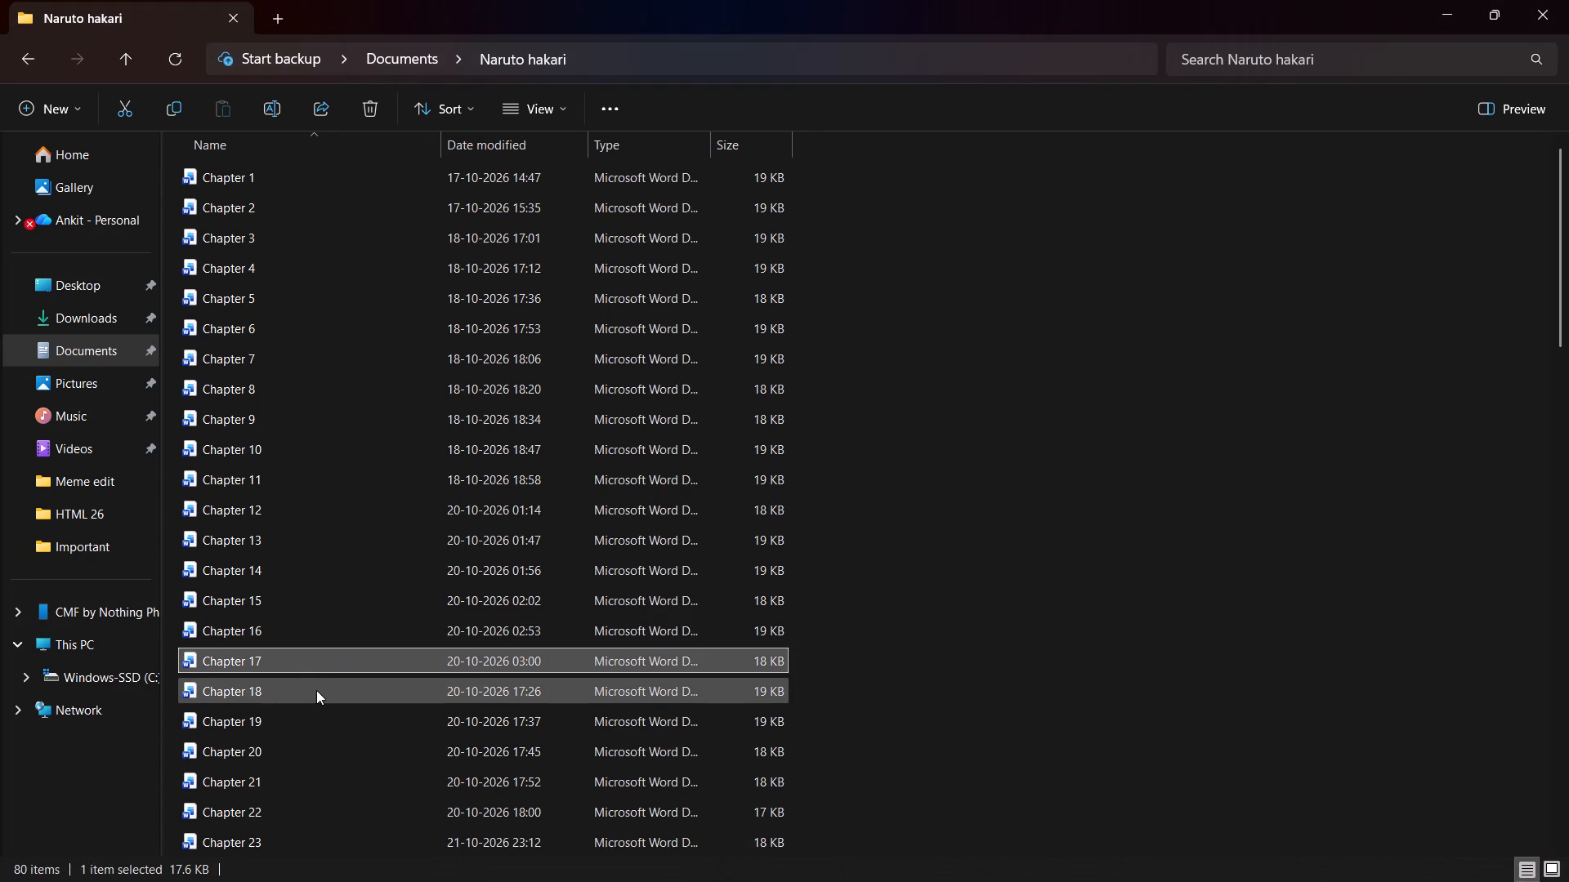
double_click(316, 690)
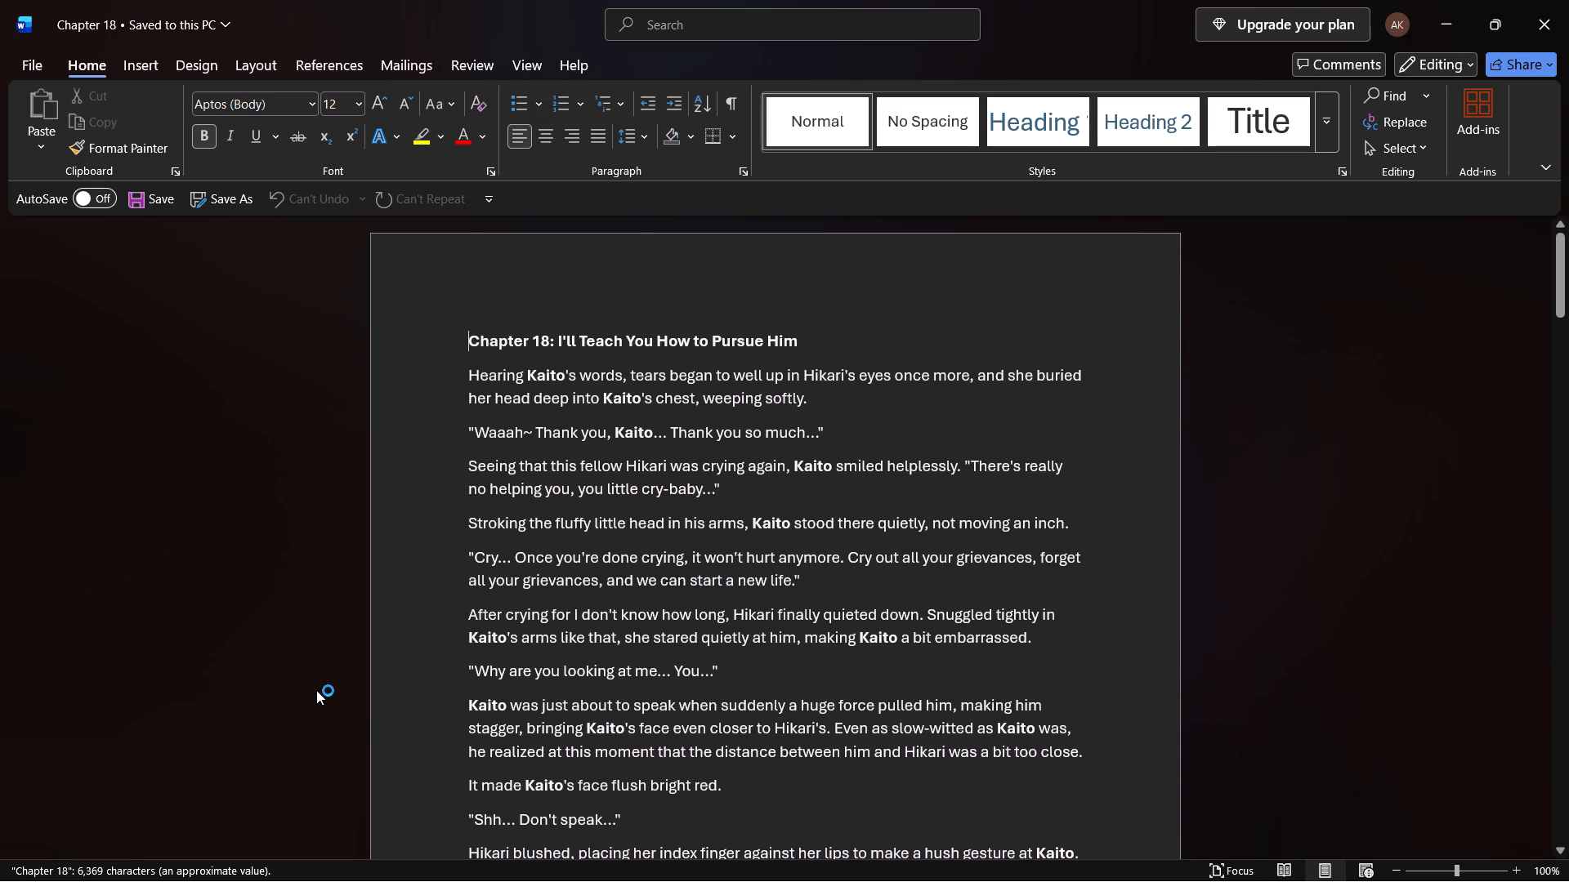
Copy the Chapter 18 document's heading, "Chapter 18: I'll Teach You How to Pursue Him", into the new Patreon post's title.
drag(811, 342, 793, 341)
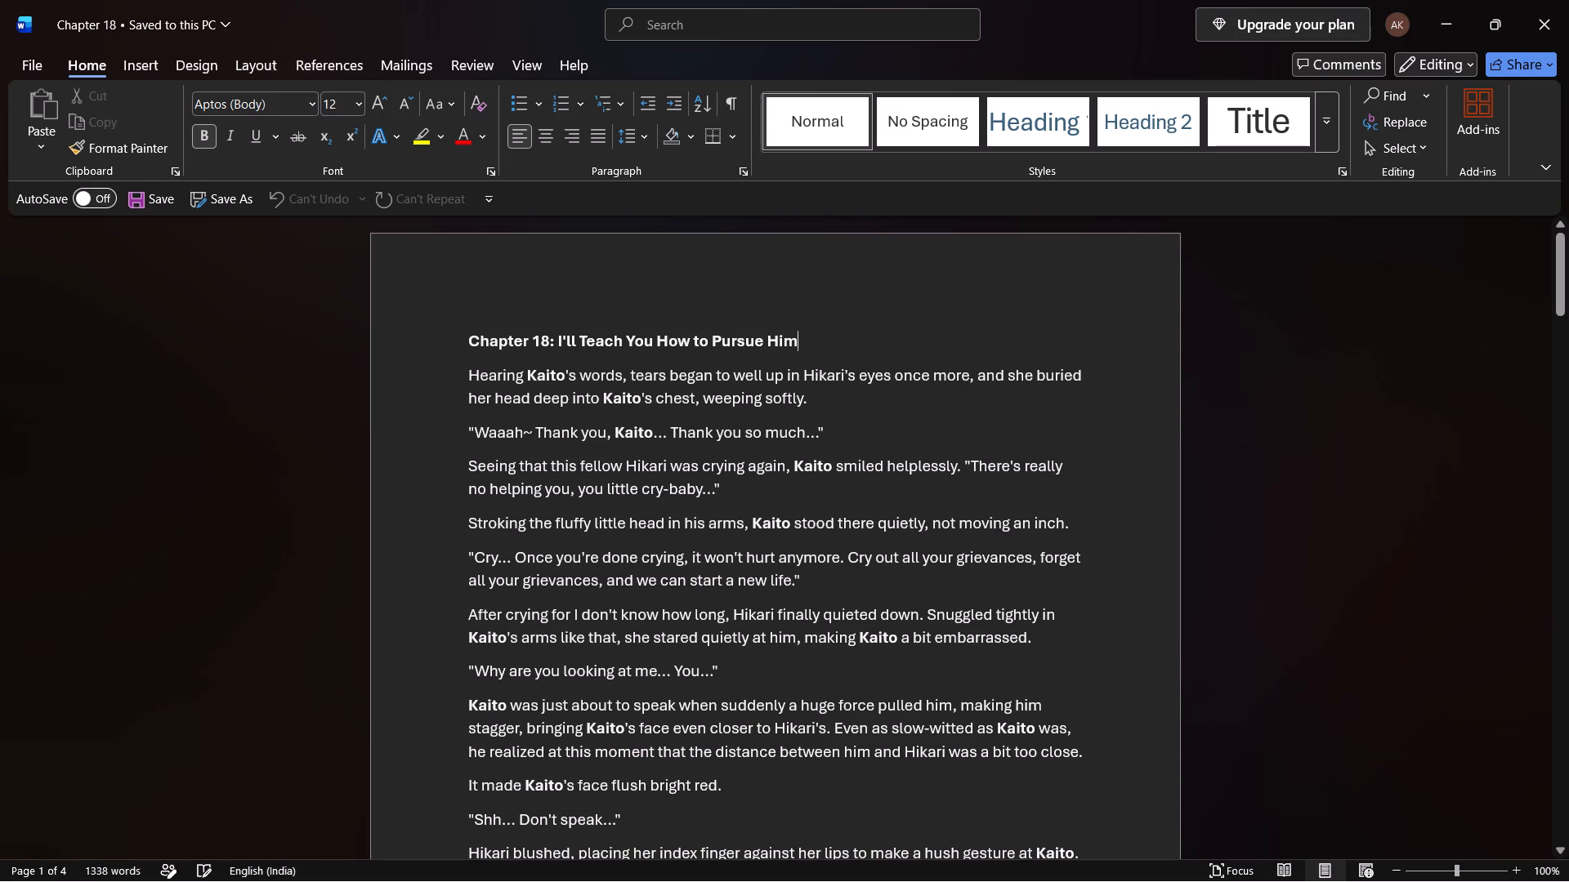
drag(793, 341, 454, 341)
click(454, 341)
right_click(473, 340)
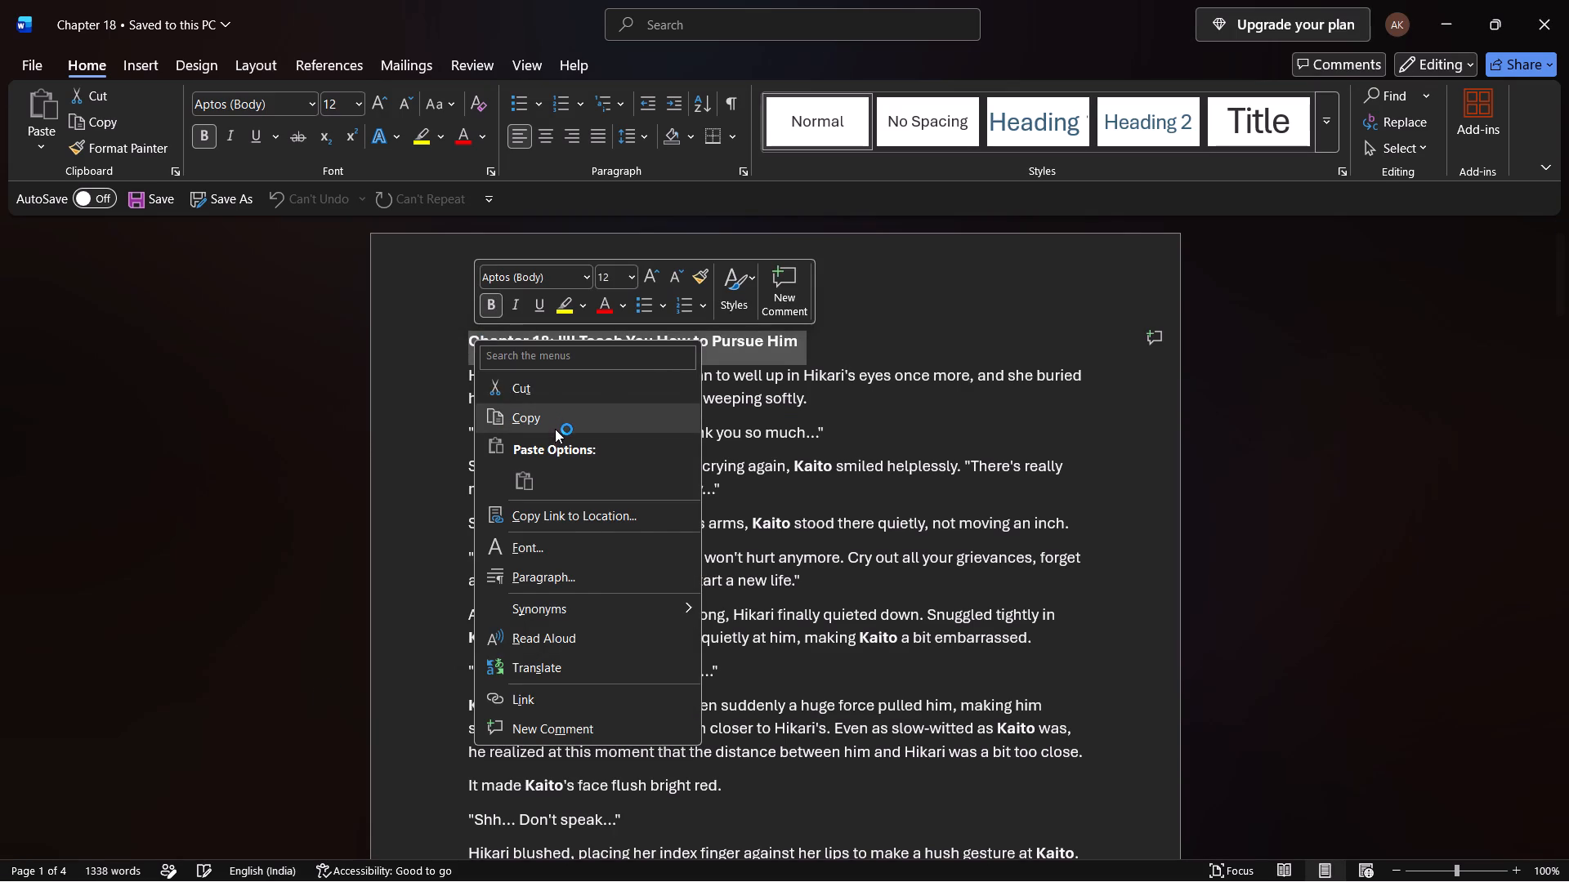
click(555, 427)
click(1049, 862)
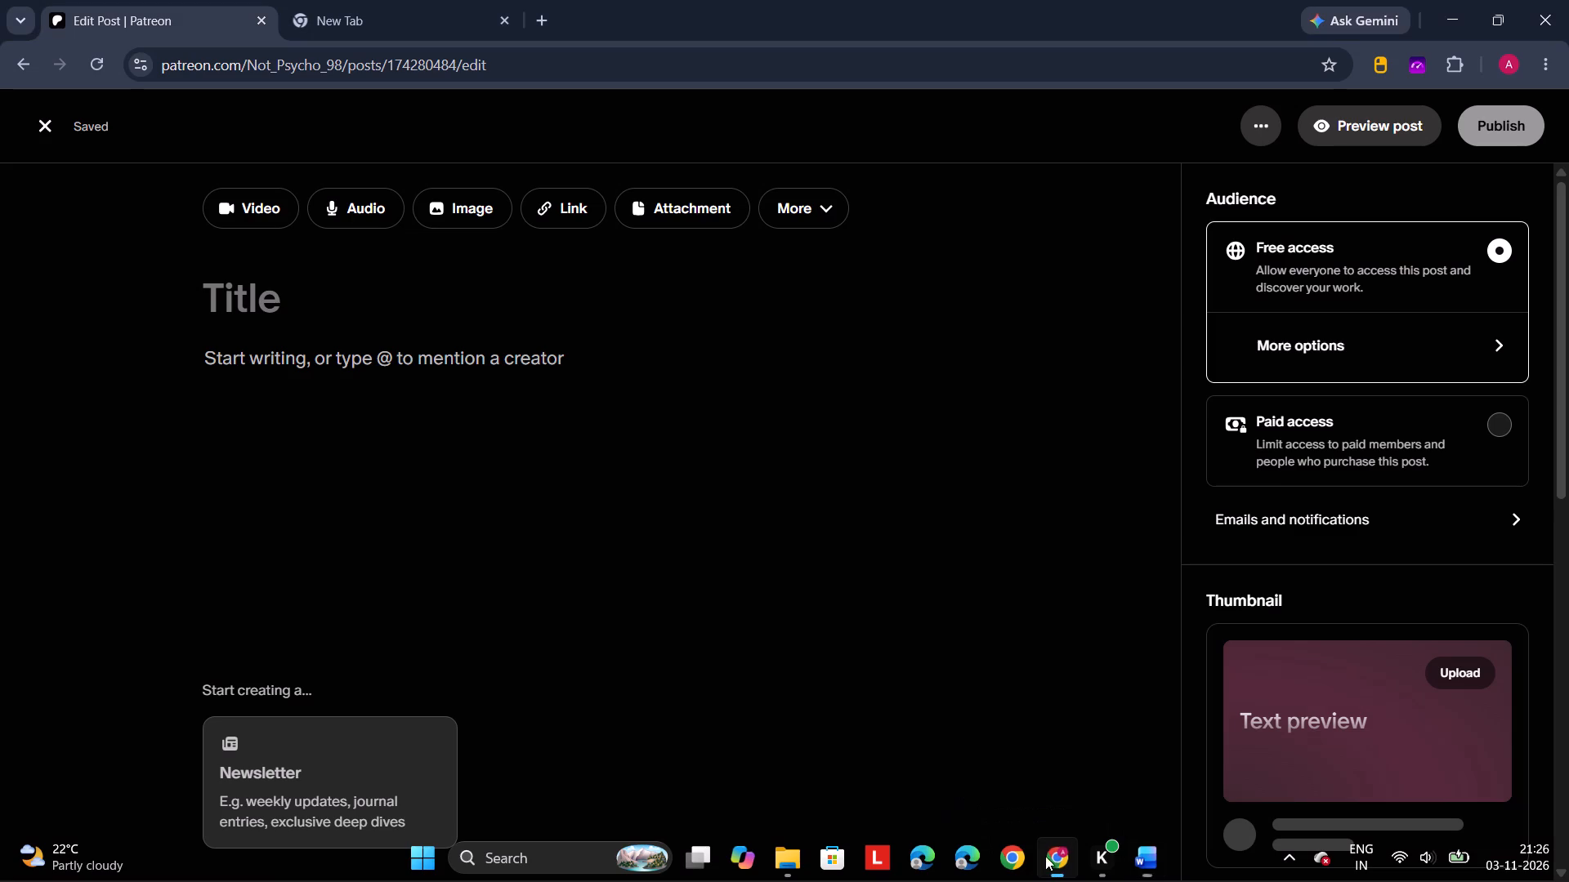
right_click(365, 318)
click(422, 546)
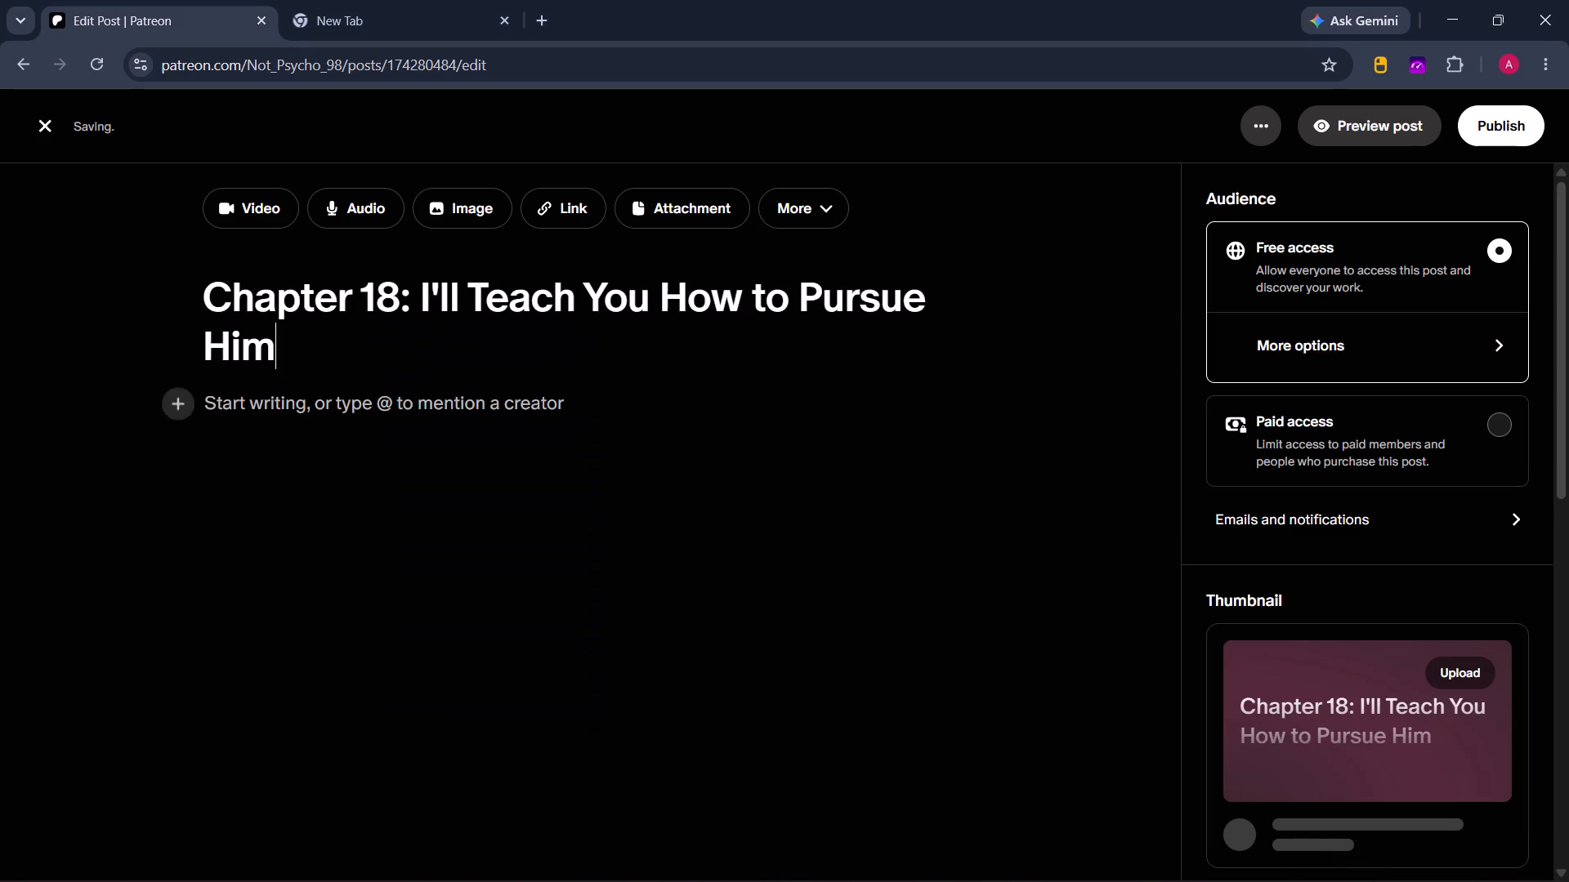
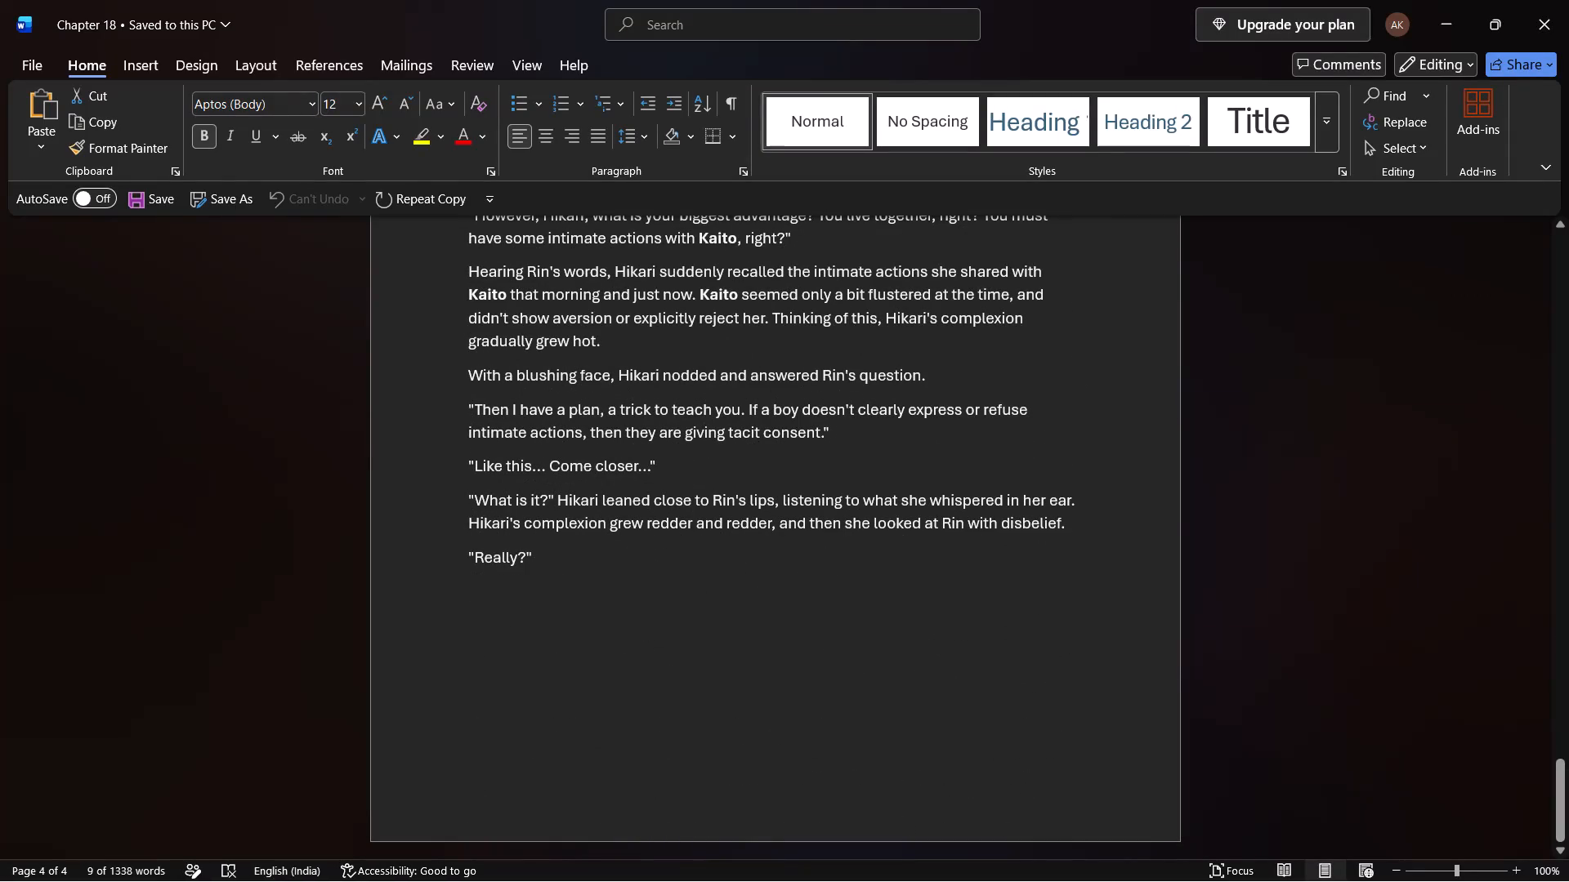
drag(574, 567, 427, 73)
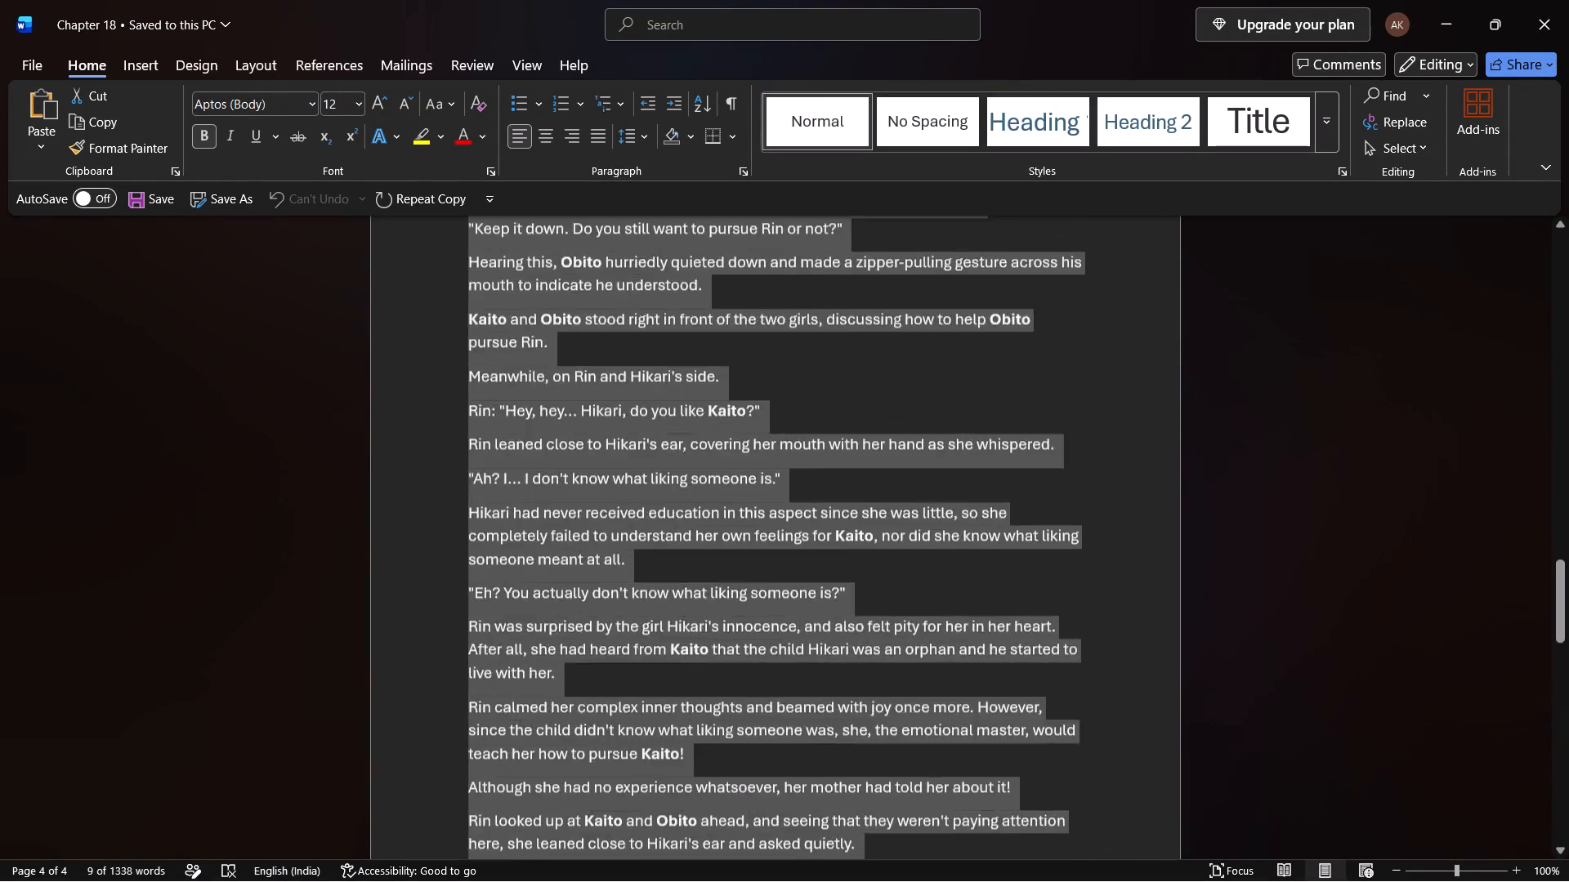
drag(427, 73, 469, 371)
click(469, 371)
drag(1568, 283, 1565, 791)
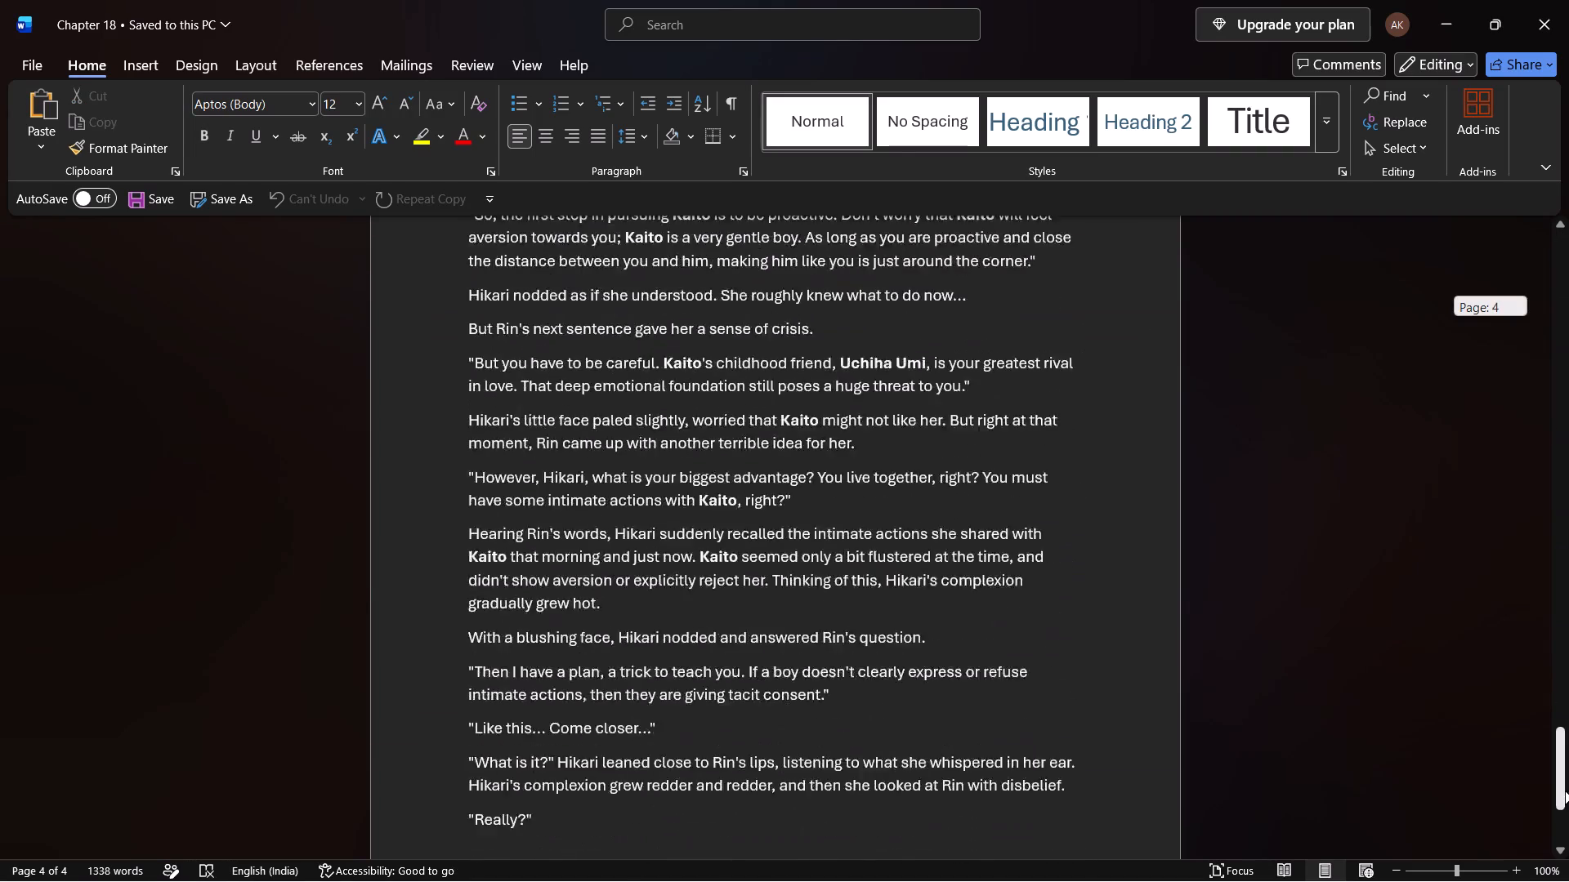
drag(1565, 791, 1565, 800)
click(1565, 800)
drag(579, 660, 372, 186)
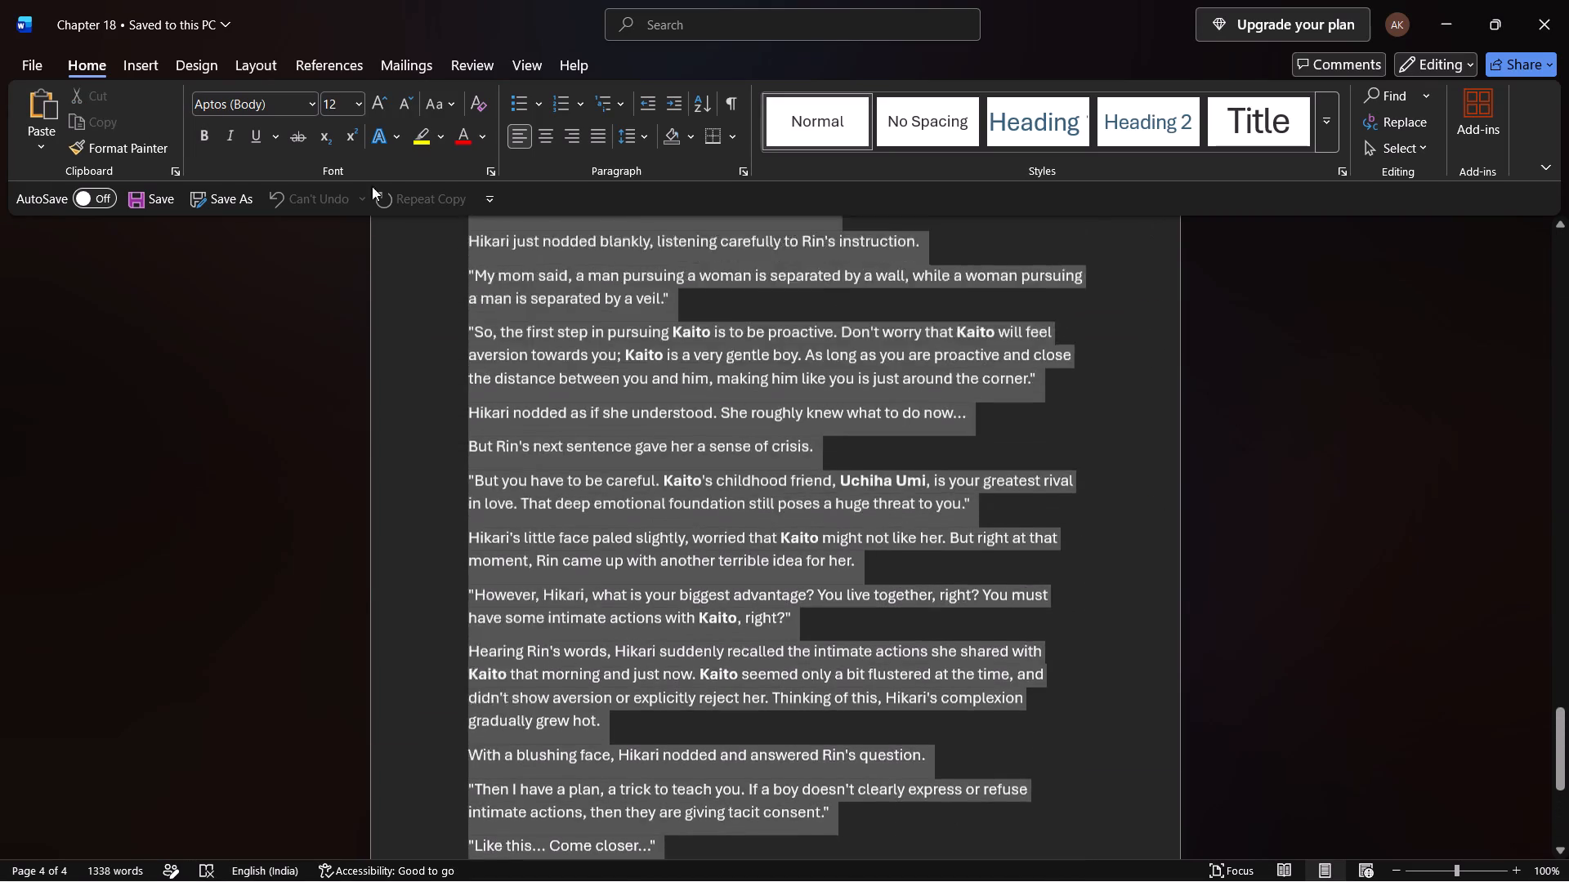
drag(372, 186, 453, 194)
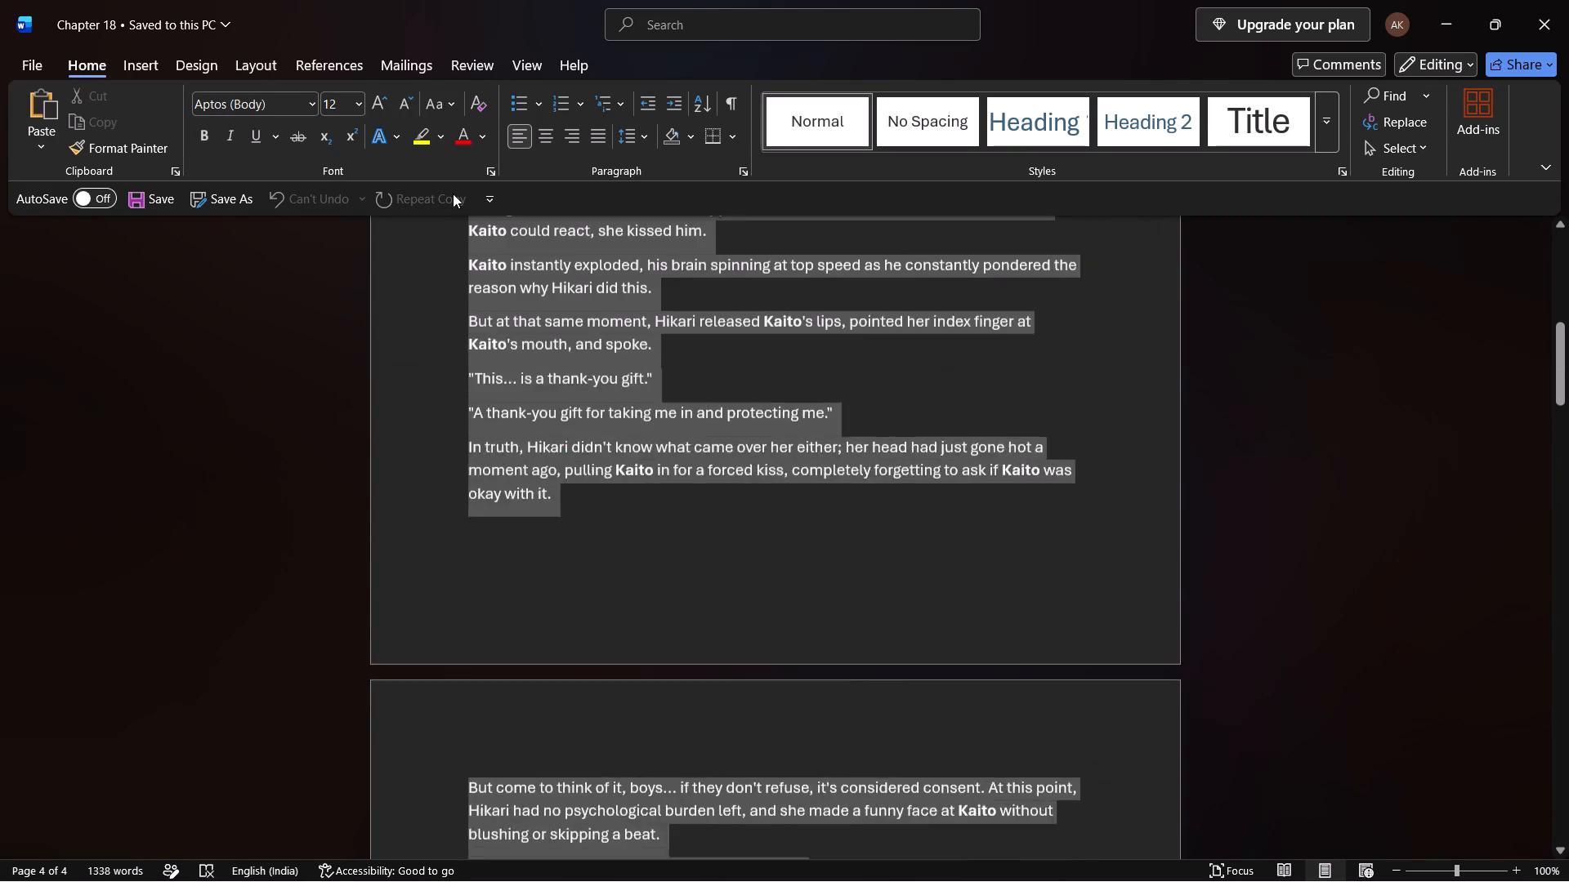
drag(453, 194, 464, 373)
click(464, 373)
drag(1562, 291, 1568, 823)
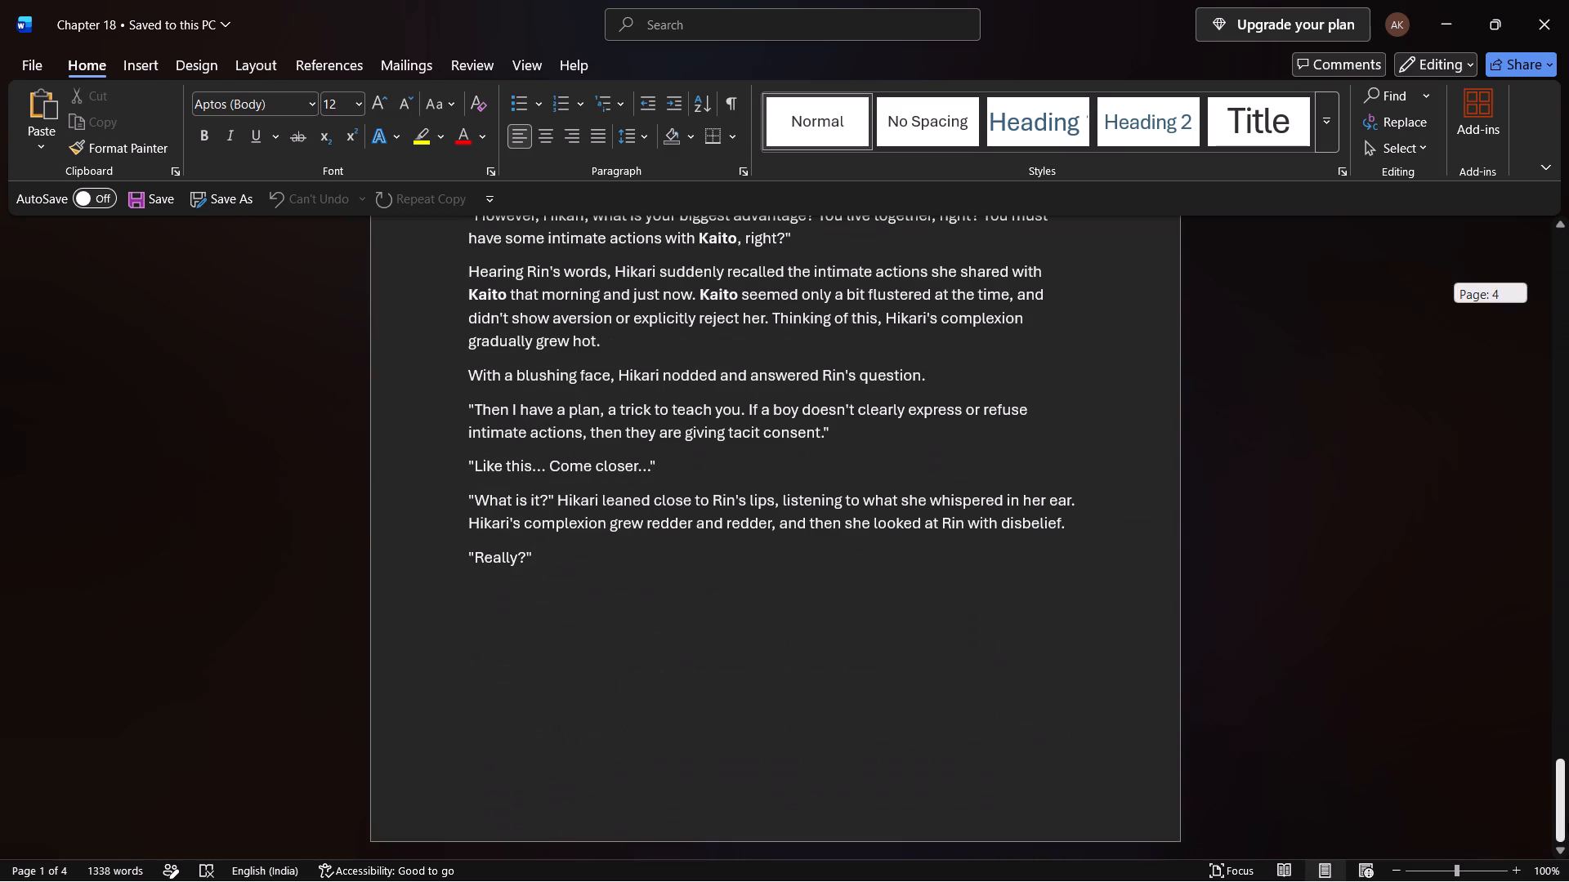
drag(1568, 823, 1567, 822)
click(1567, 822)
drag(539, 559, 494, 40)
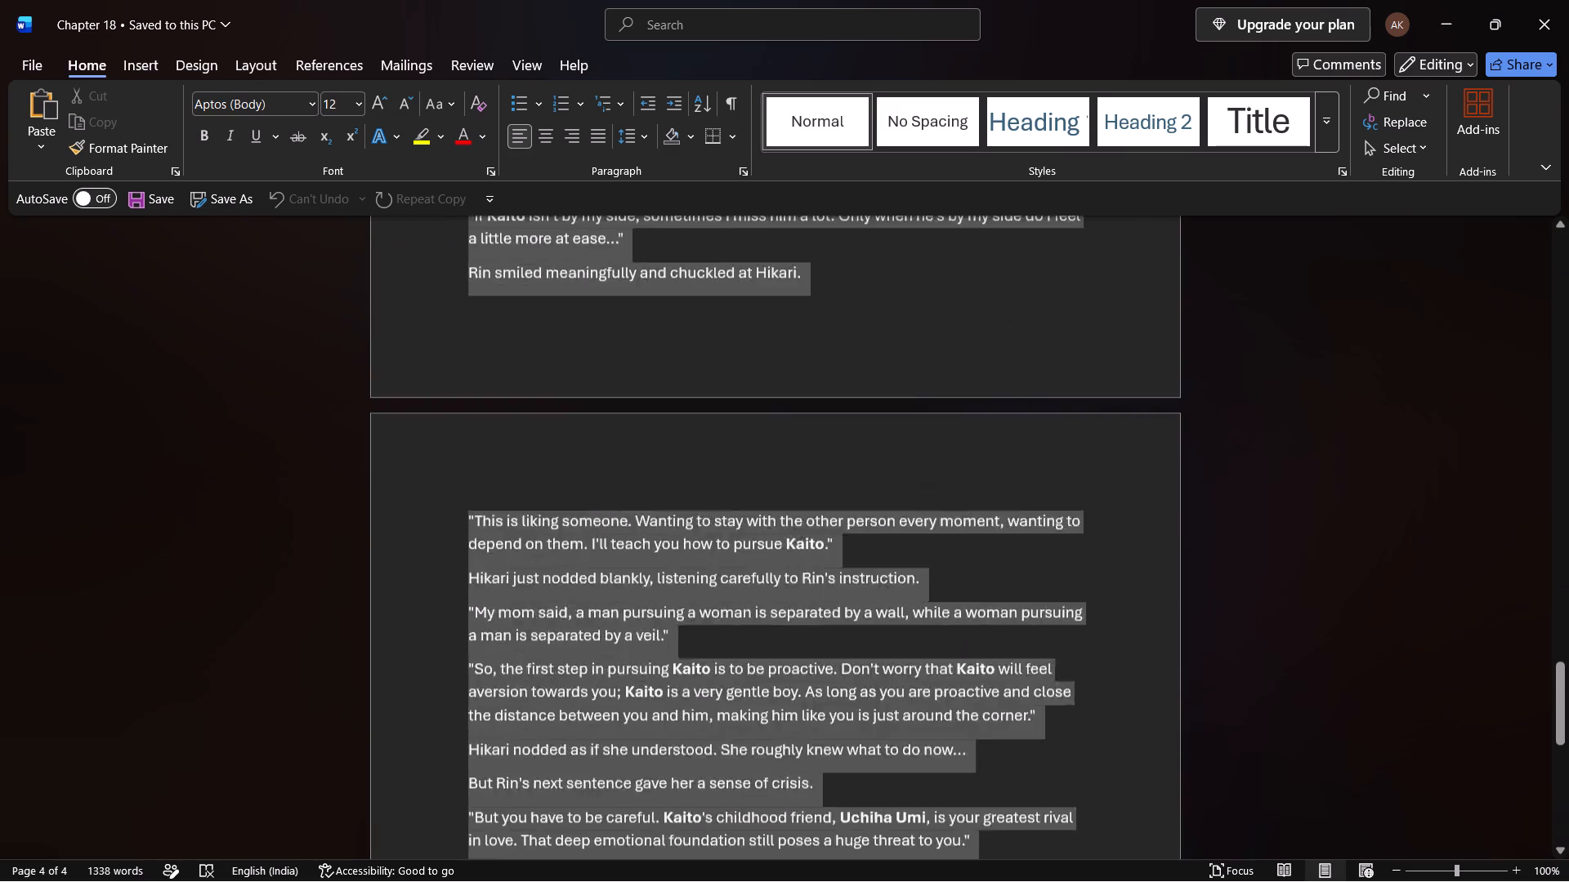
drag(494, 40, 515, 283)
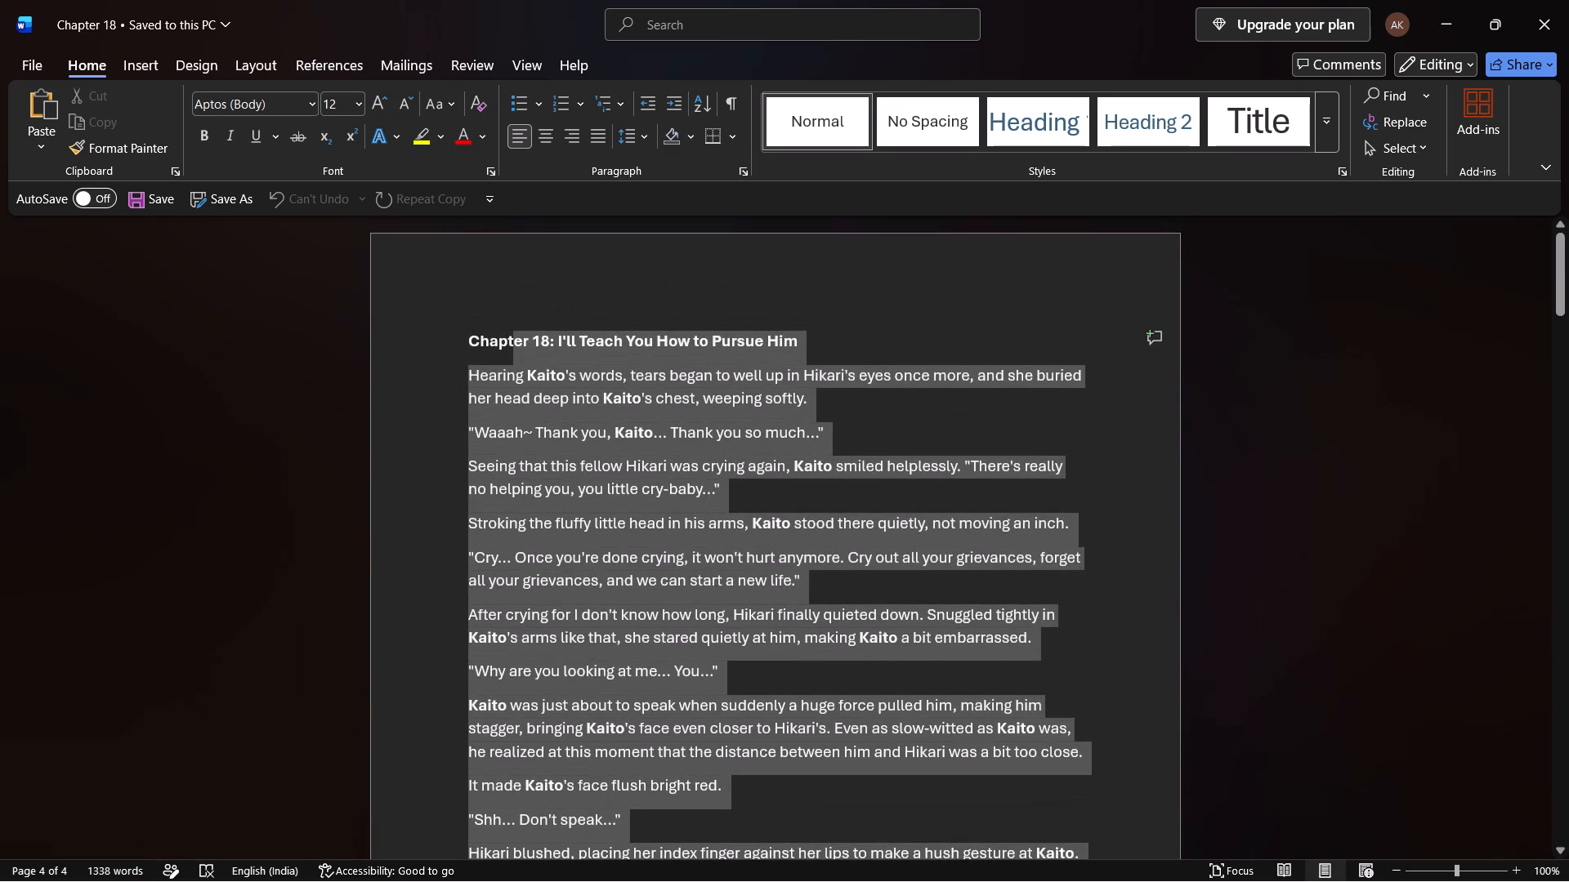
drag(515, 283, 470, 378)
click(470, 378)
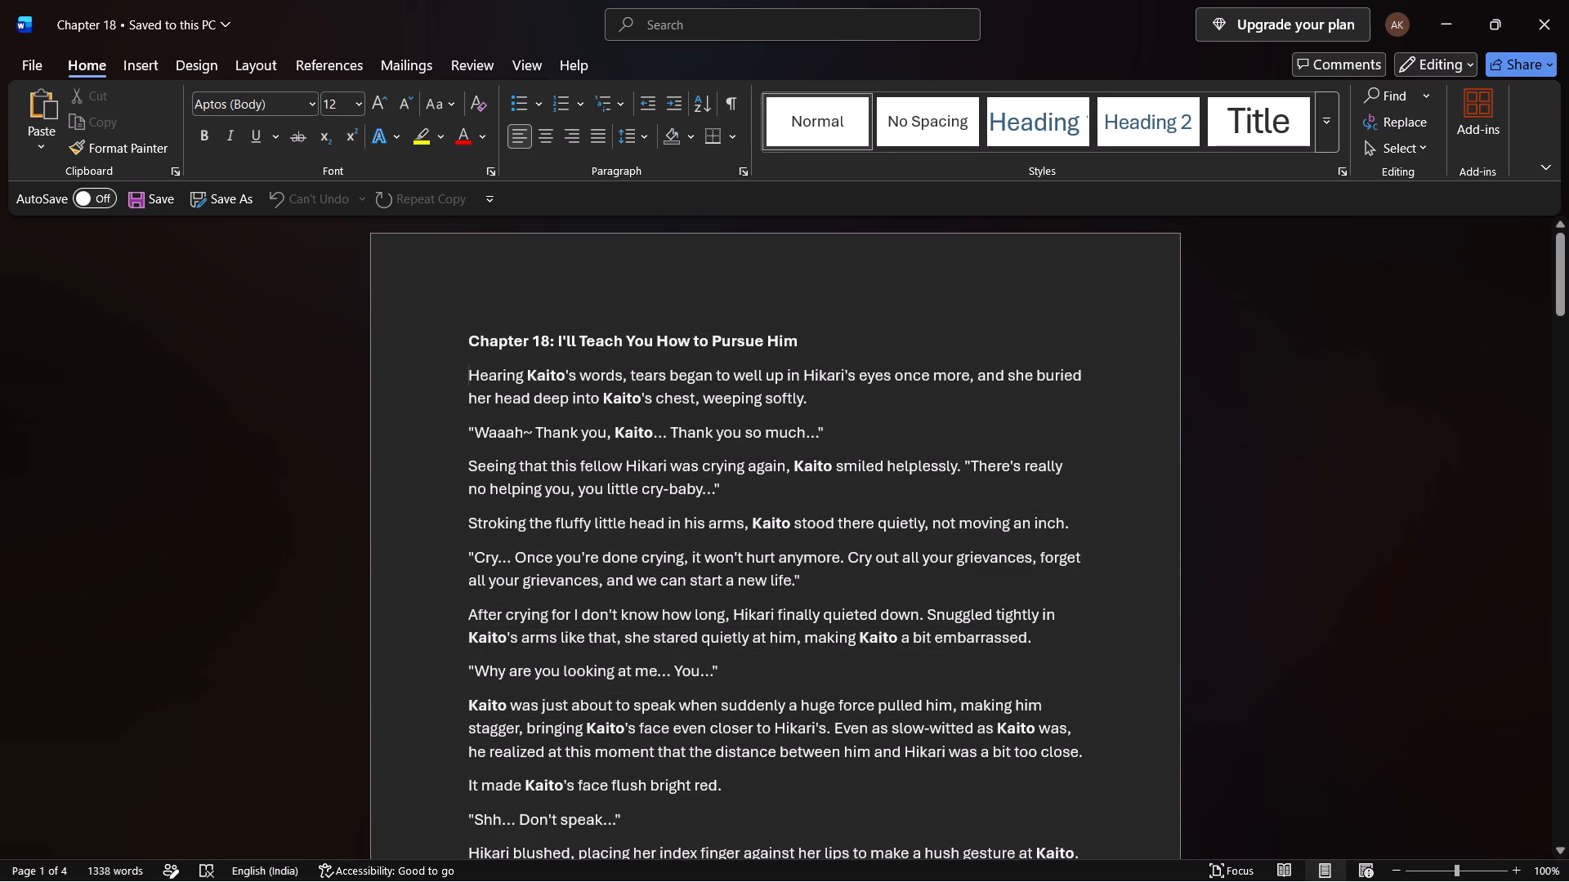
Copy the whole Chapter 18 body text, without its heading, from the Word document into the Patreon post's body.
drag(1568, 301, 1568, 871)
drag(572, 564, 191, 75)
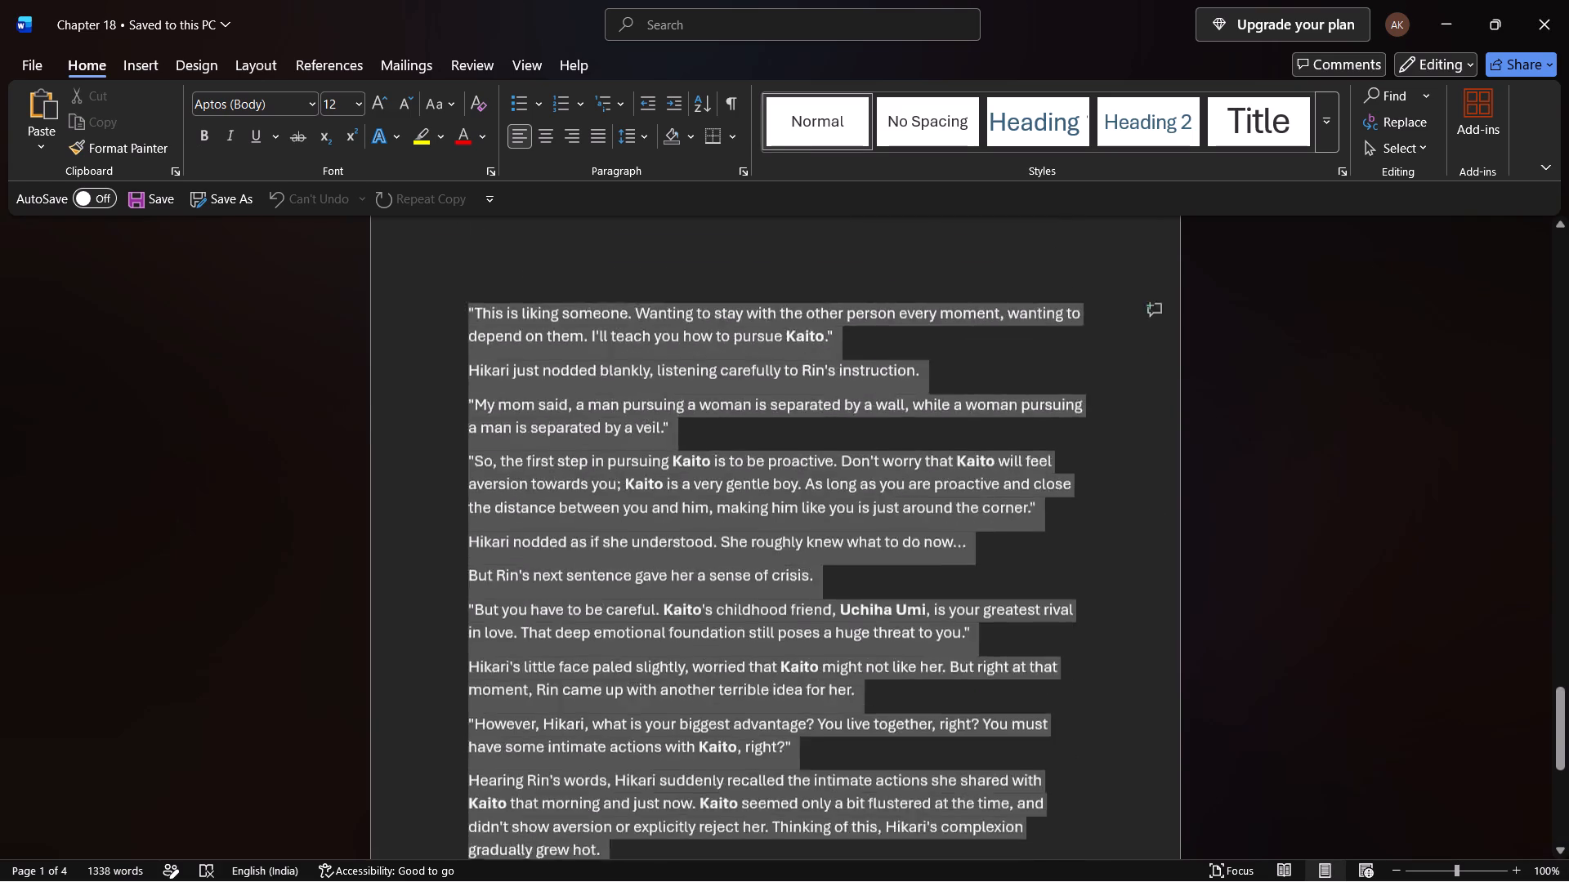
drag(191, 75, 359, 247)
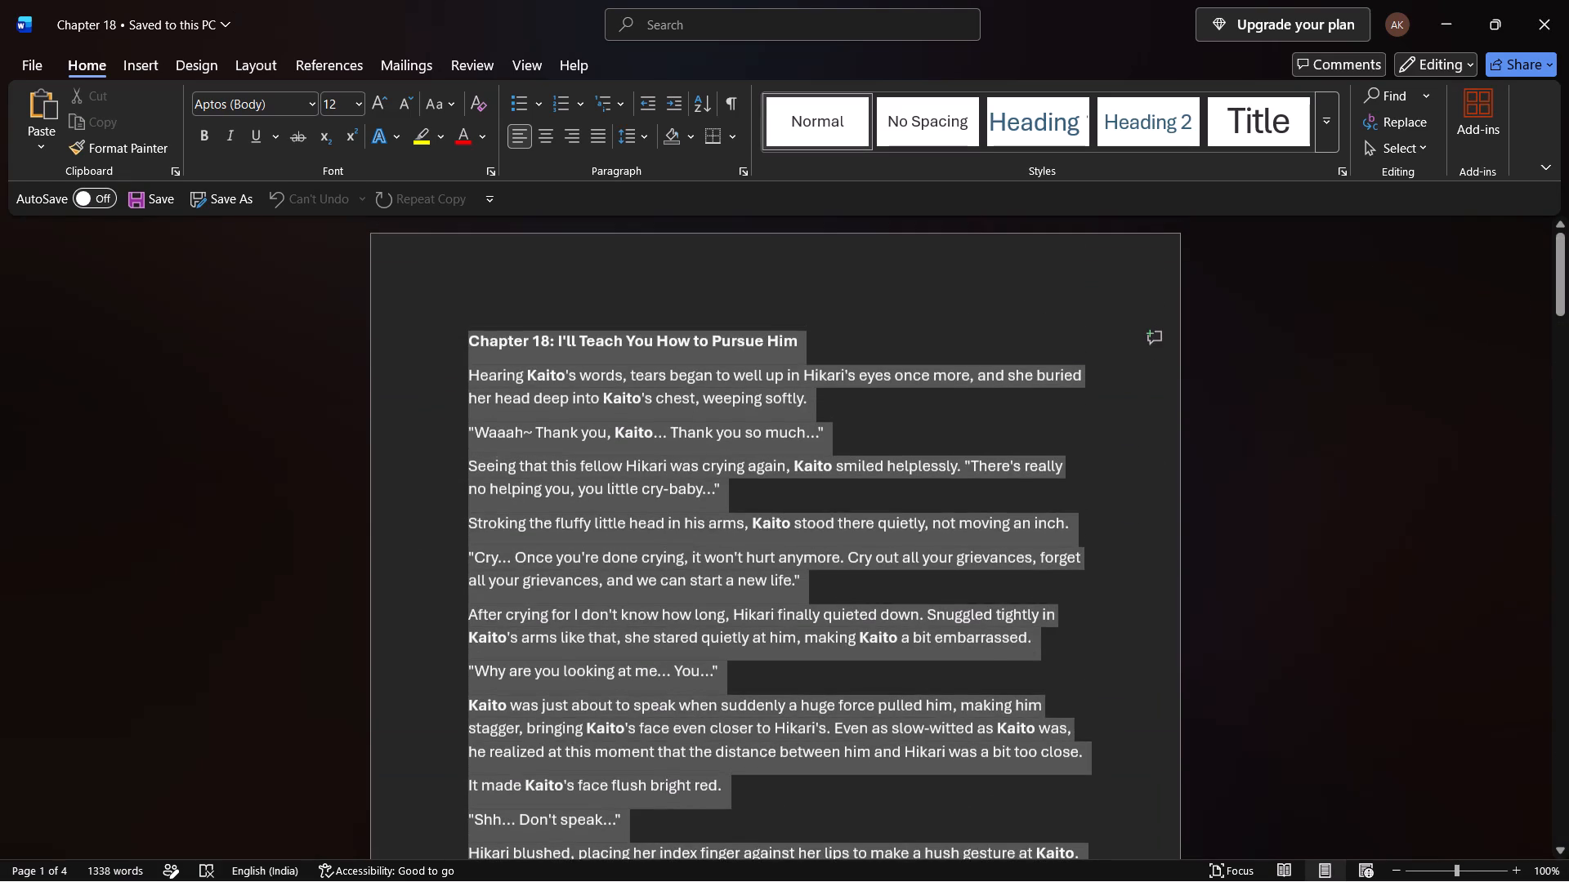
drag(359, 247, 458, 367)
right_click(500, 385)
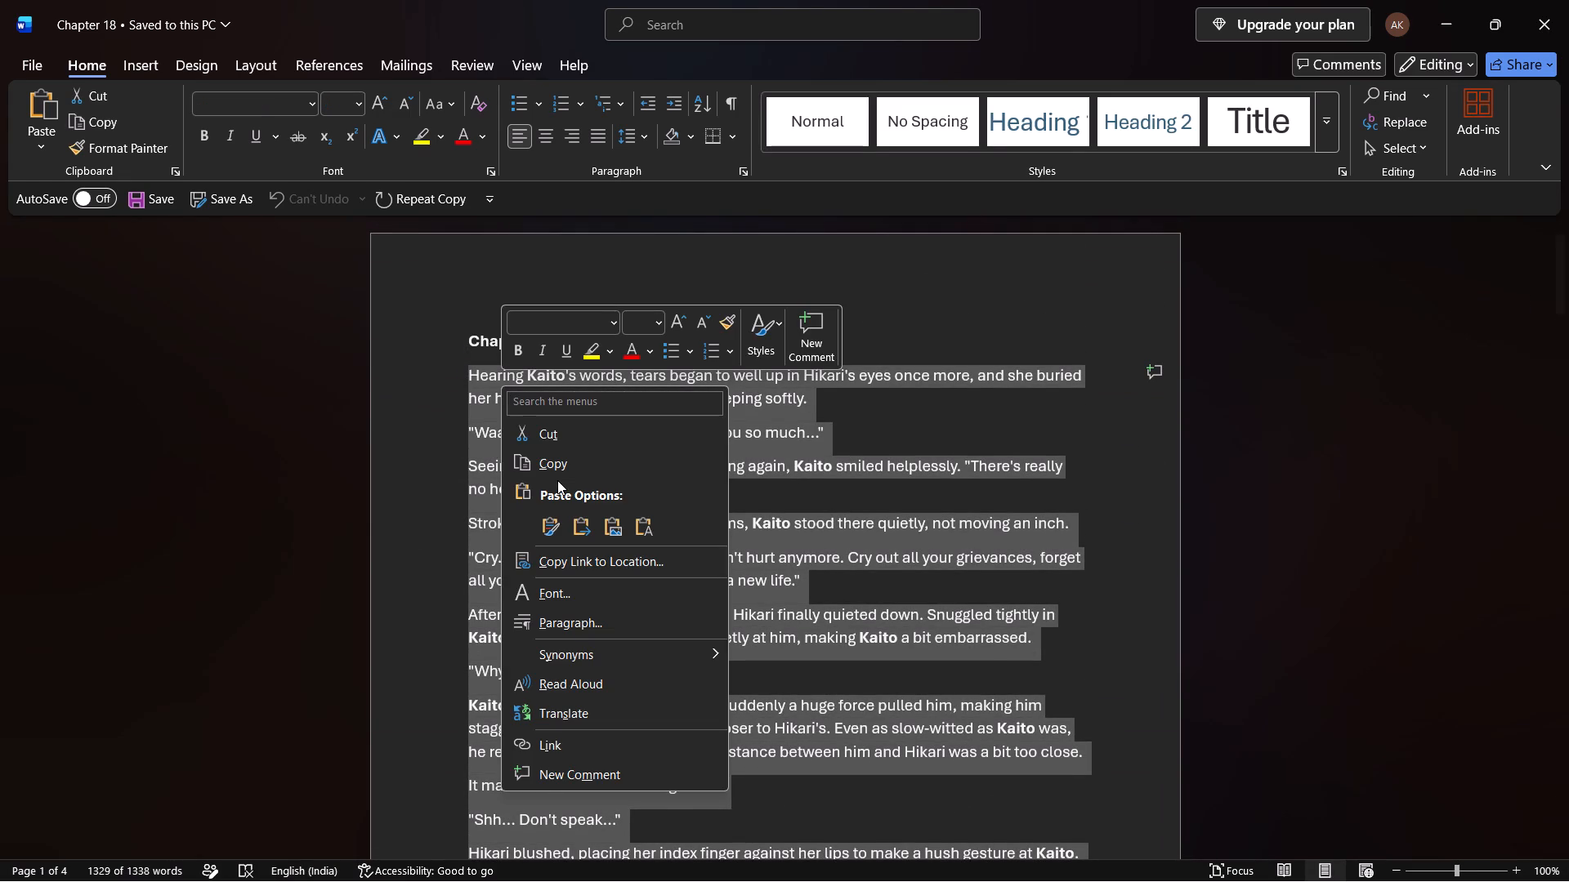
click(557, 475)
click(1058, 866)
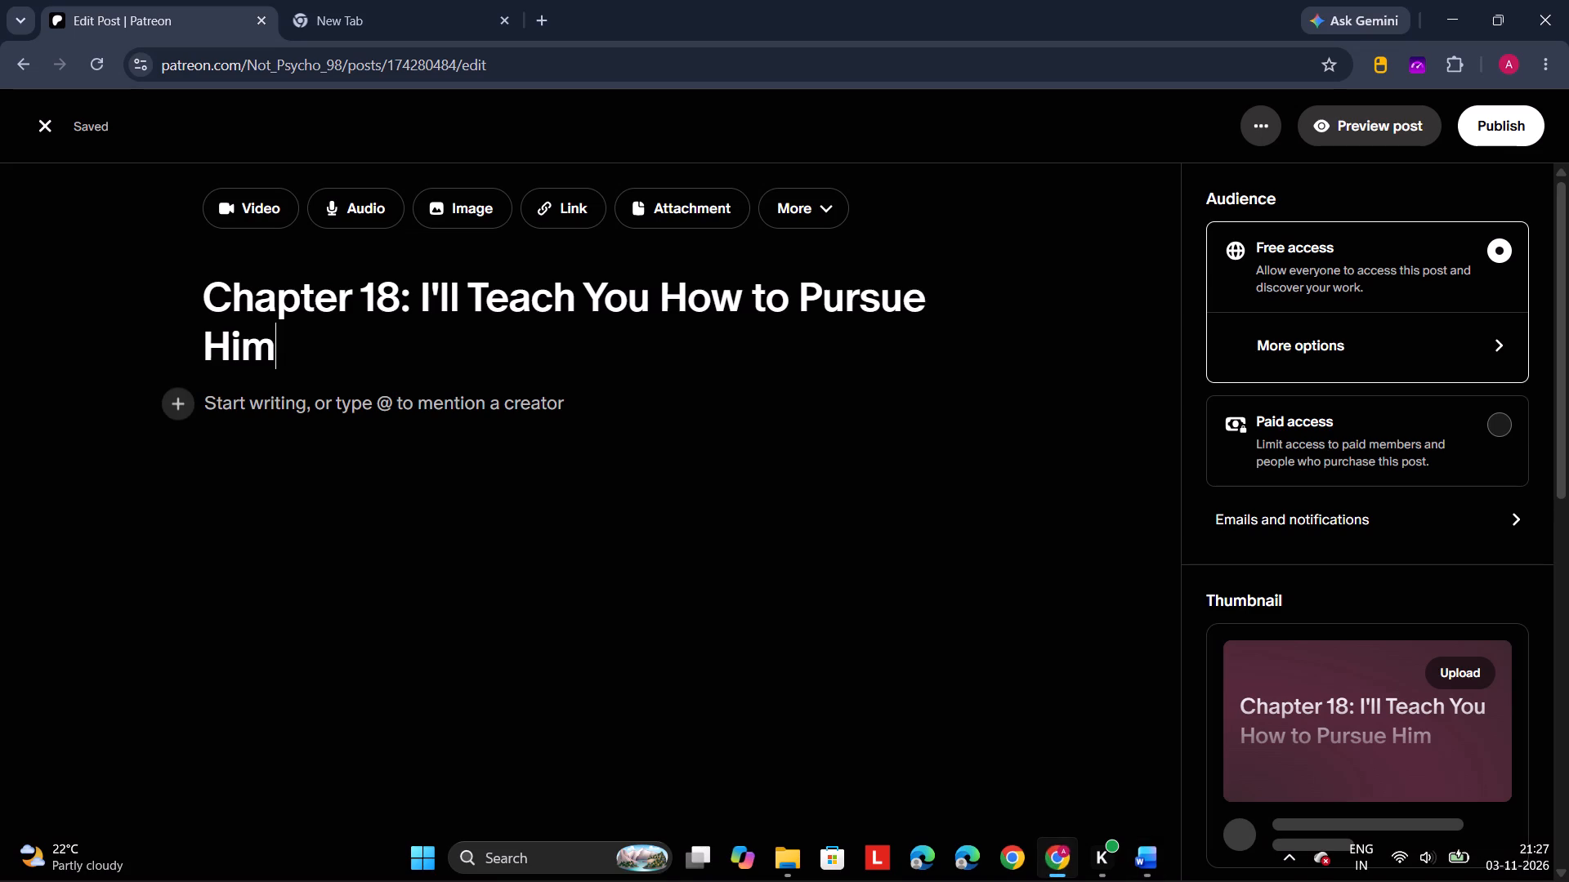
right_click(489, 456)
click(546, 644)
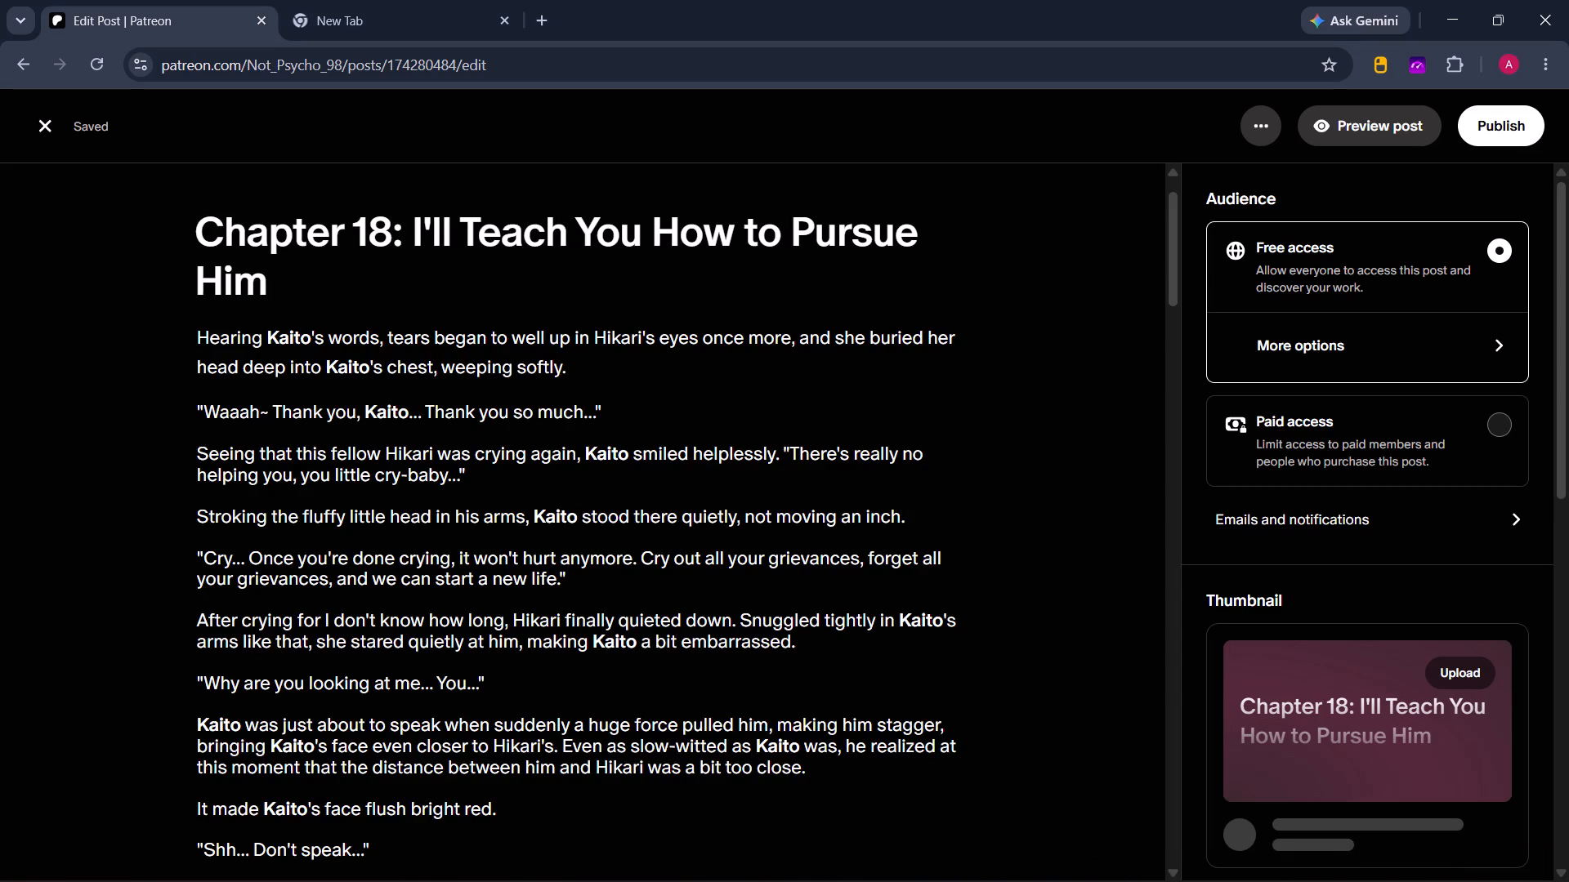
Restrict the Chapter 18 post's audience to free and paid members.
click(1388, 371)
click(1362, 364)
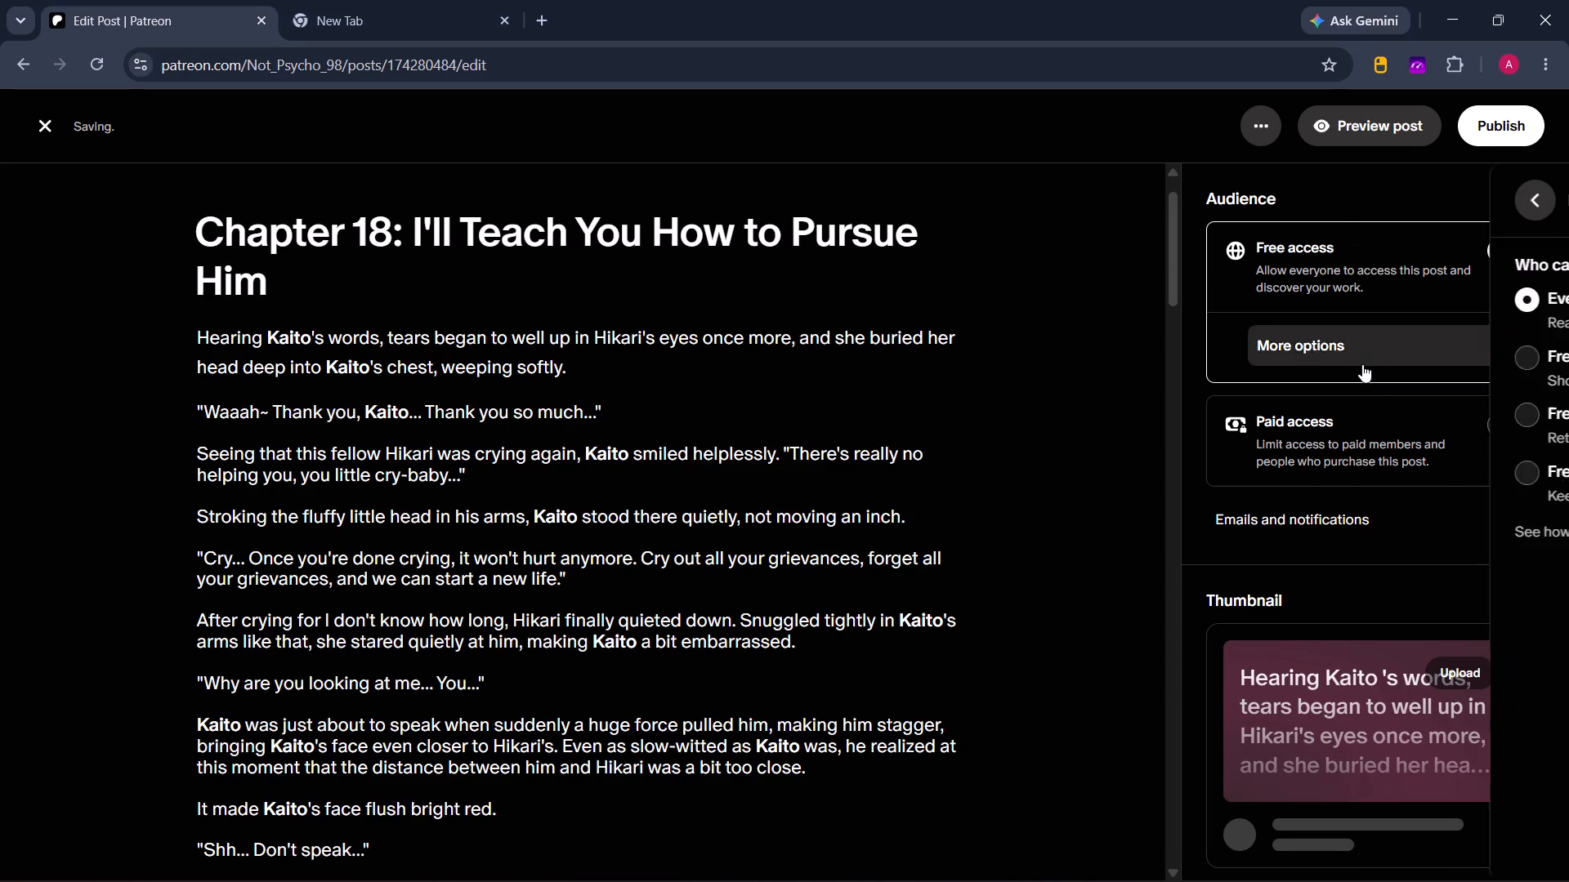
click(1249, 358)
click(1229, 216)
Add the Chapter 18 post to the NHYWPMATH collection.
scroll(1321, 514, down, 6)
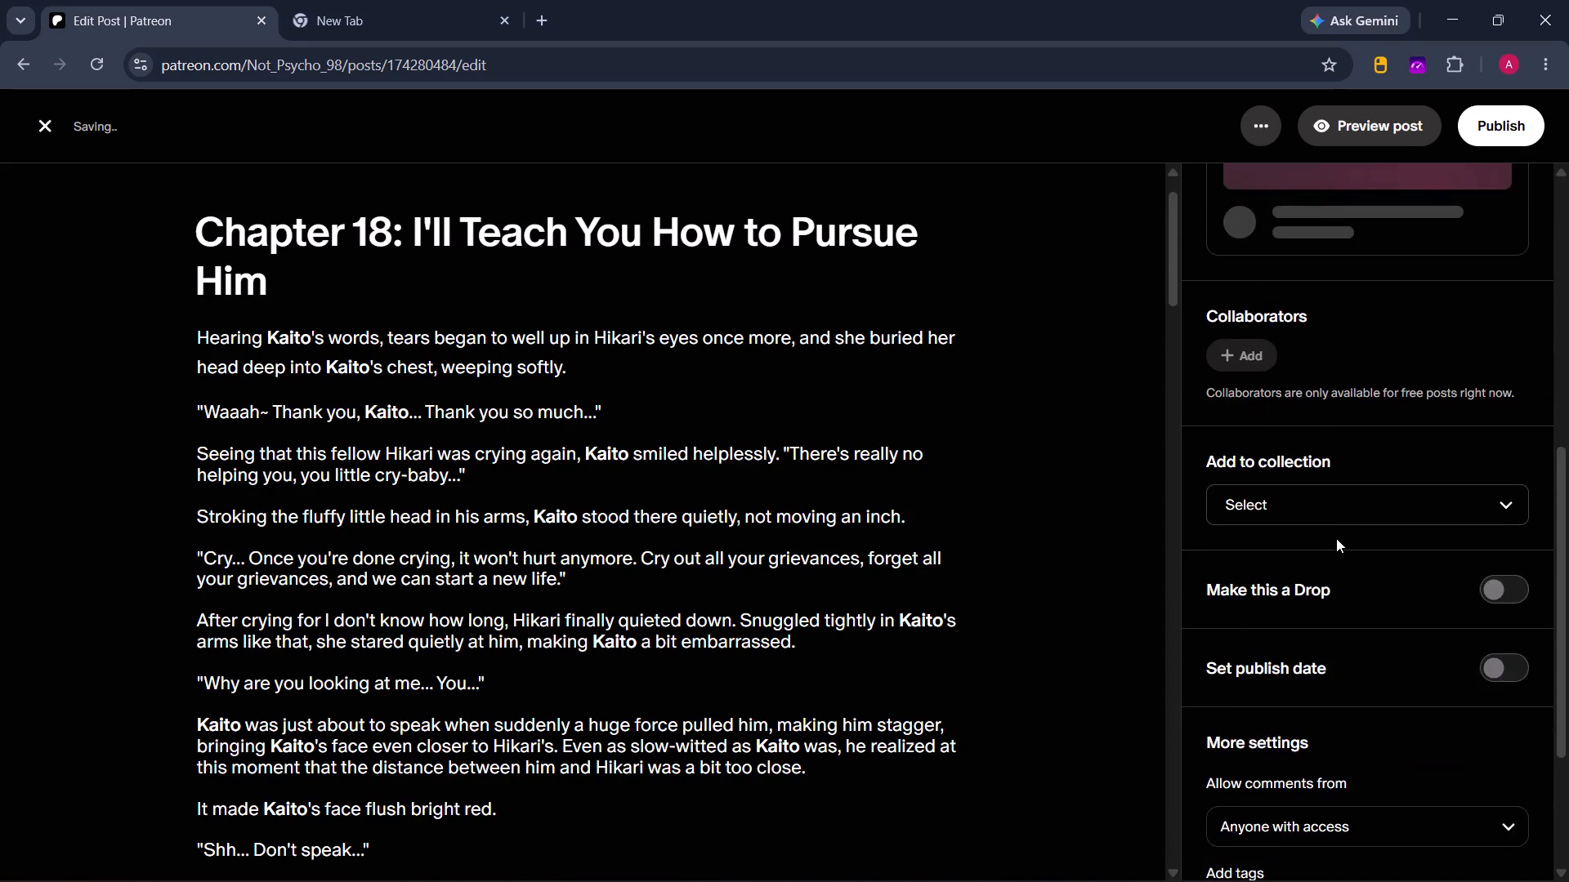
scroll(1337, 541, down, 1)
scroll(1337, 541, up, 2)
click(1311, 624)
click(1268, 671)
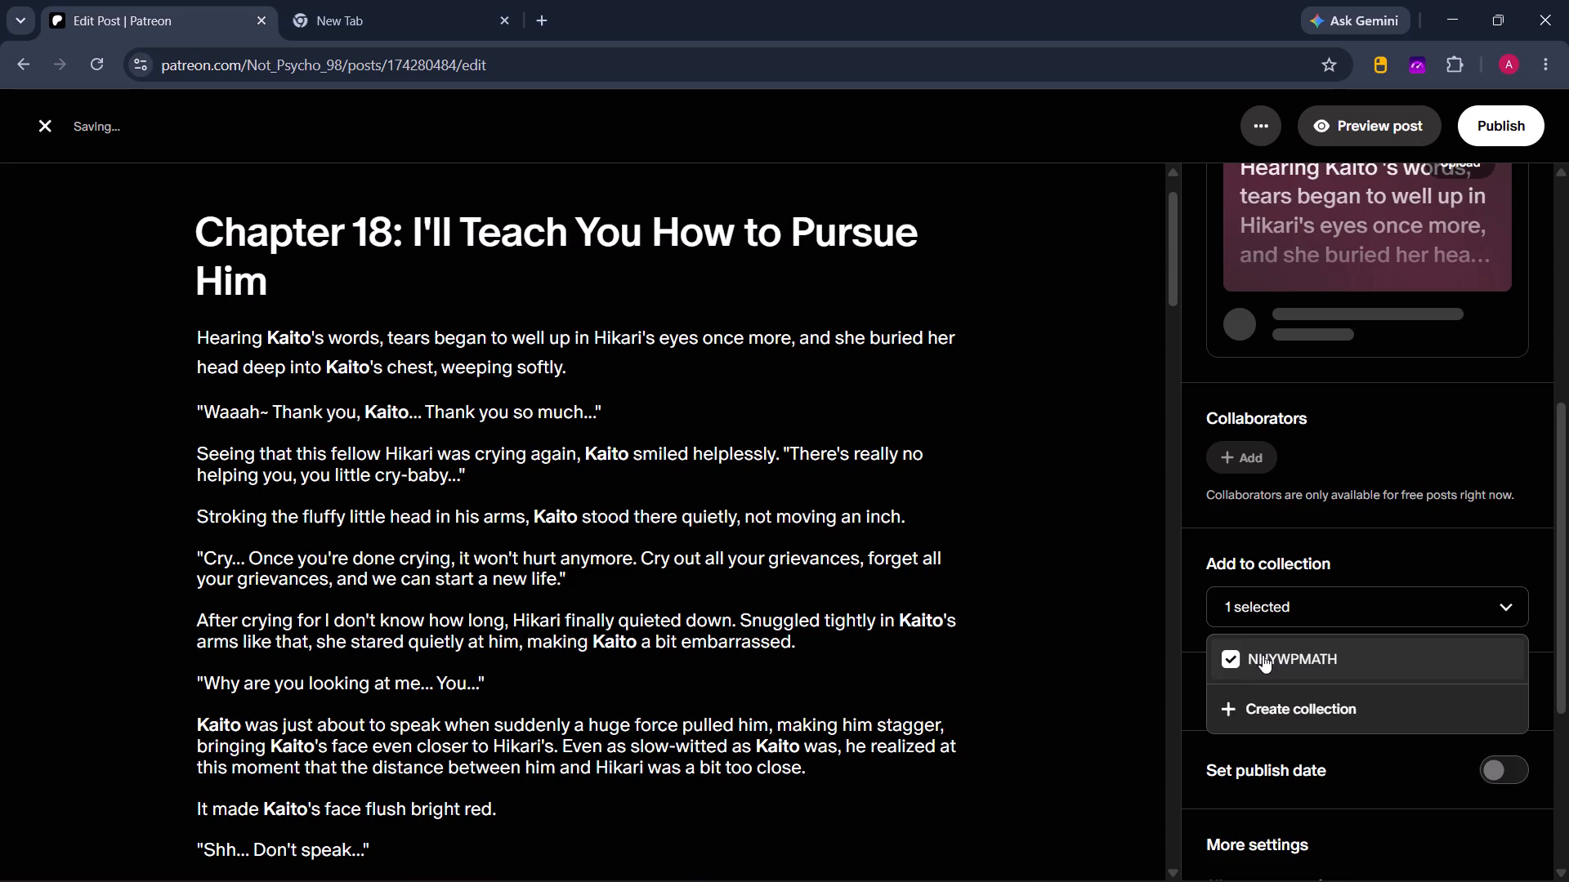
Schedule the Chapter 18 post for 5 November 2026 at 15:00 and dismiss the confirmation.
scroll(1263, 655, down, 2)
scroll(1261, 655, up, 2)
click(1511, 781)
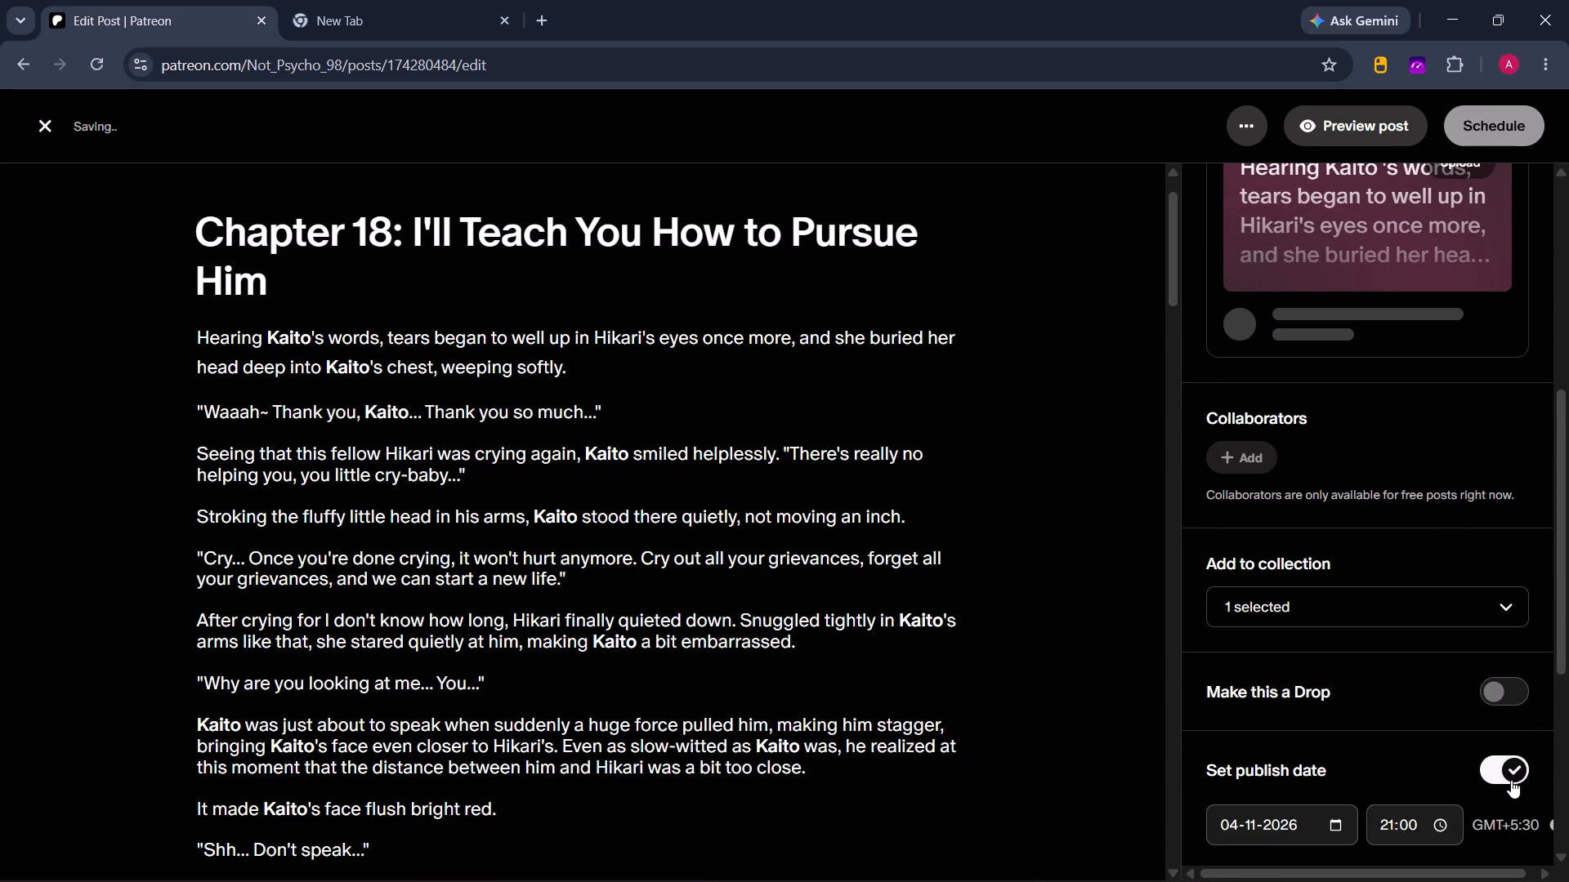
click(1332, 829)
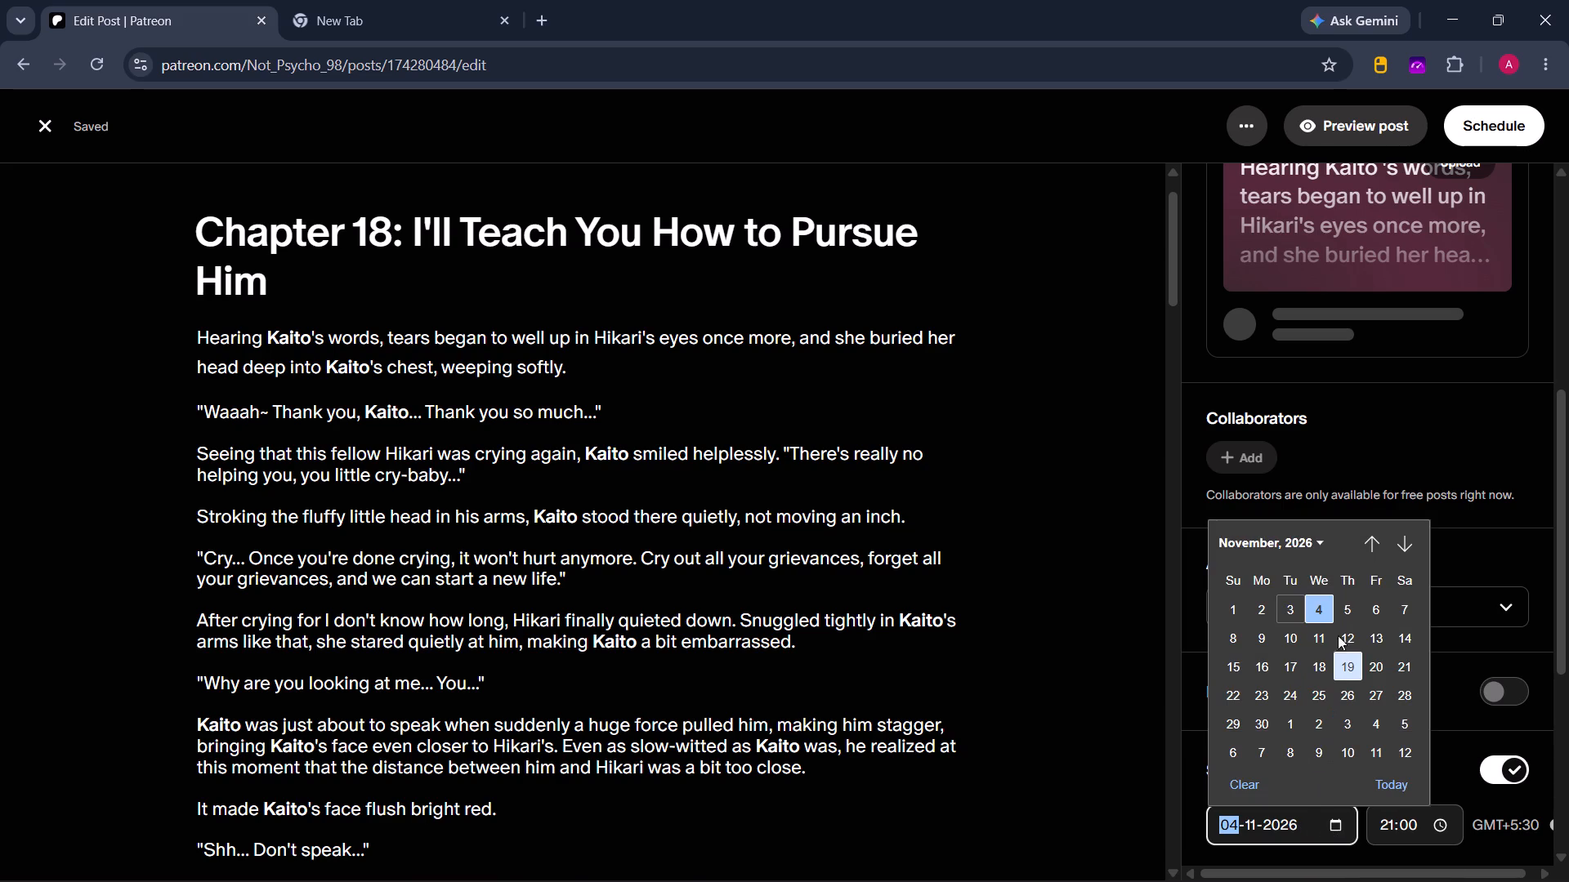
click(1343, 613)
click(1387, 831)
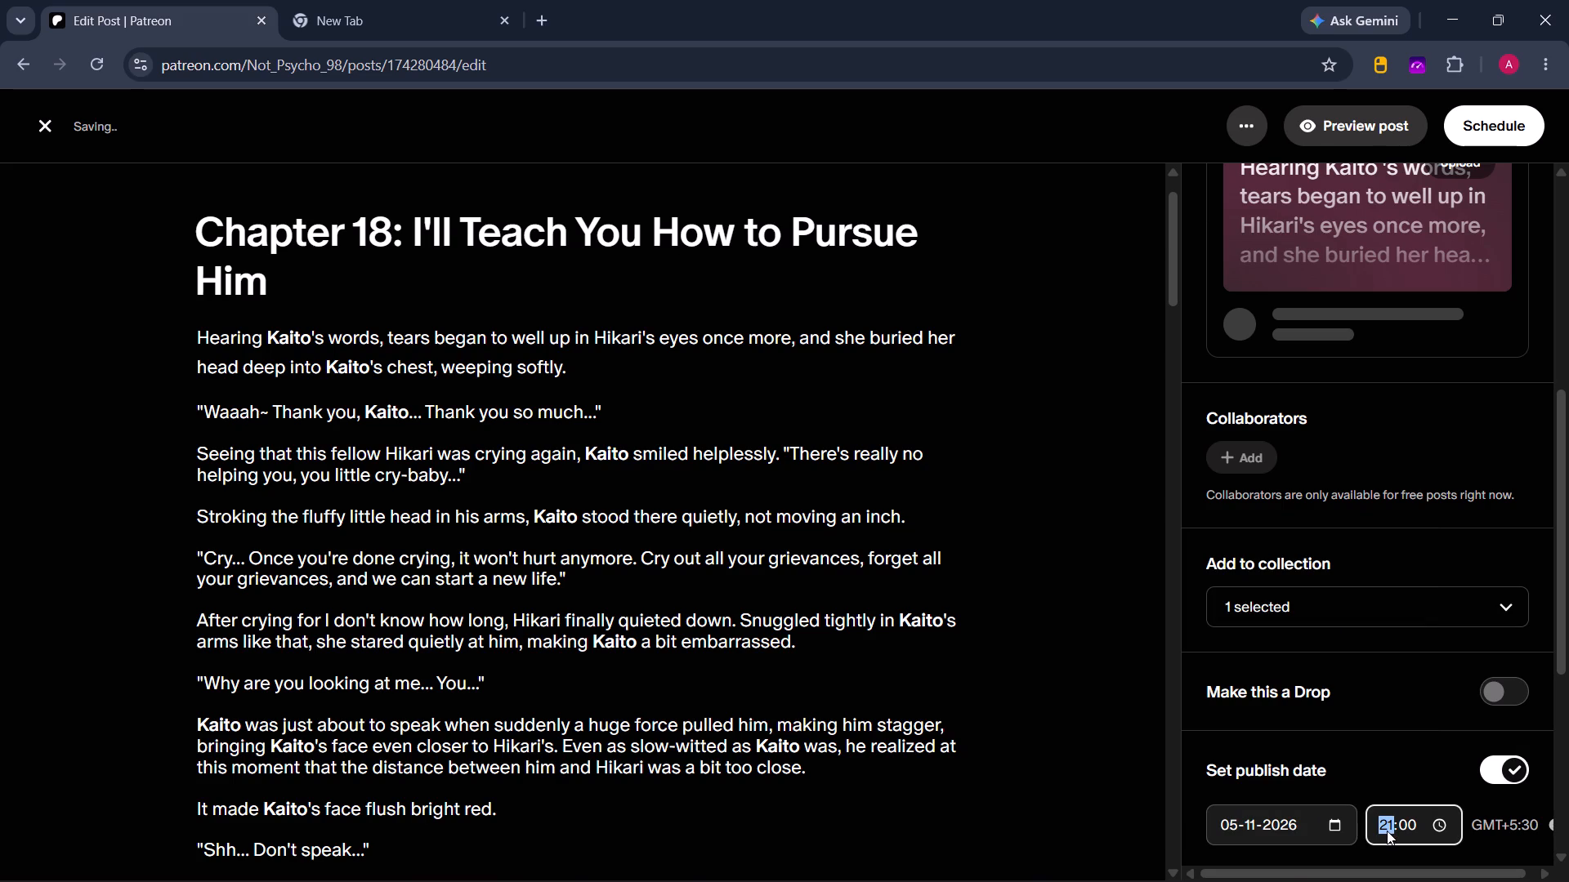
text(15)
click(1495, 136)
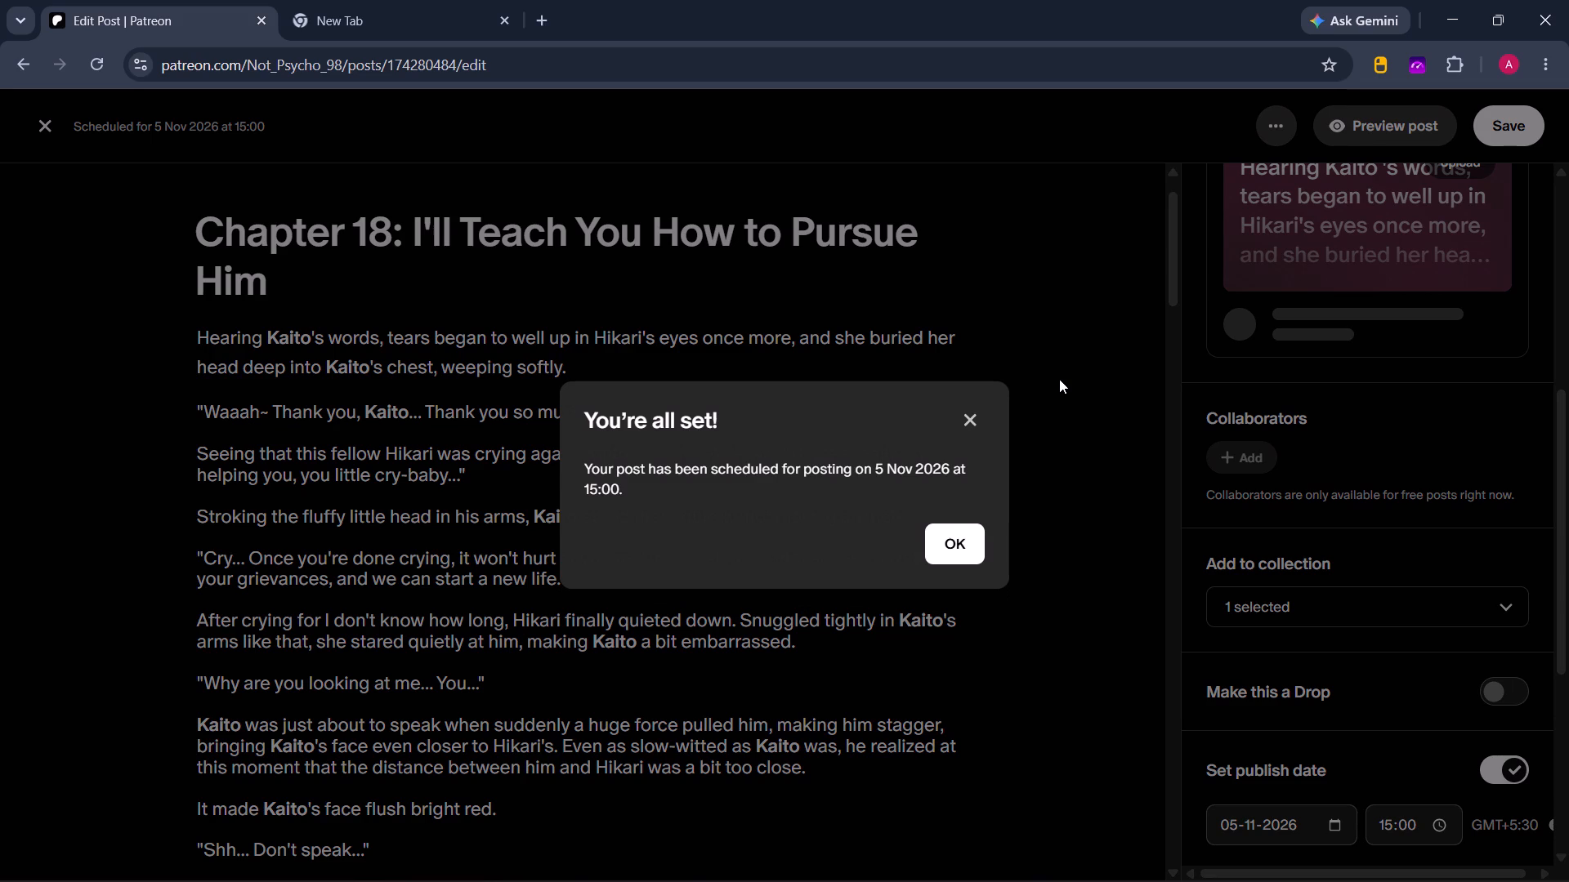
click(966, 534)
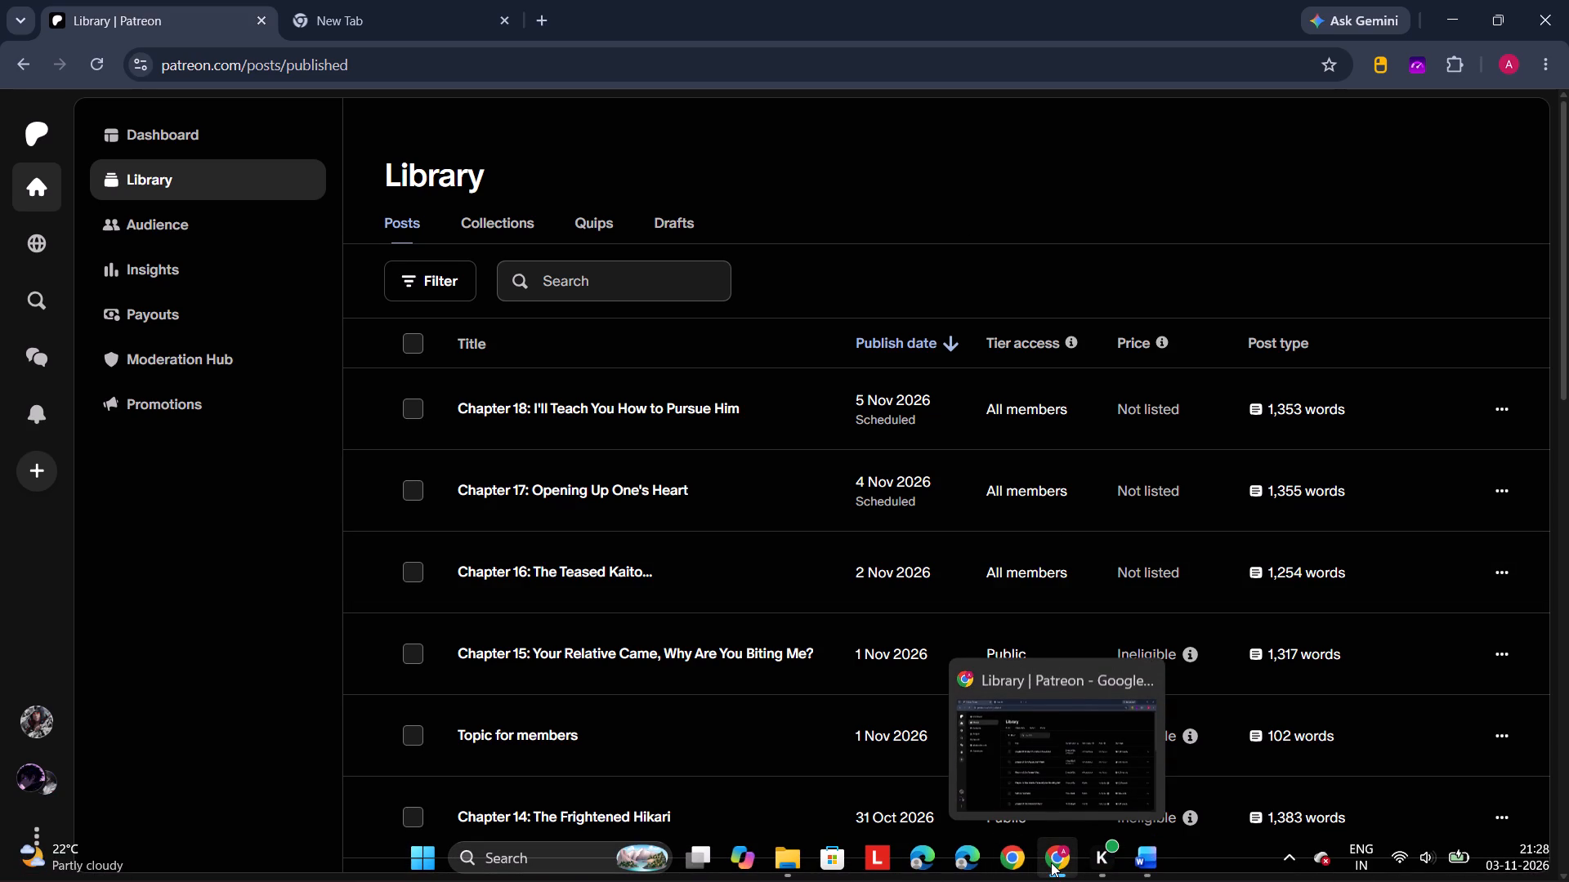
Close the Chapter 18 Word document and open Chapter 19 from the Naruto hakari folder in File Explorer.
click(1147, 860)
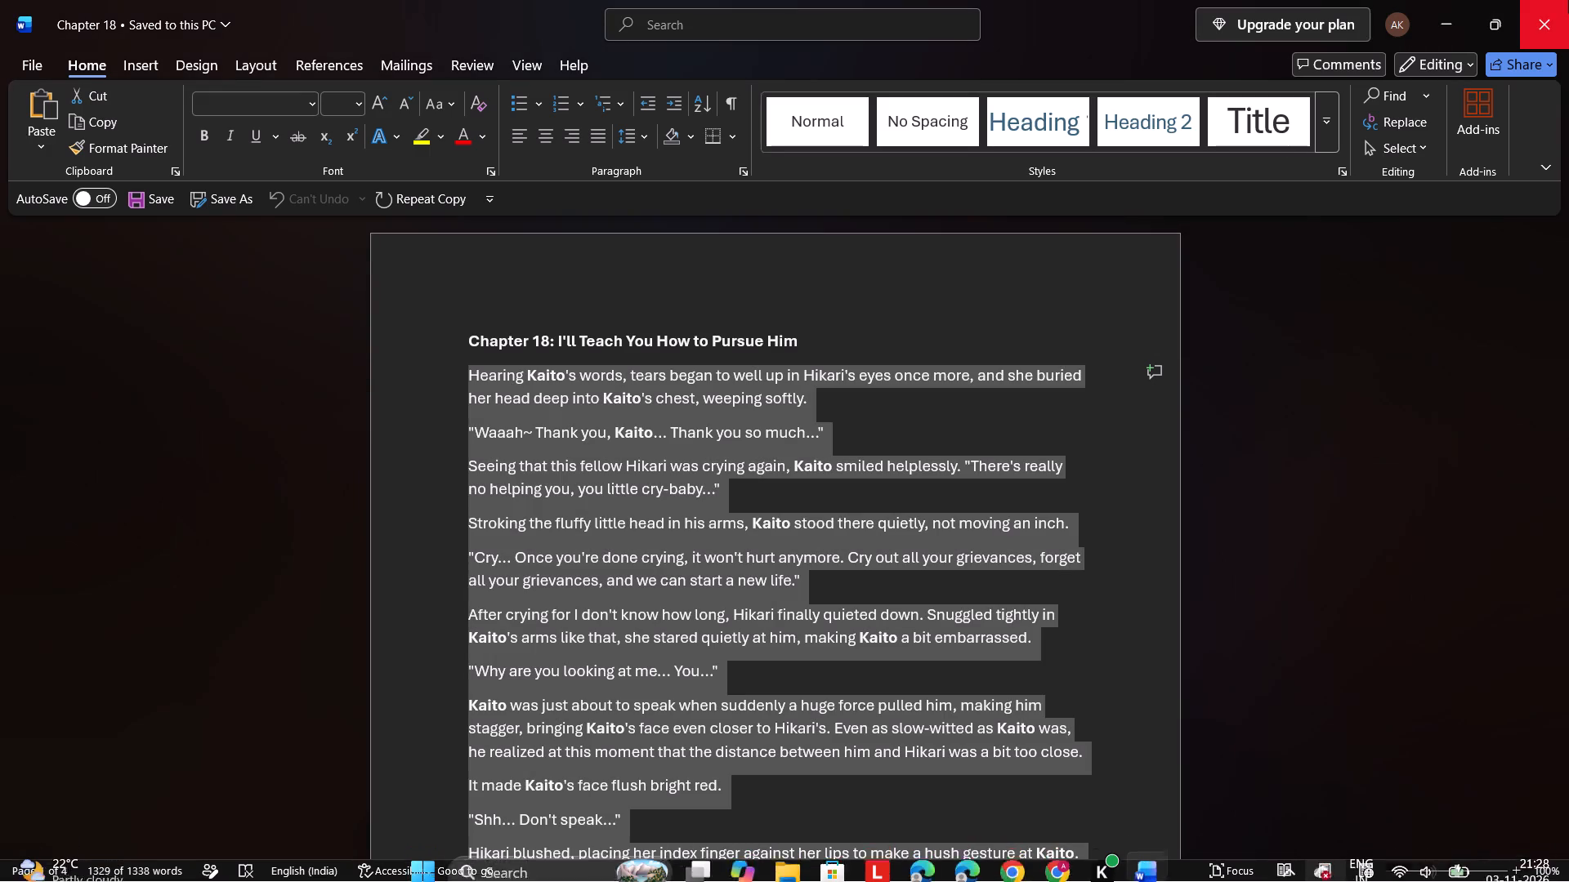
click(1568, 0)
click(793, 870)
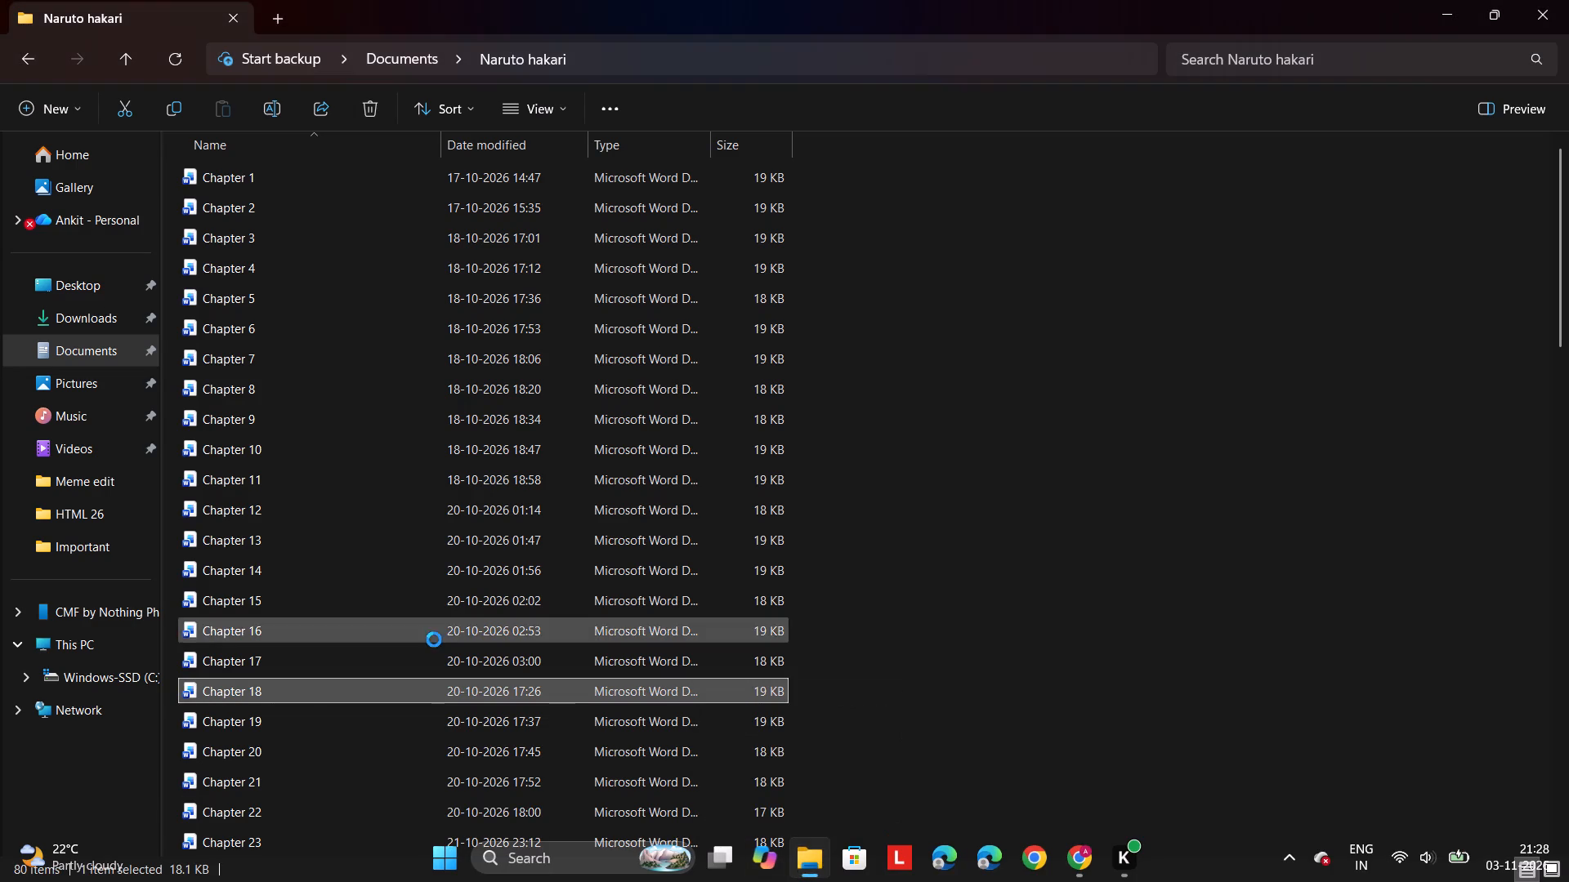
double_click(311, 728)
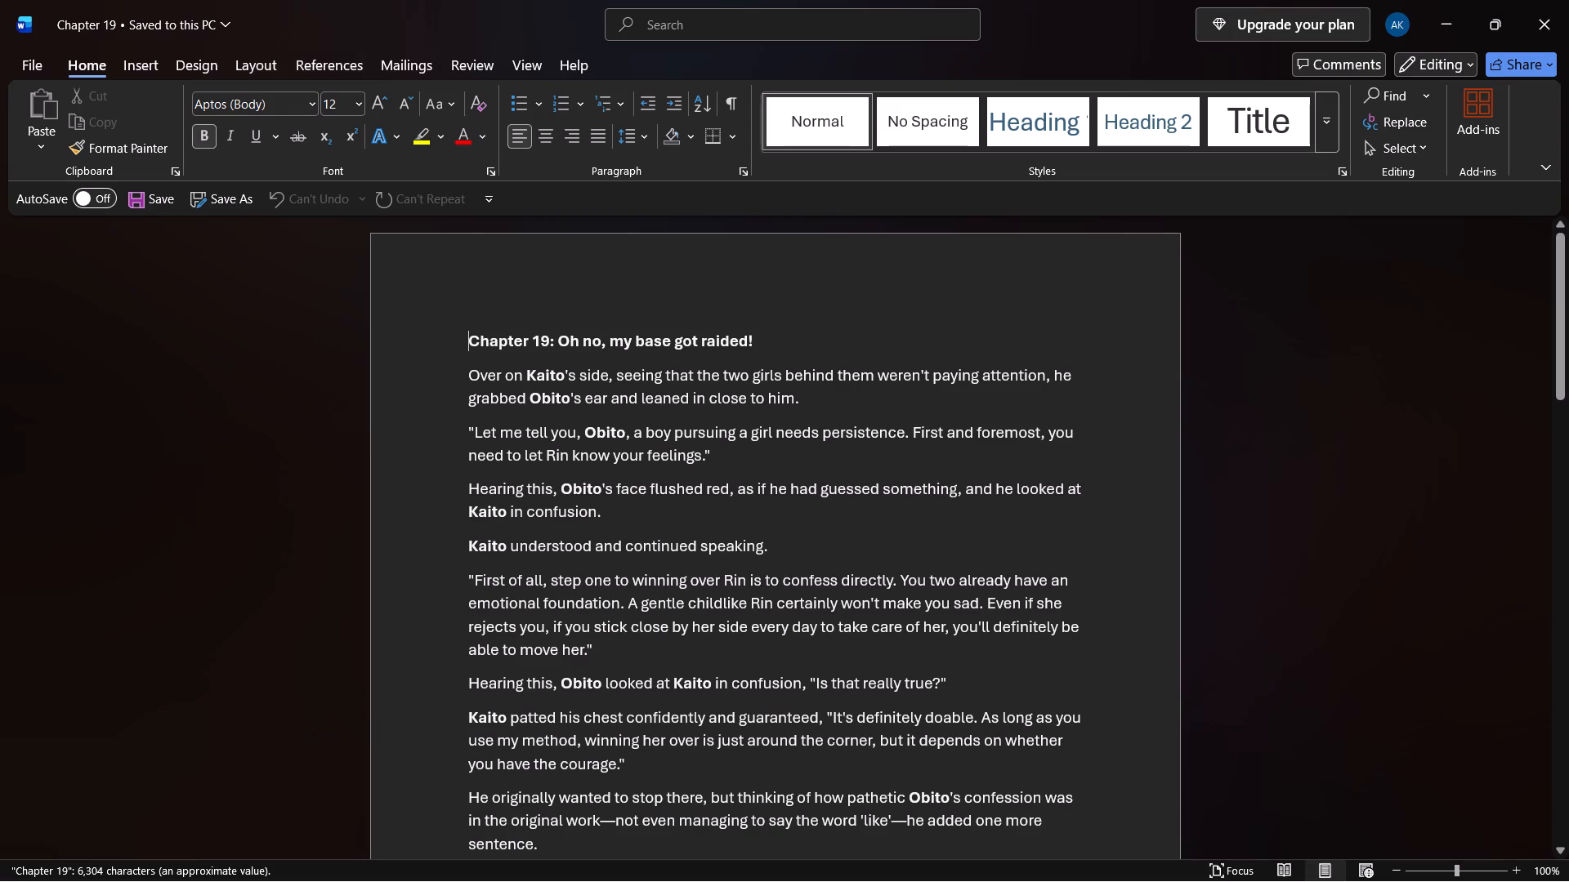
Copy the Chapter 19 document's heading, "Chapter 19: Oh no, my base got raided!", into the title of a new Patreon post.
drag(769, 342, 415, 345)
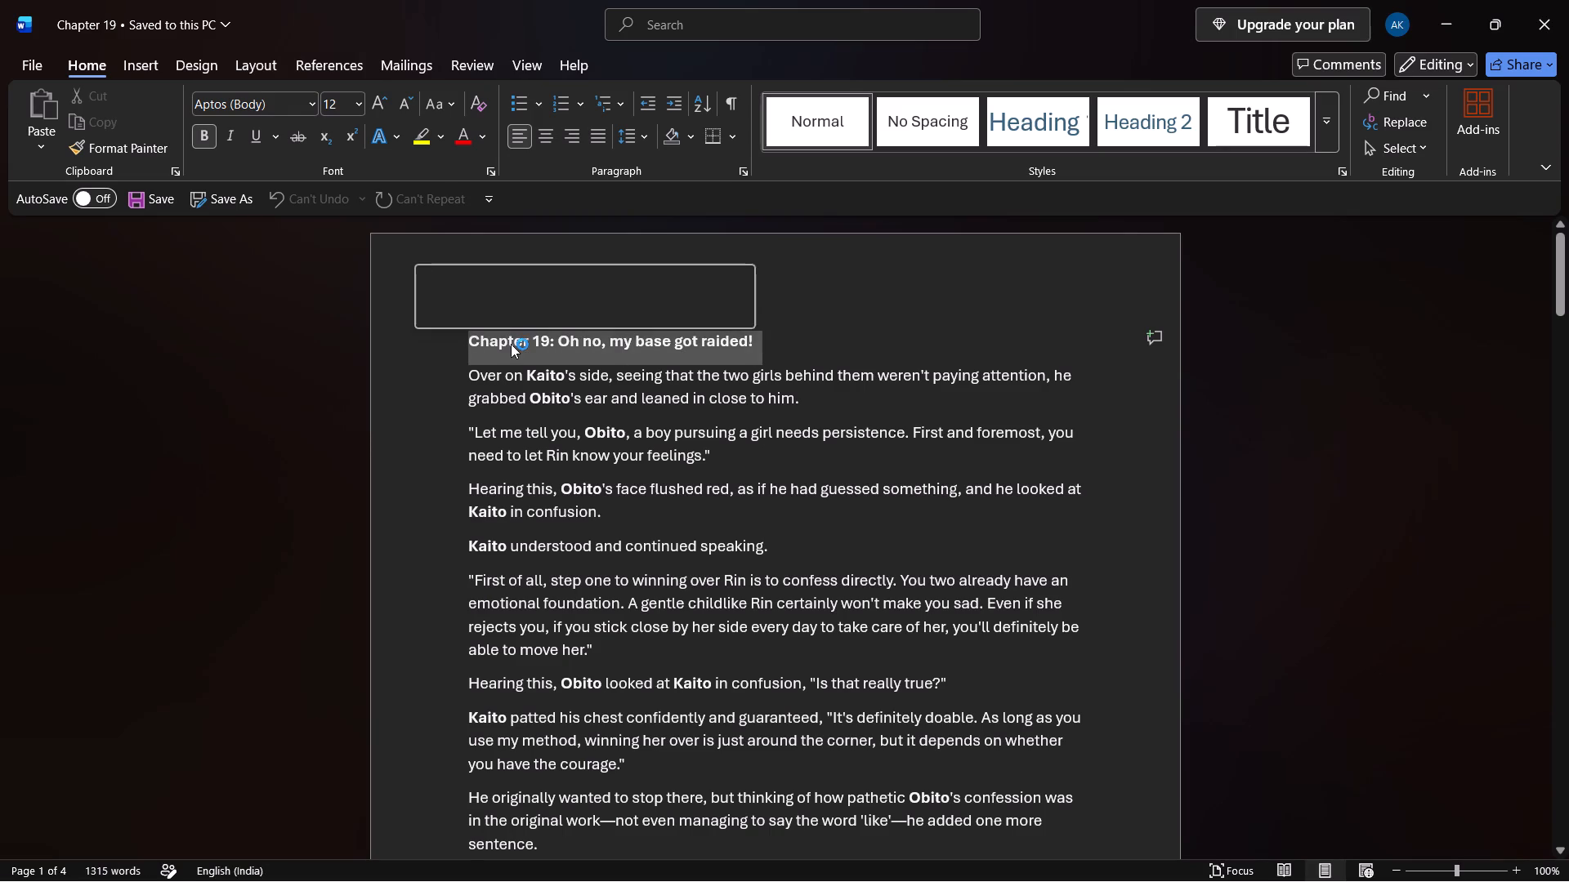
right_click(511, 344)
click(565, 426)
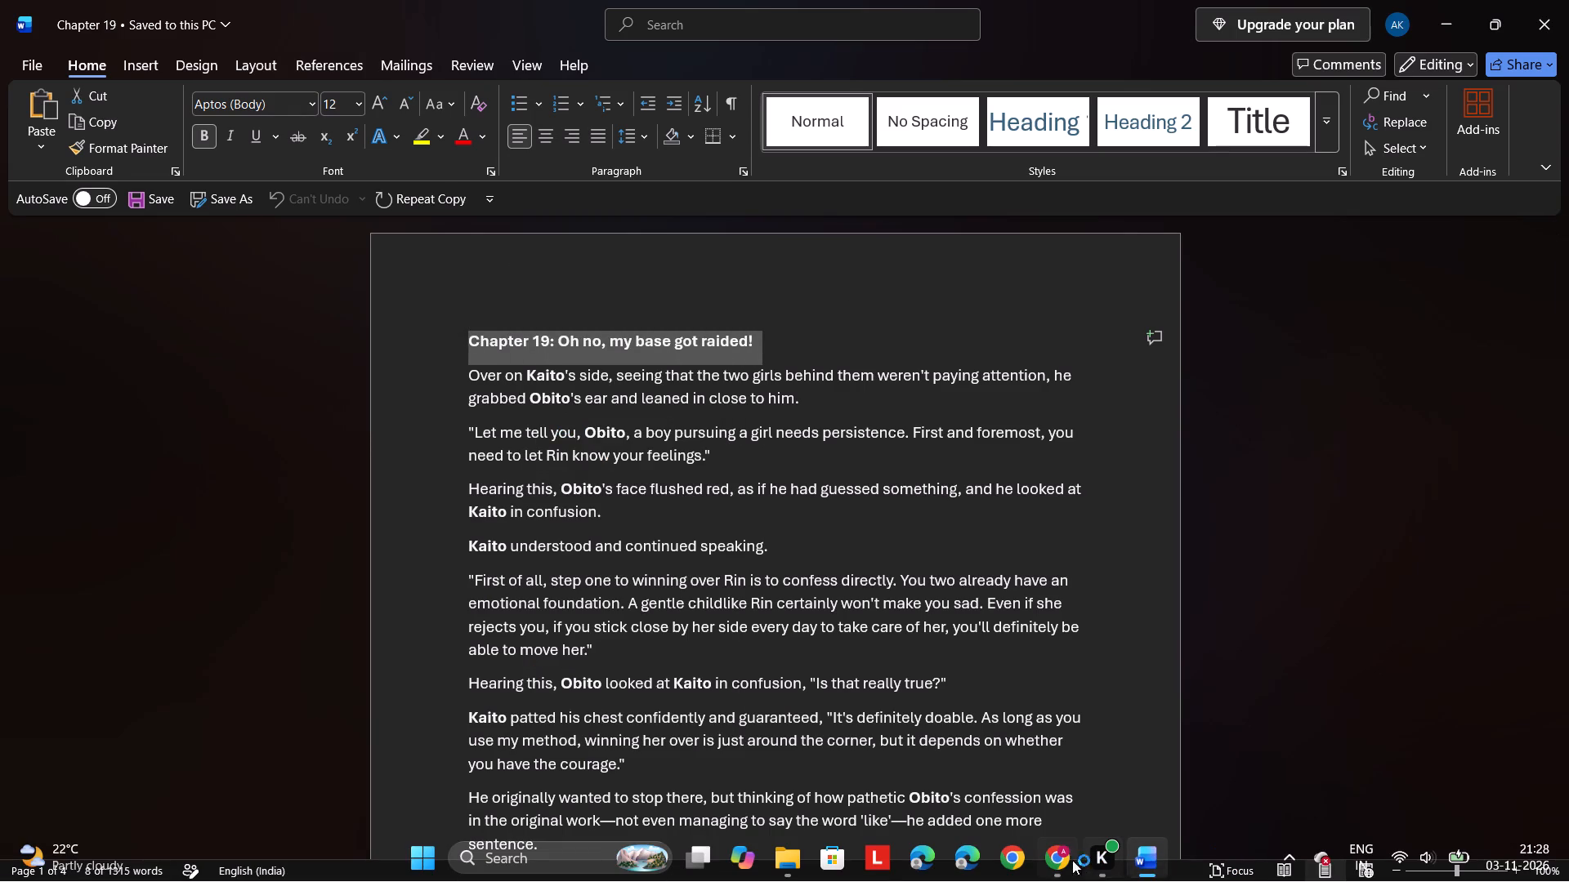
click(1064, 862)
click(51, 468)
click(74, 544)
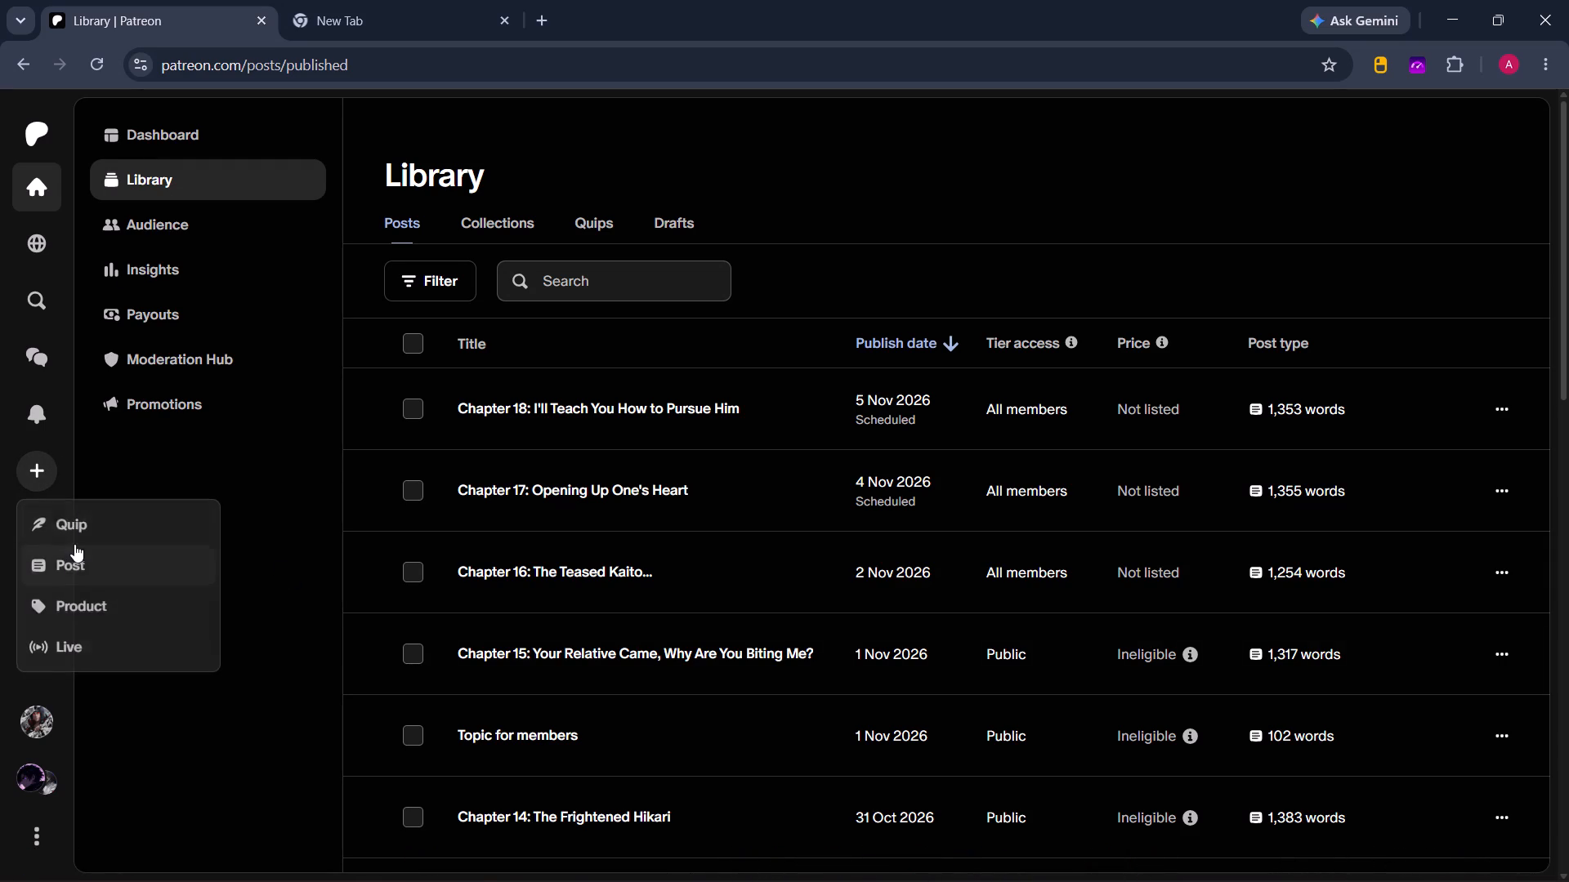
right_click(306, 298)
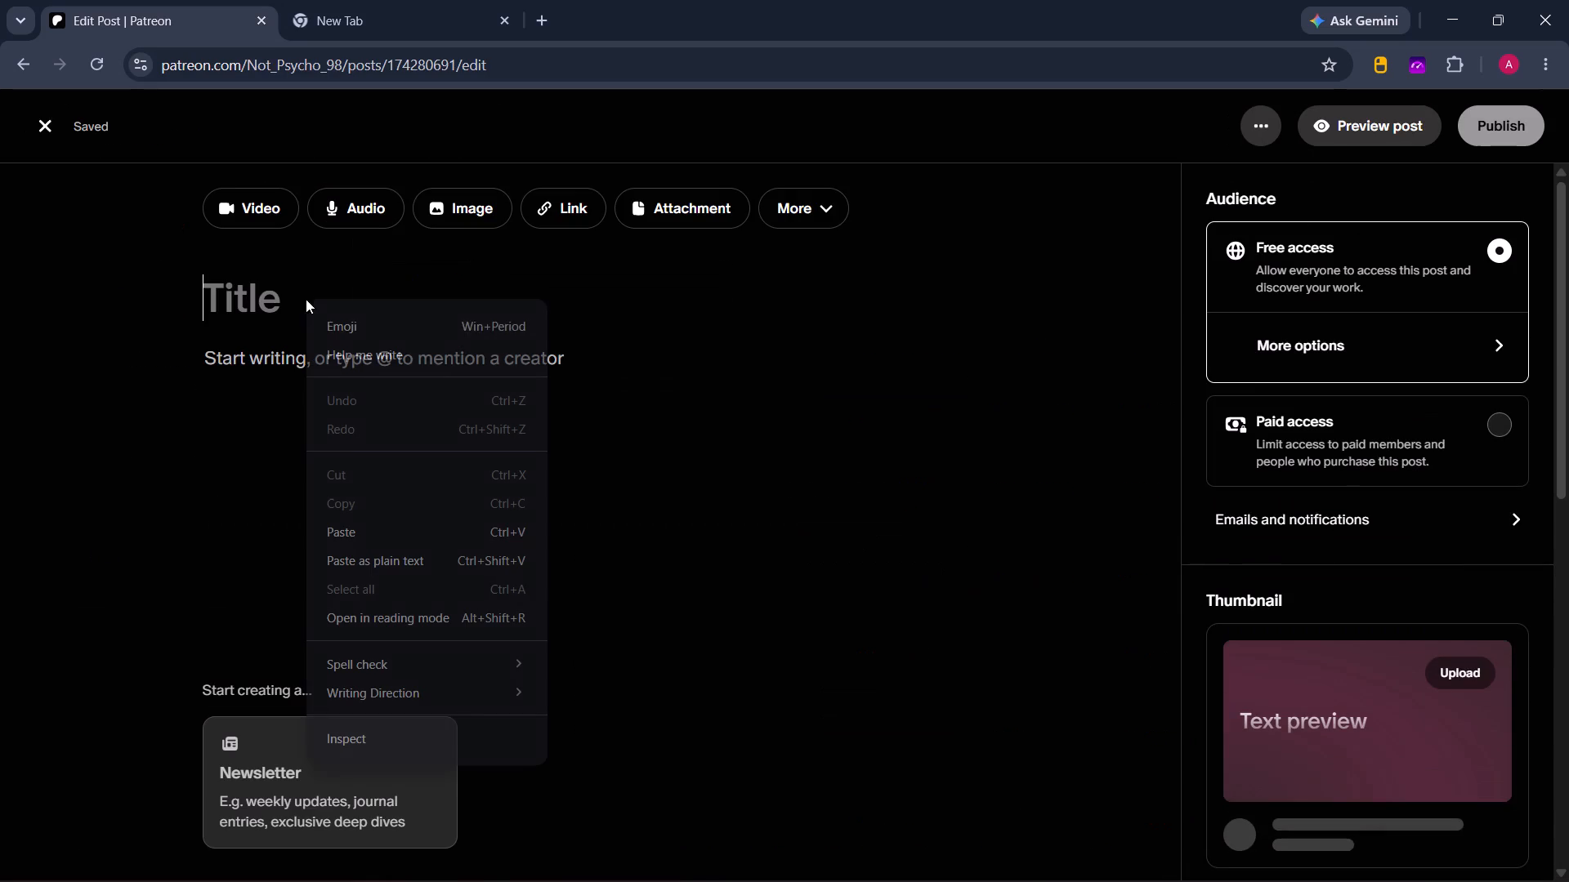
click(373, 544)
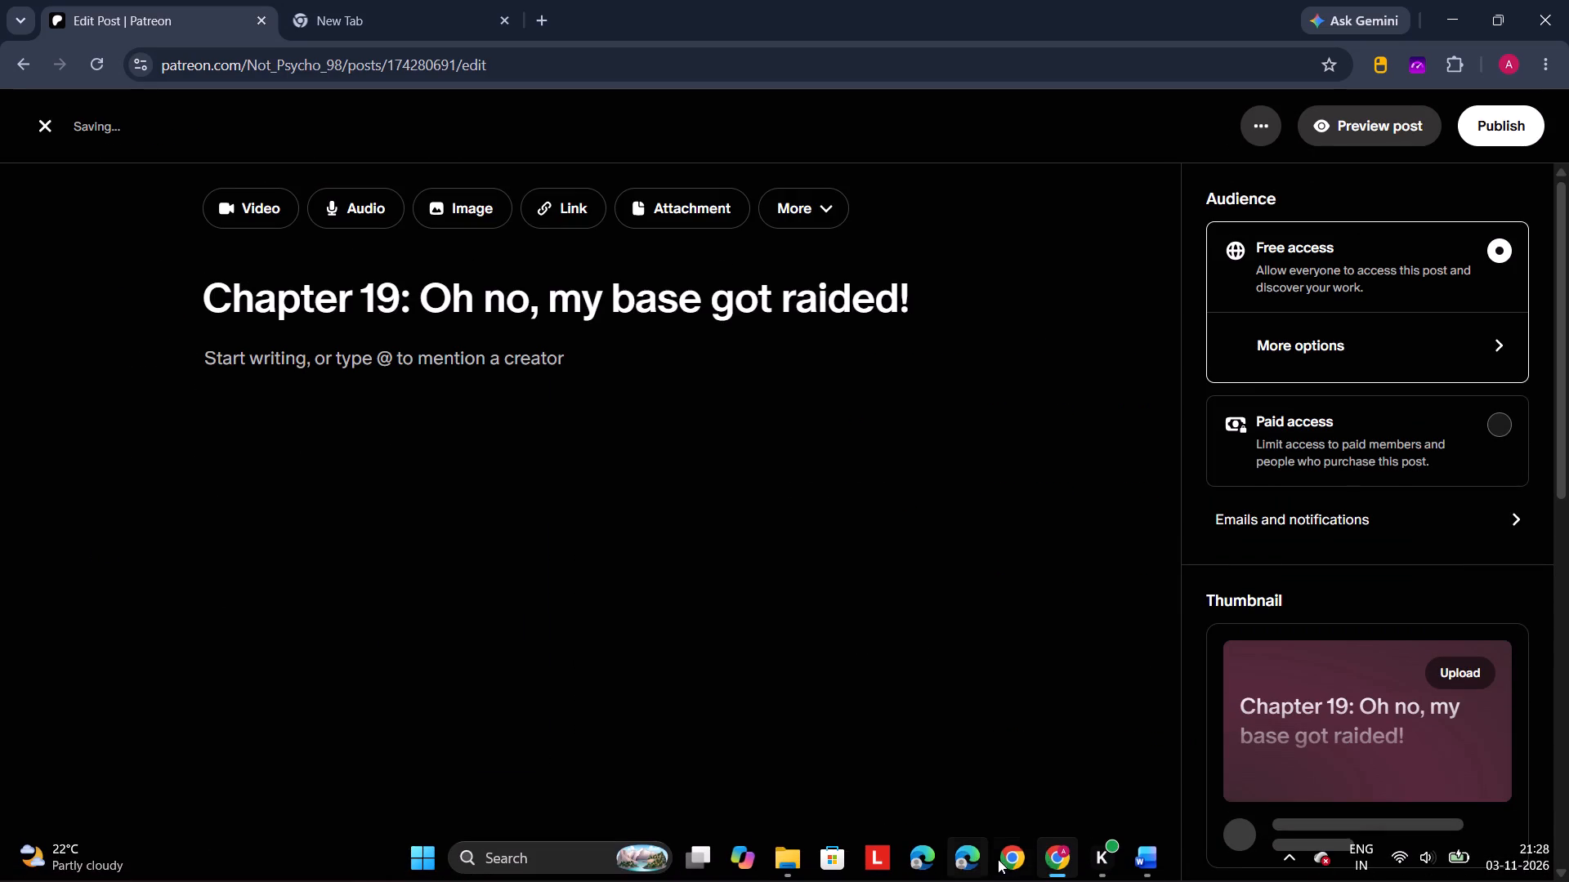
Switch to the Chapter 19 Word document.
click(1153, 877)
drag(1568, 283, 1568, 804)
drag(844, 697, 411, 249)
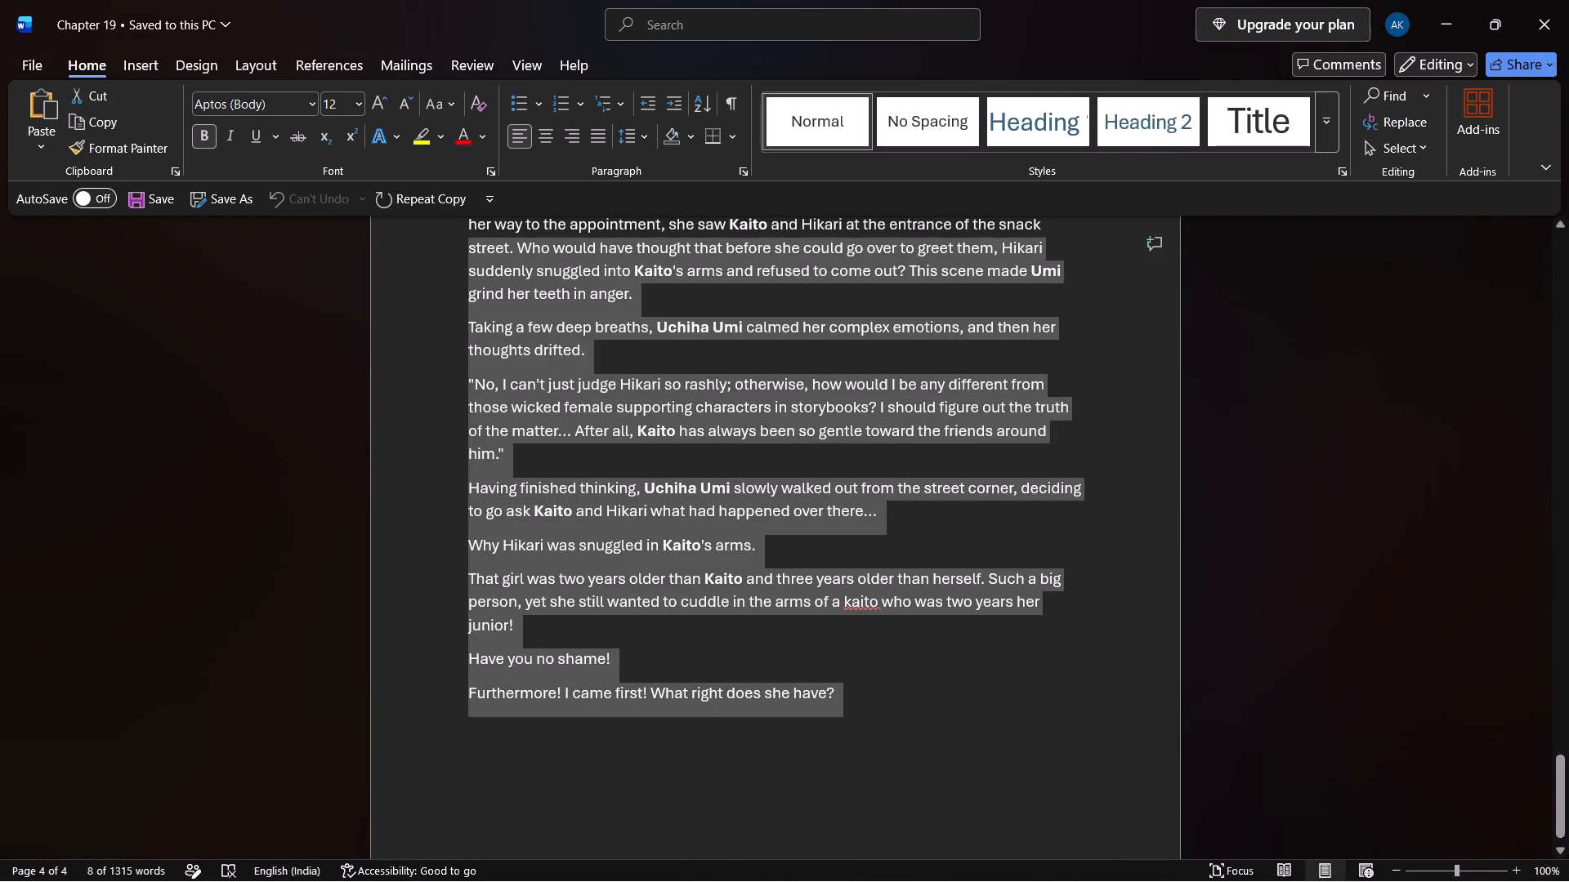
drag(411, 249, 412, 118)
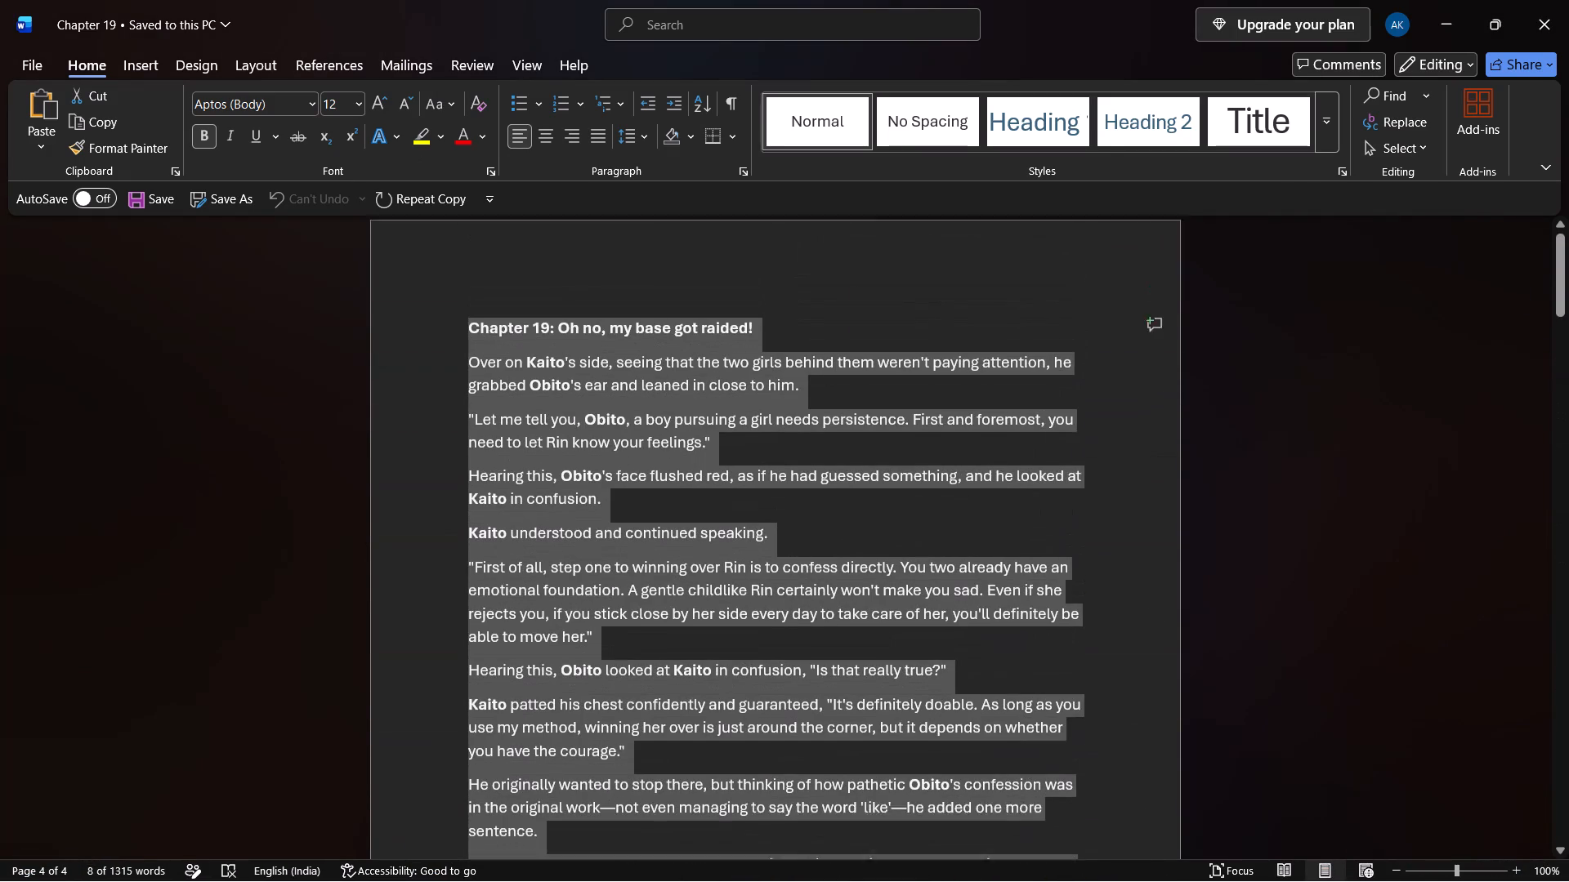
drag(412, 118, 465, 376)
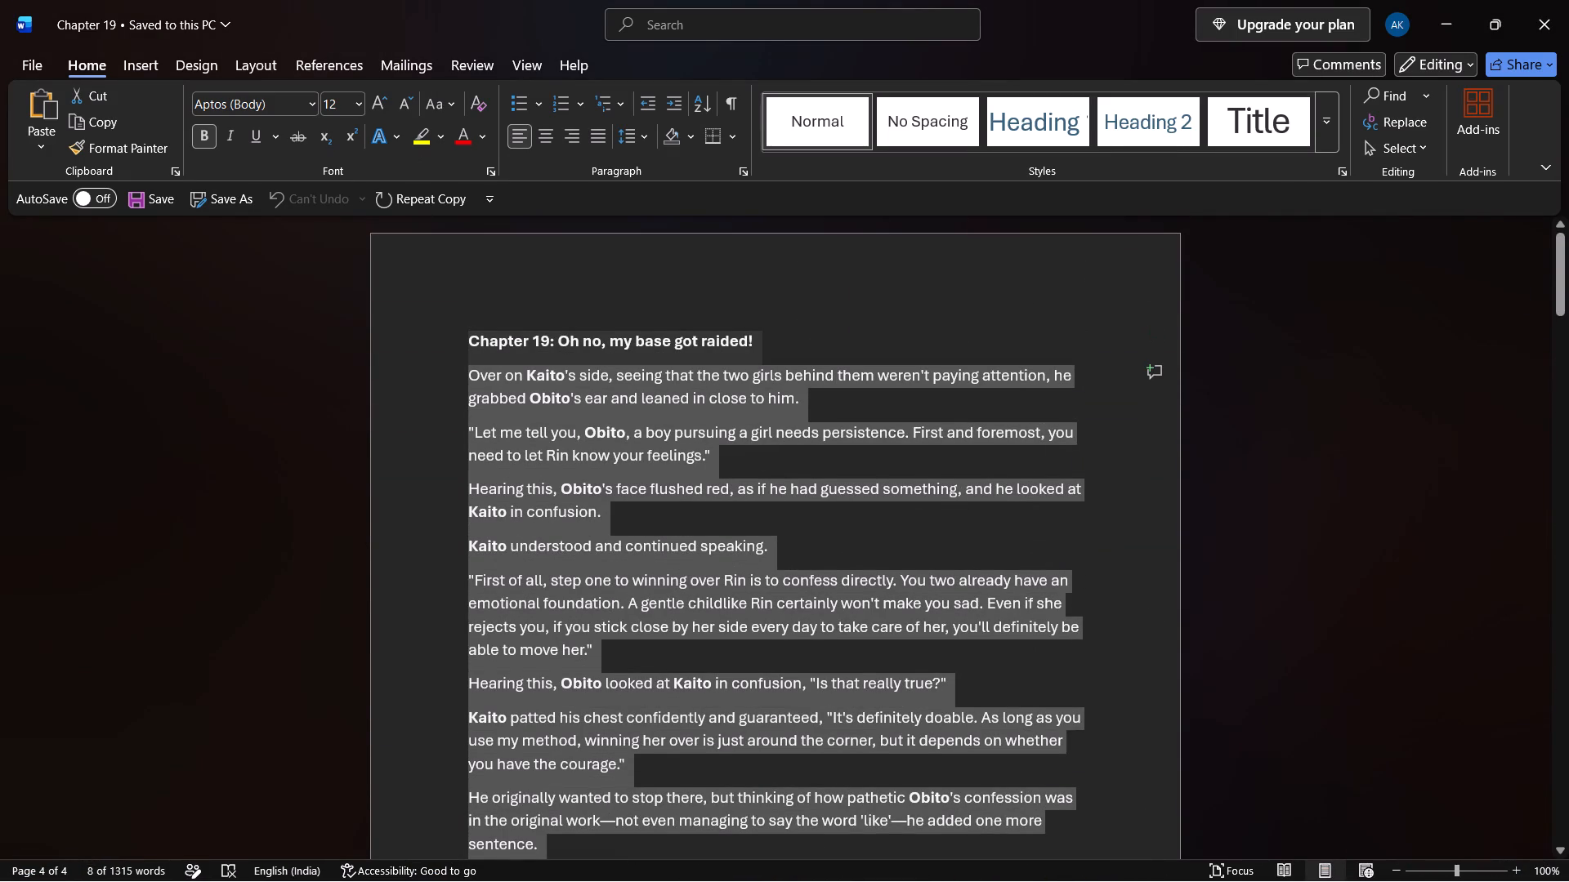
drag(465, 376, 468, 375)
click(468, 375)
Copy all of the Chapter 19 document's text below the heading into the body of the Chapter 19 Patreon post.
drag(1568, 296, 1568, 719)
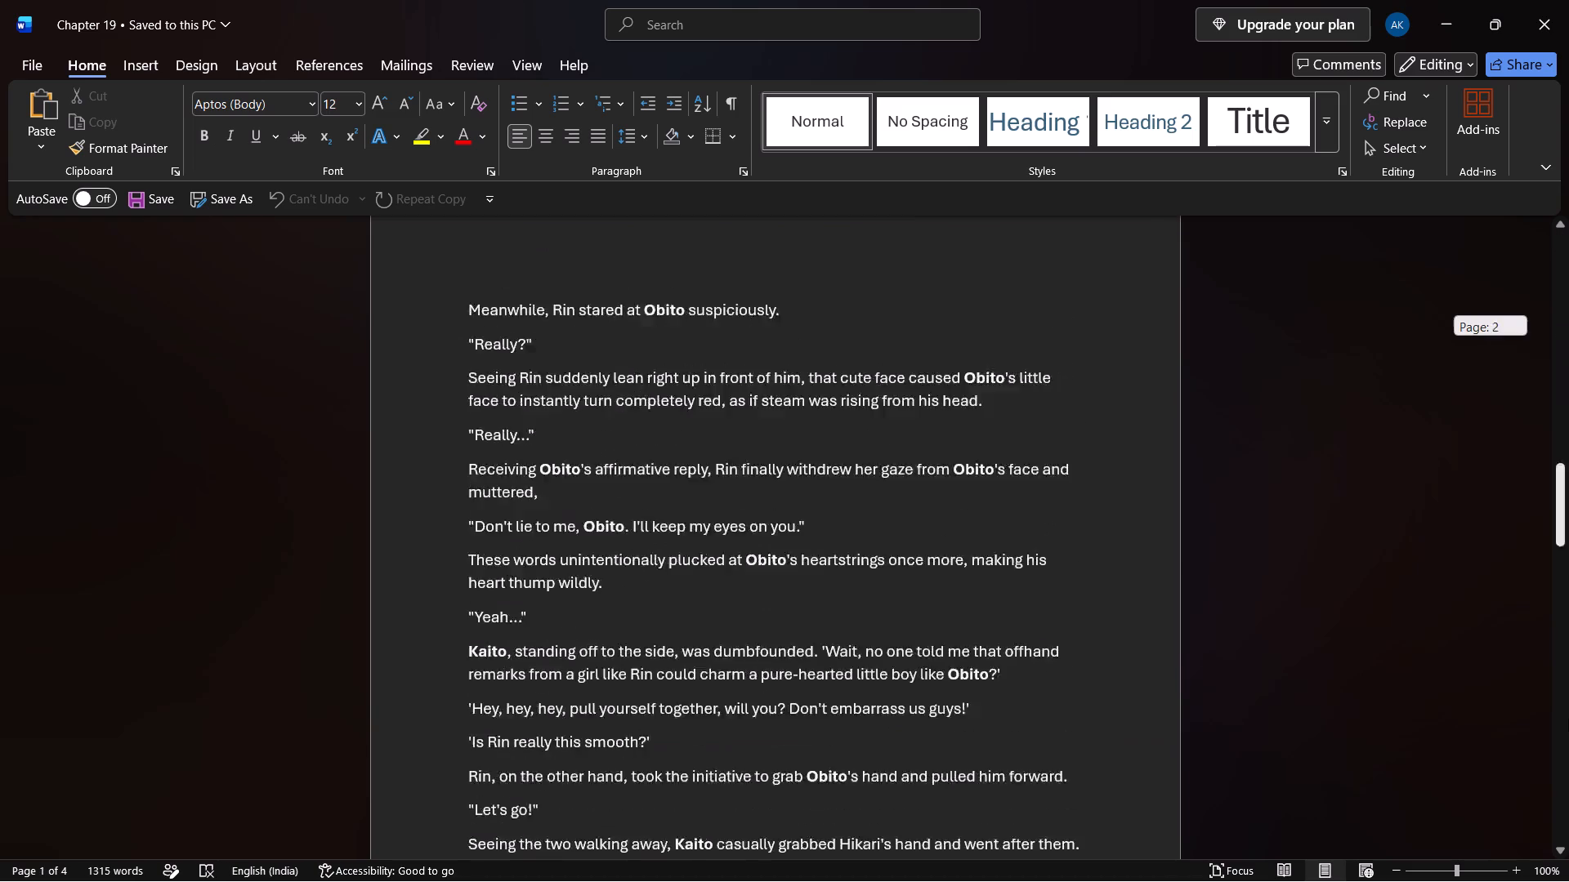
drag(1568, 719, 1558, 820)
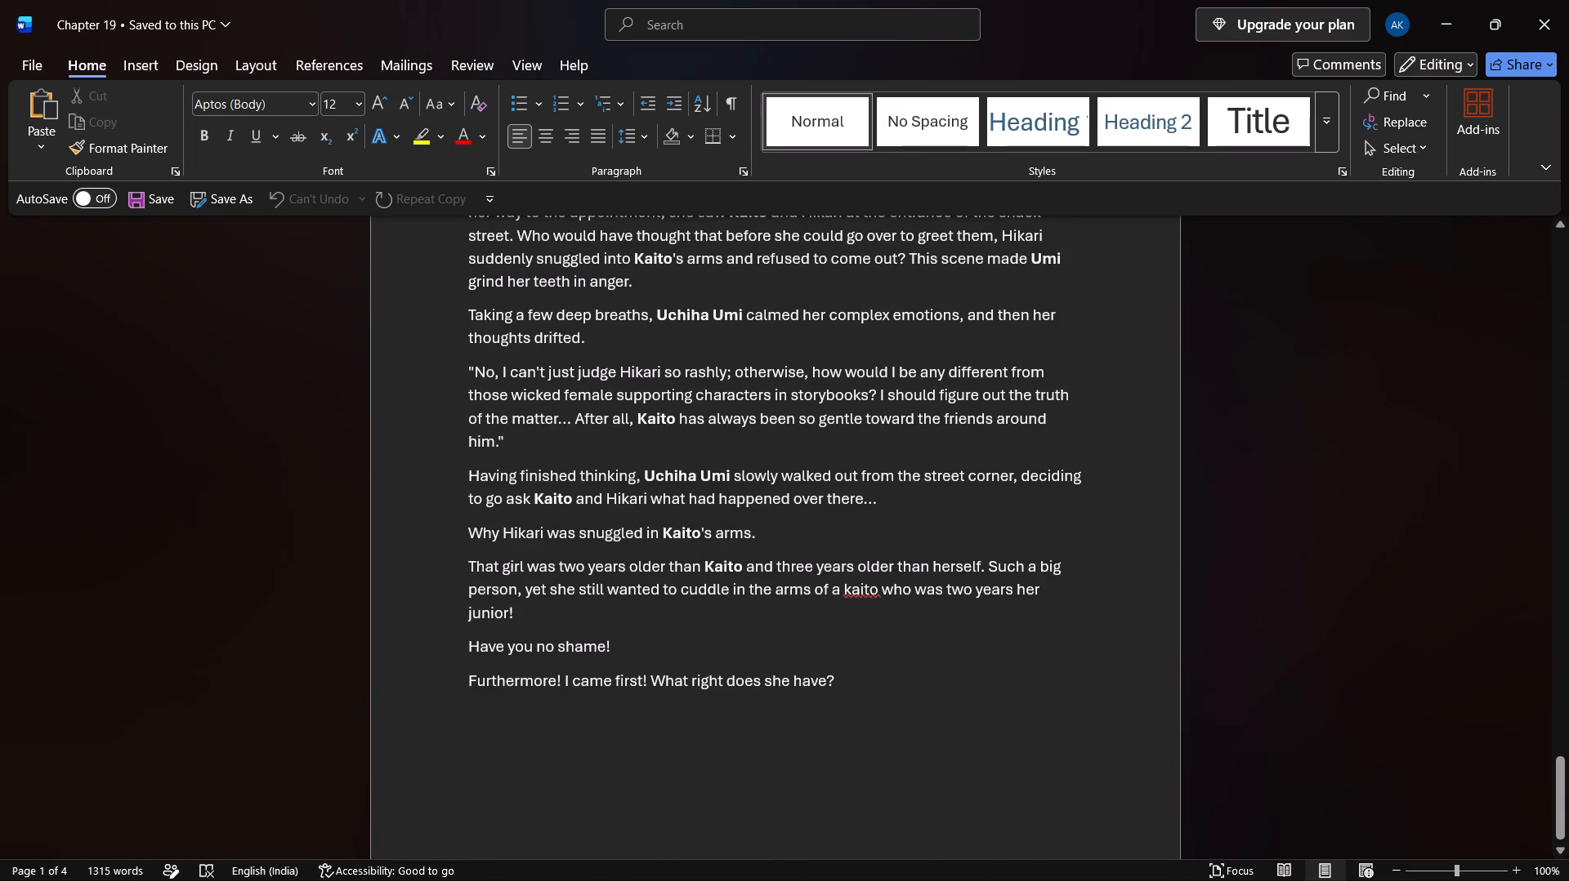
drag(896, 707, 402, 0)
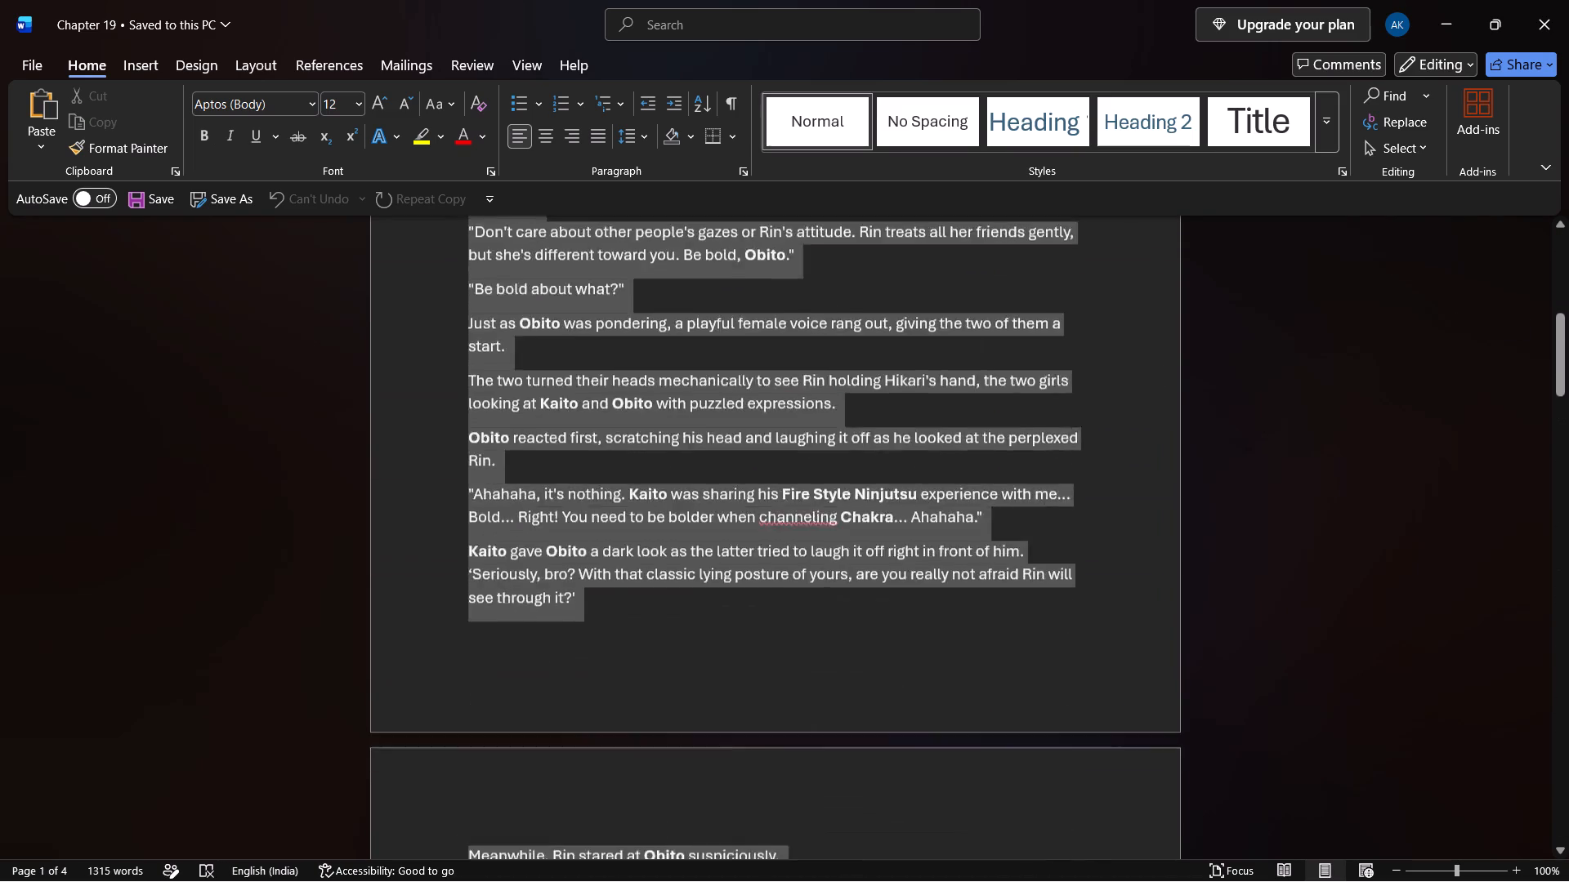
drag(402, 0, 467, 374)
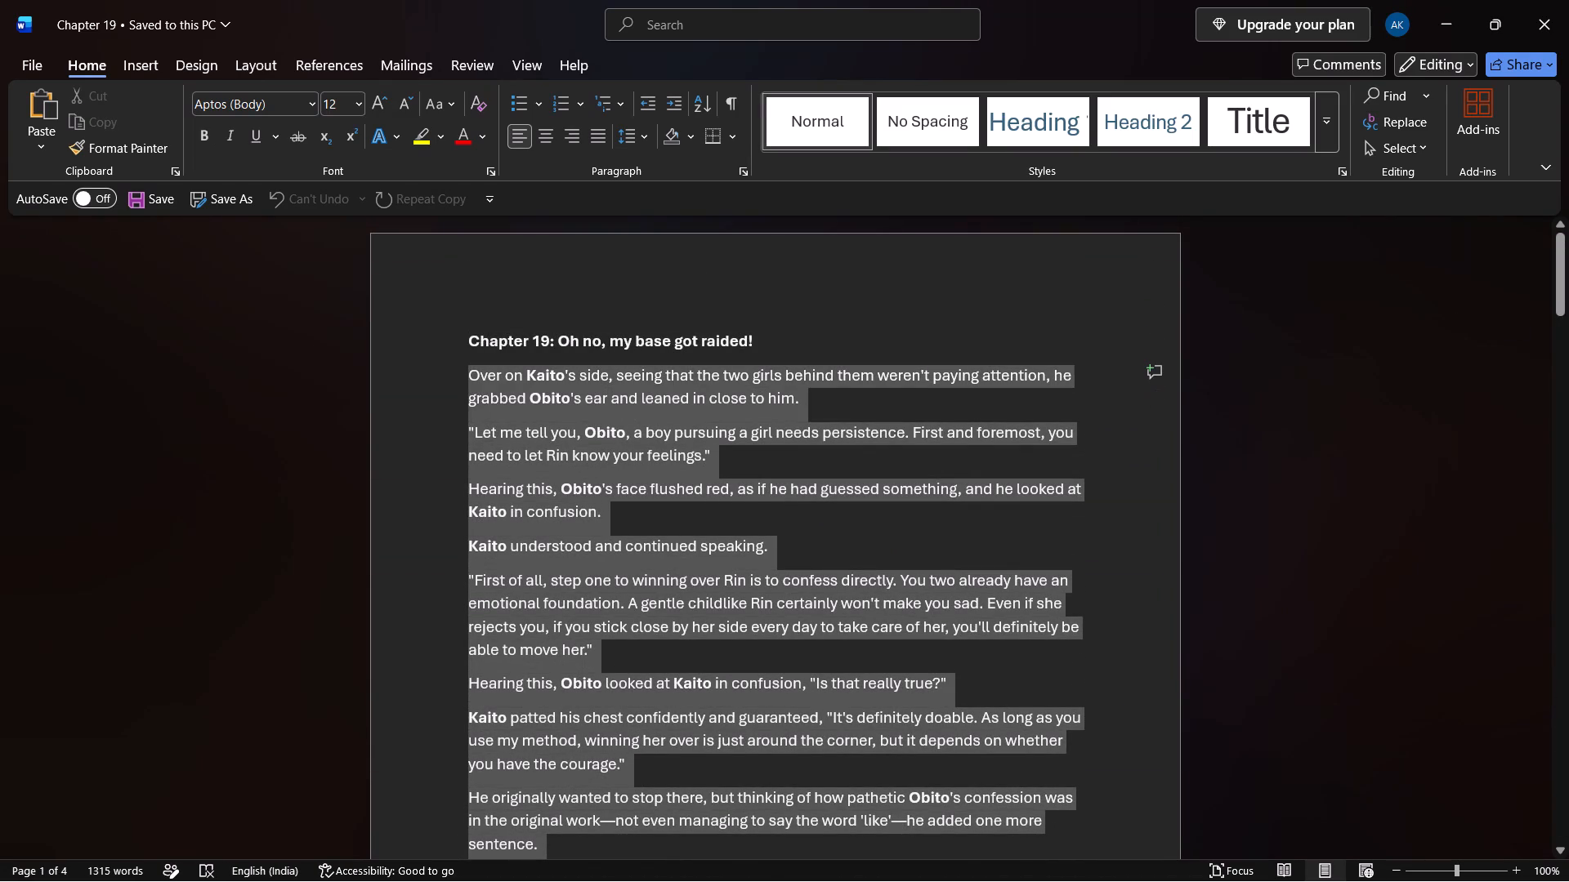
drag(467, 374, 449, 376)
right_click(477, 381)
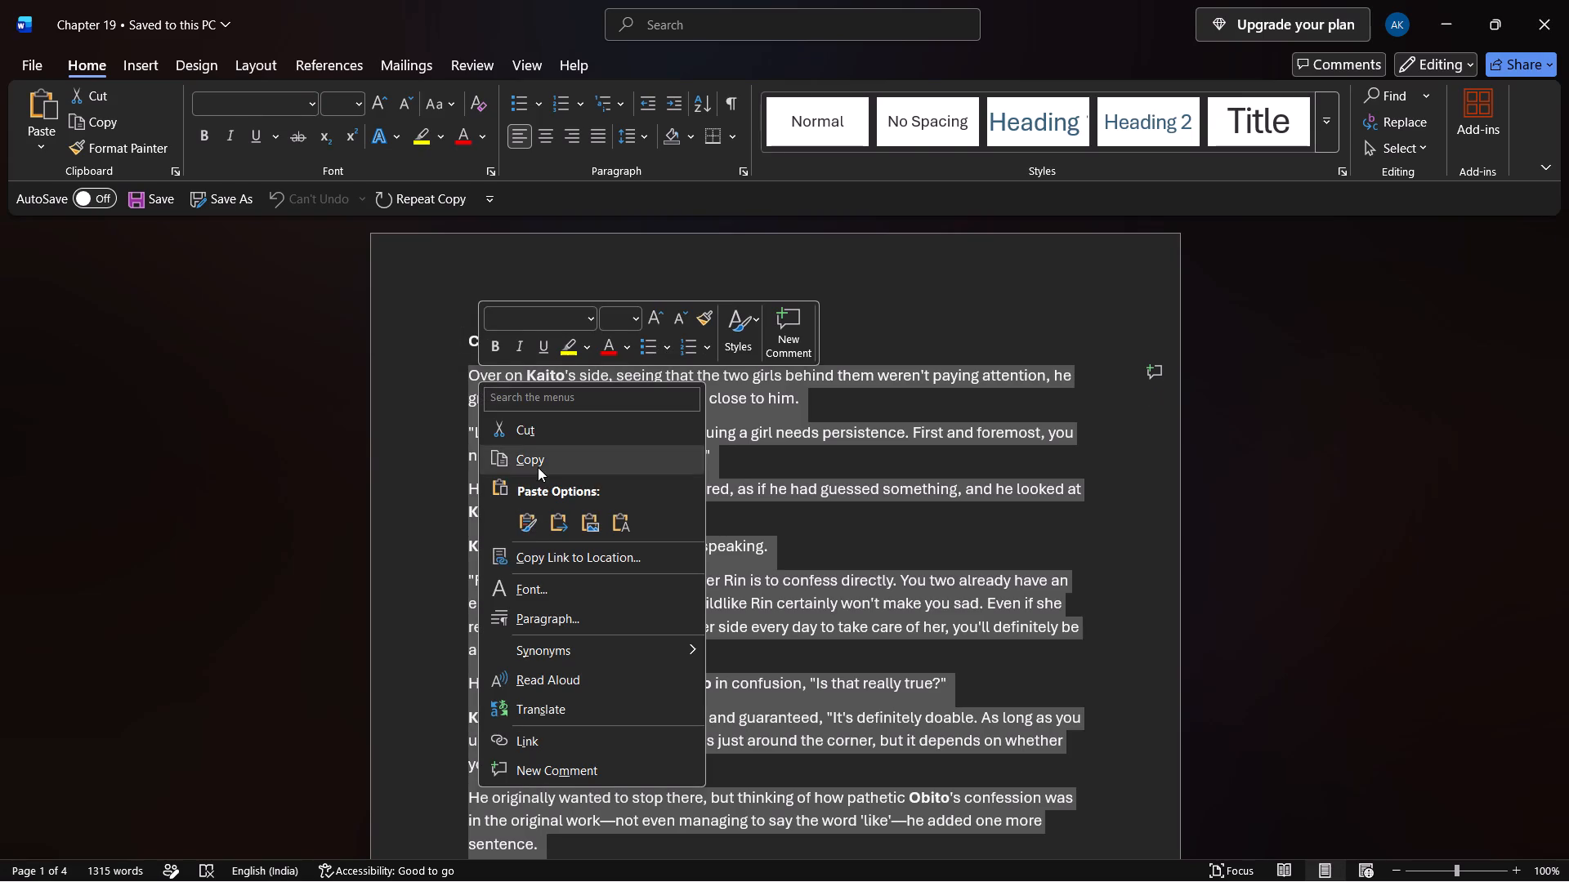
click(538, 467)
click(1053, 860)
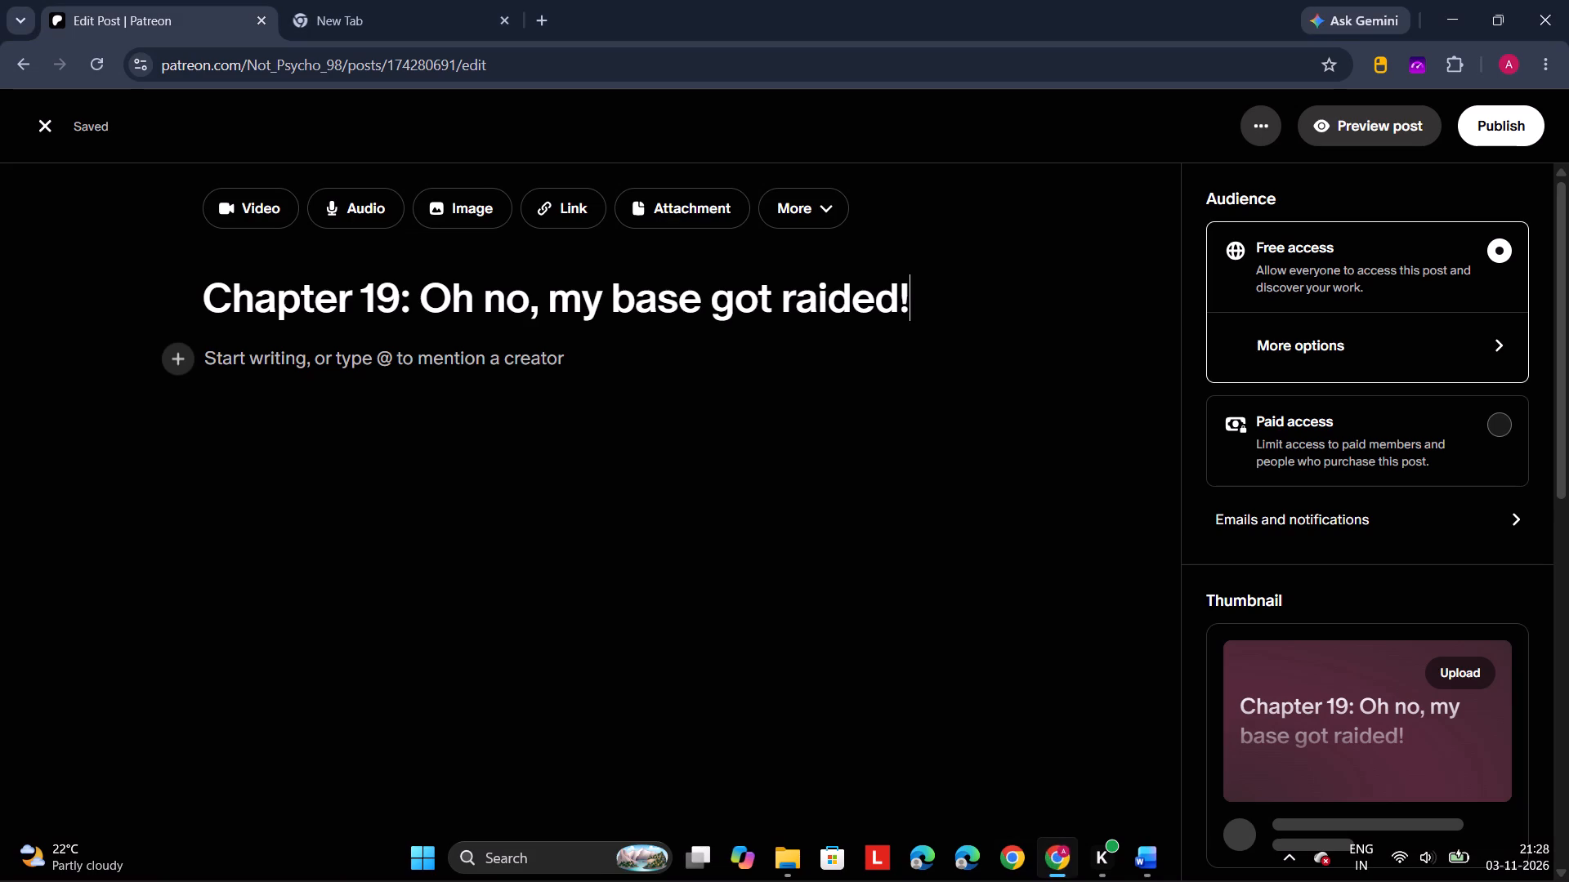
right_click(434, 405)
click(511, 631)
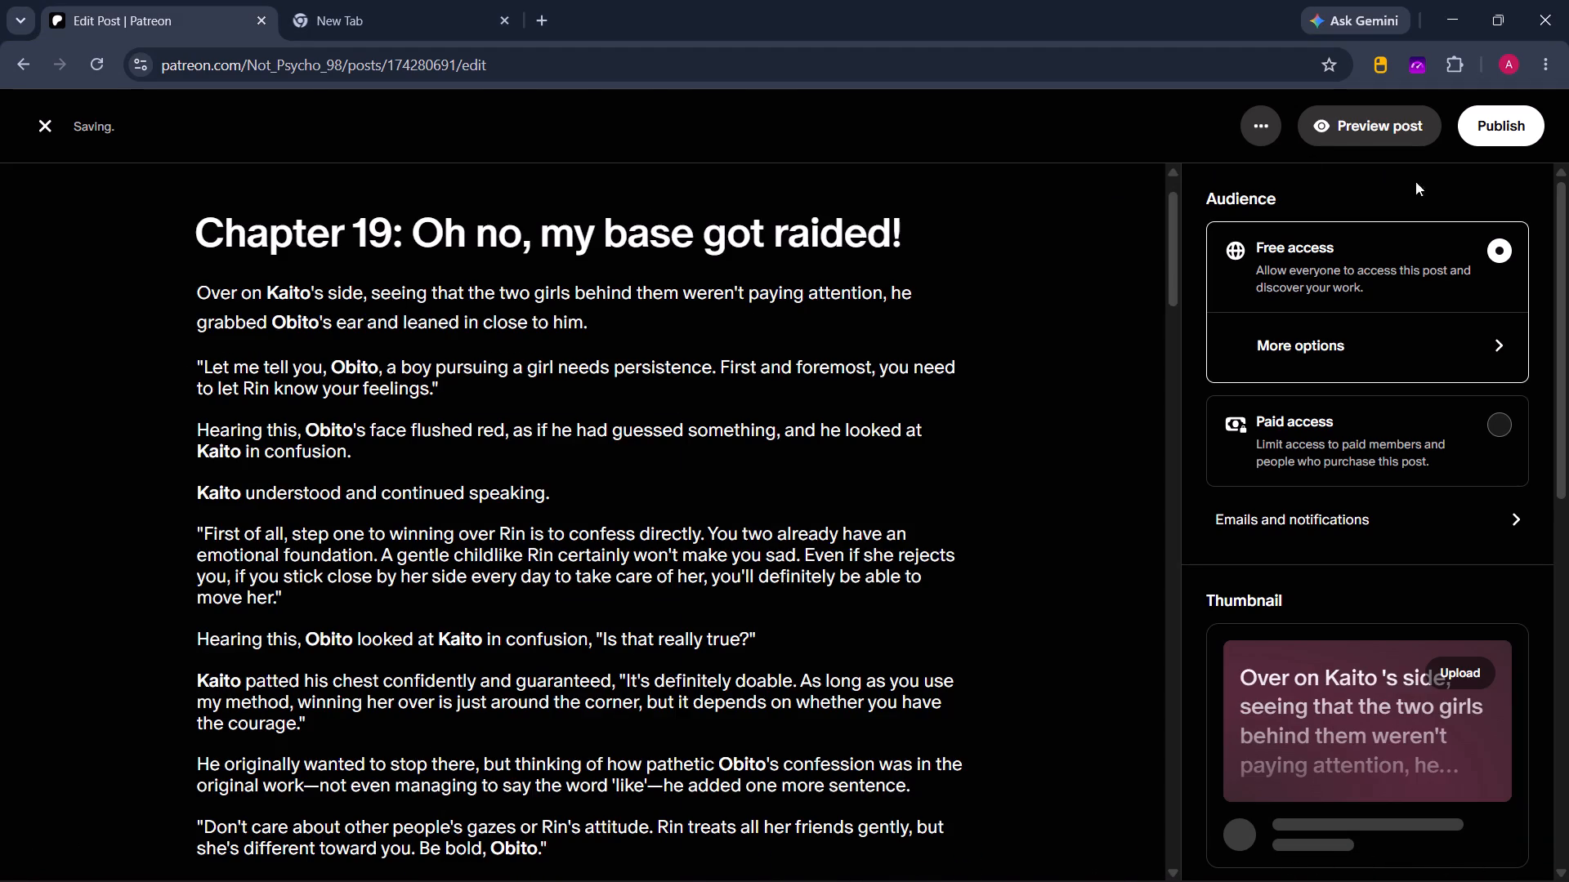
Set the Chapter 19 post's access to free and paid members.
click(1402, 369)
click(1367, 360)
click(1246, 363)
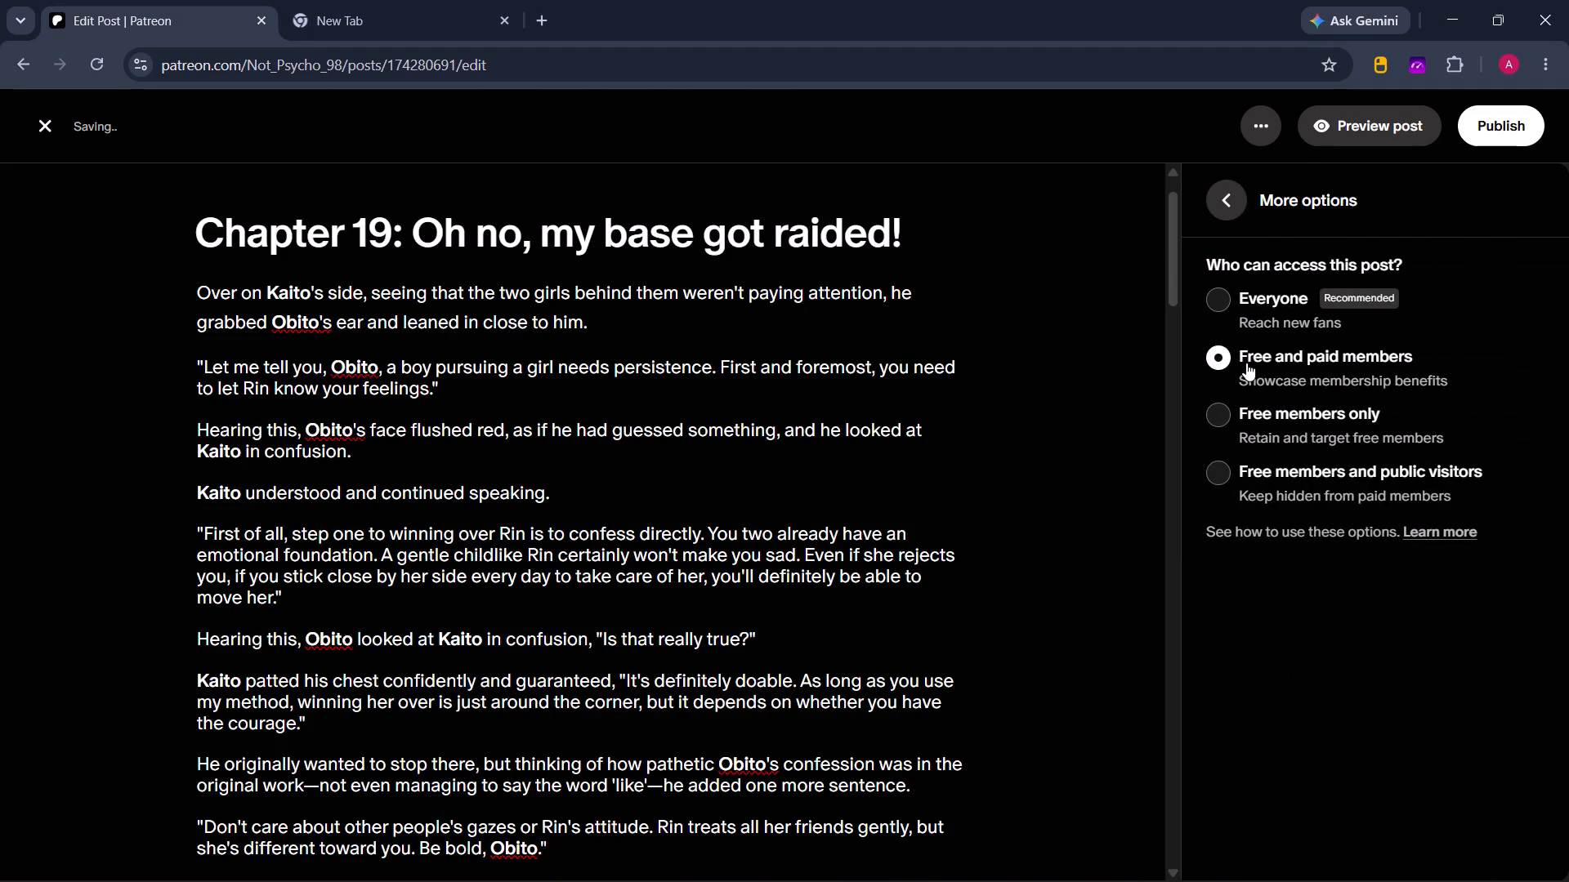
click(1223, 210)
Add the Chapter 19 post to the NHYWPMATH collection.
scroll(1345, 621, down, 1)
scroll(1344, 620, up, 1)
scroll(1340, 617, down, 1)
scroll(1339, 617, up, 3)
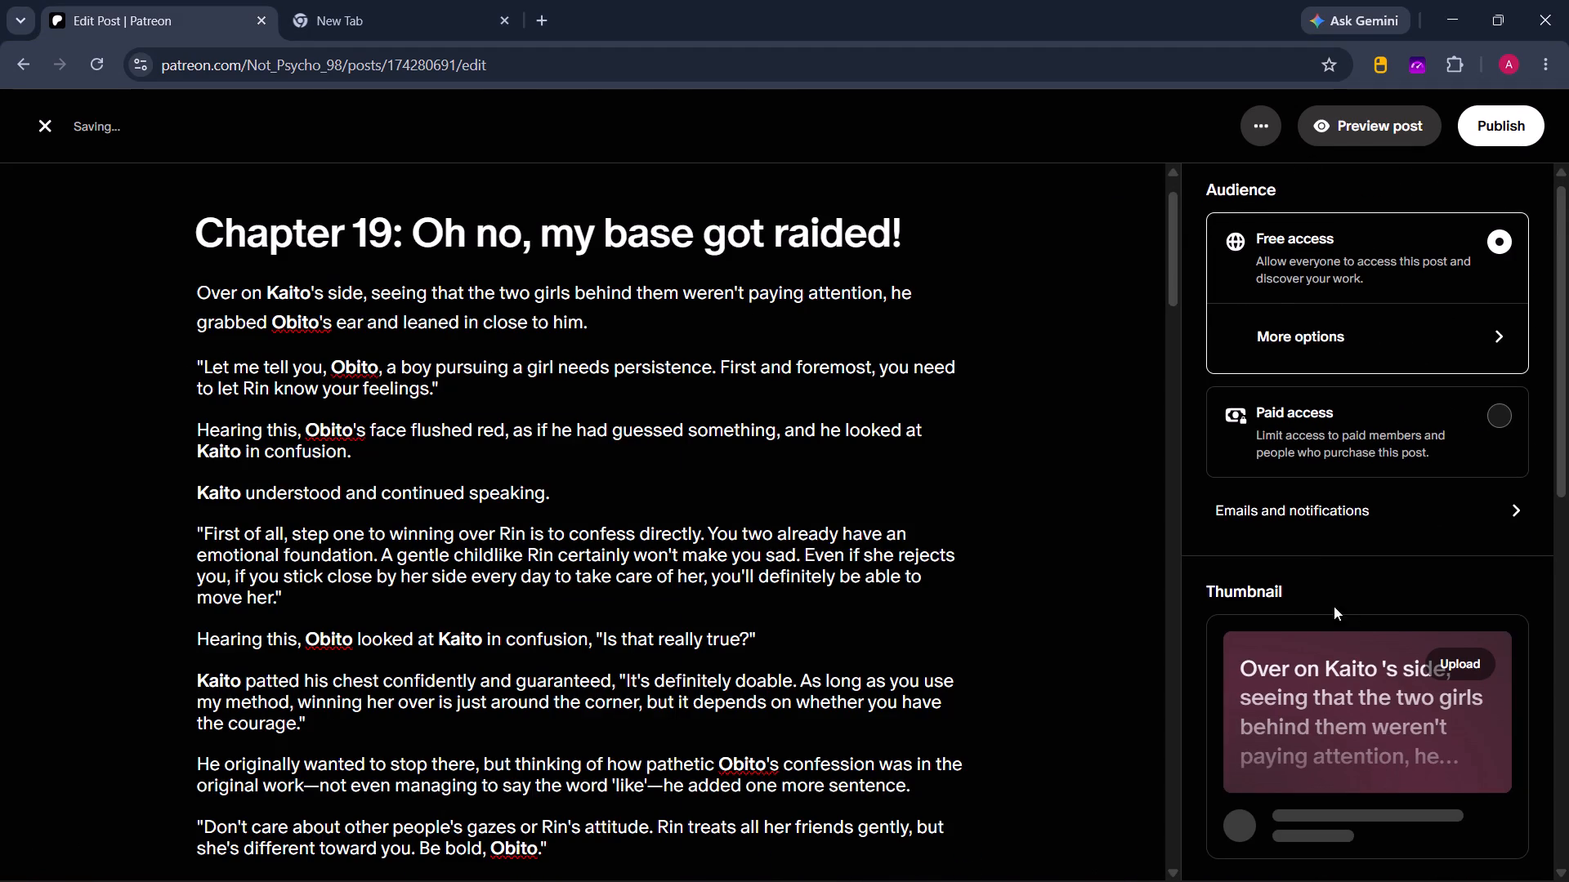
scroll(1334, 606, down, 5)
click(1316, 592)
click(1267, 673)
Schedule the Chapter 19 post for 6 November 2026 at 15:00 and dismiss the confirmation.
scroll(1290, 644, down, 1)
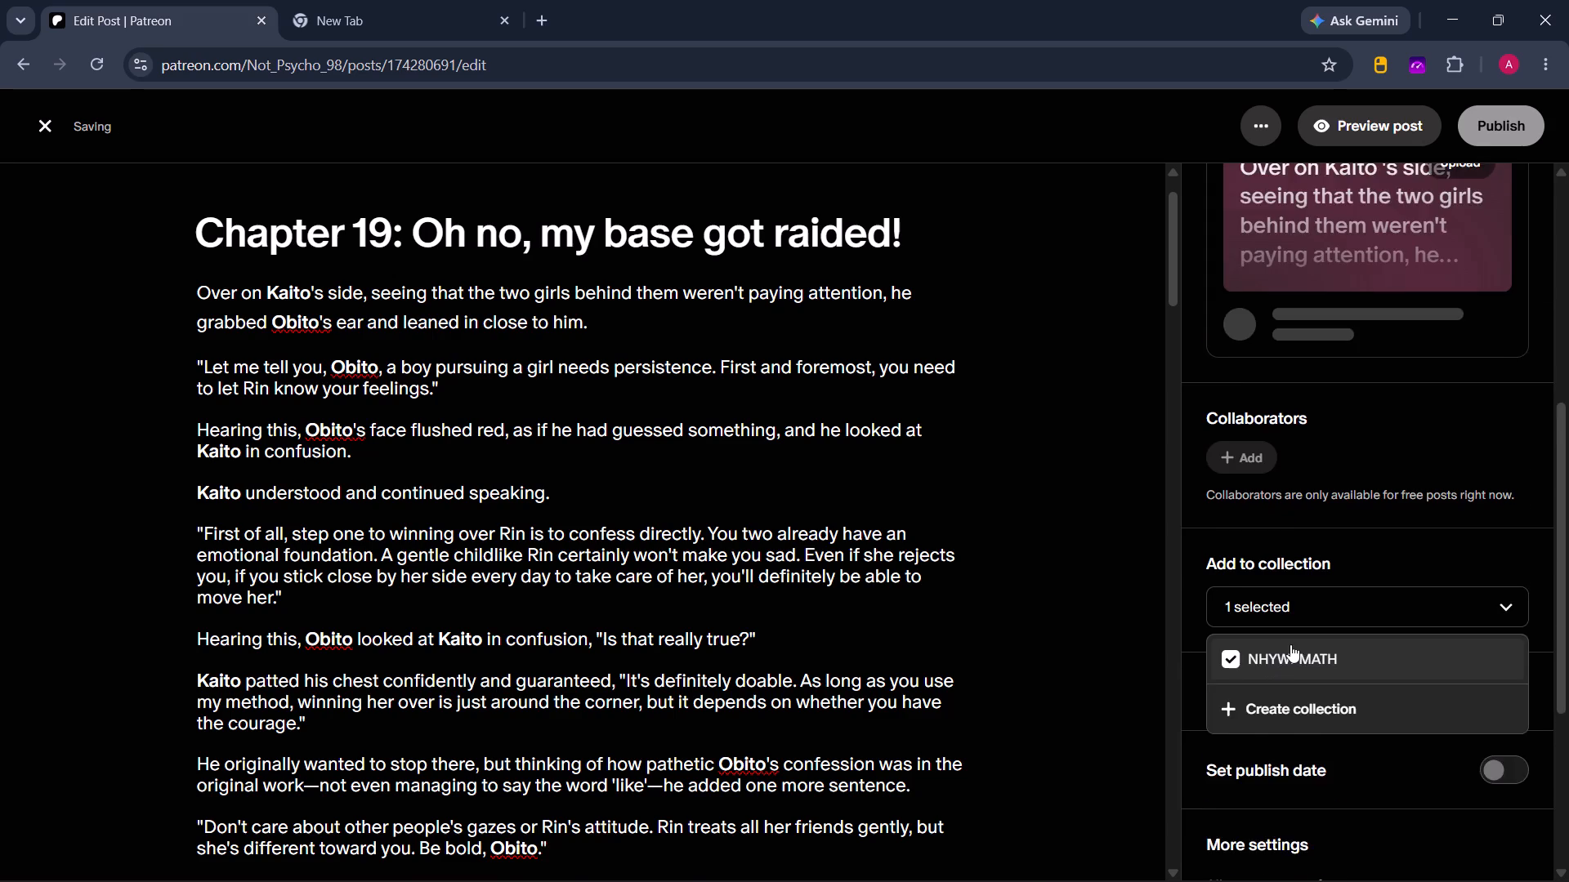
scroll(1290, 644, down, 2)
click(1493, 463)
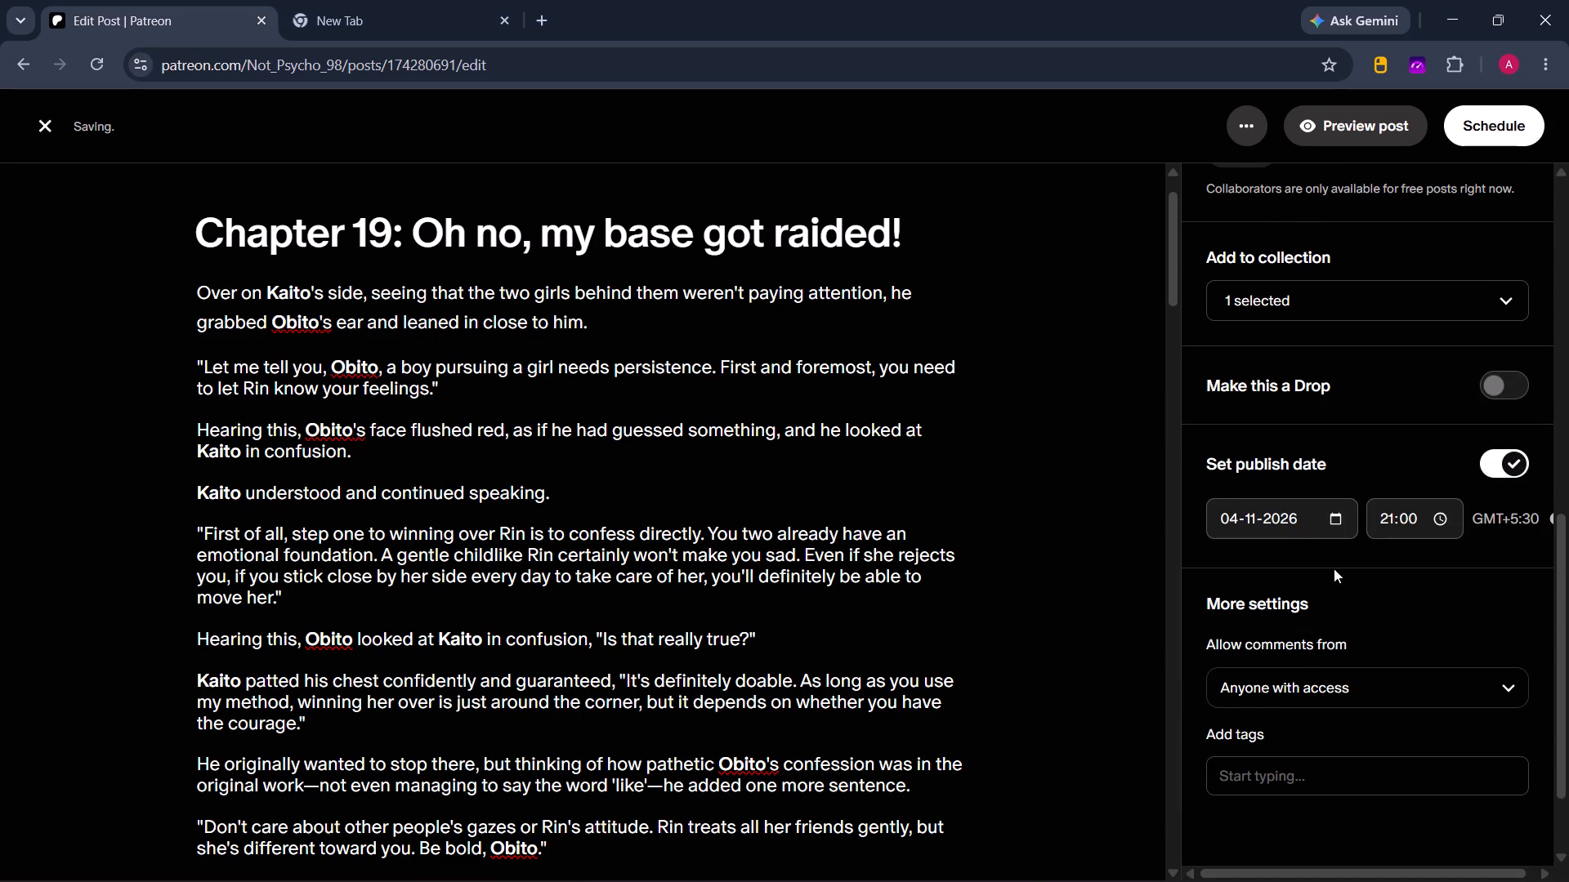
click(1229, 515)
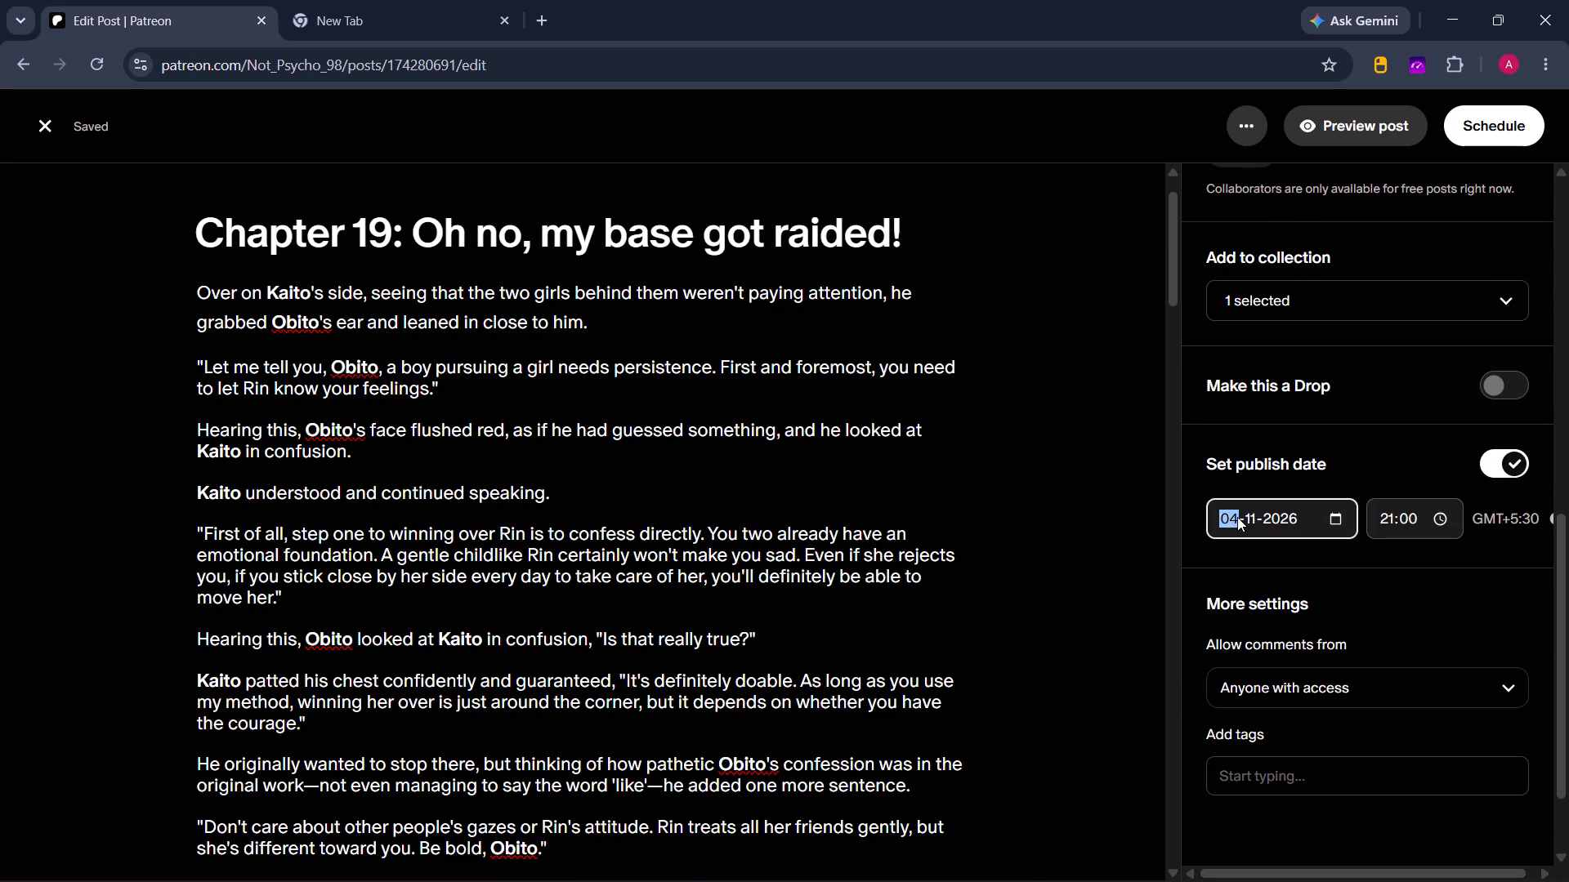
key(6)
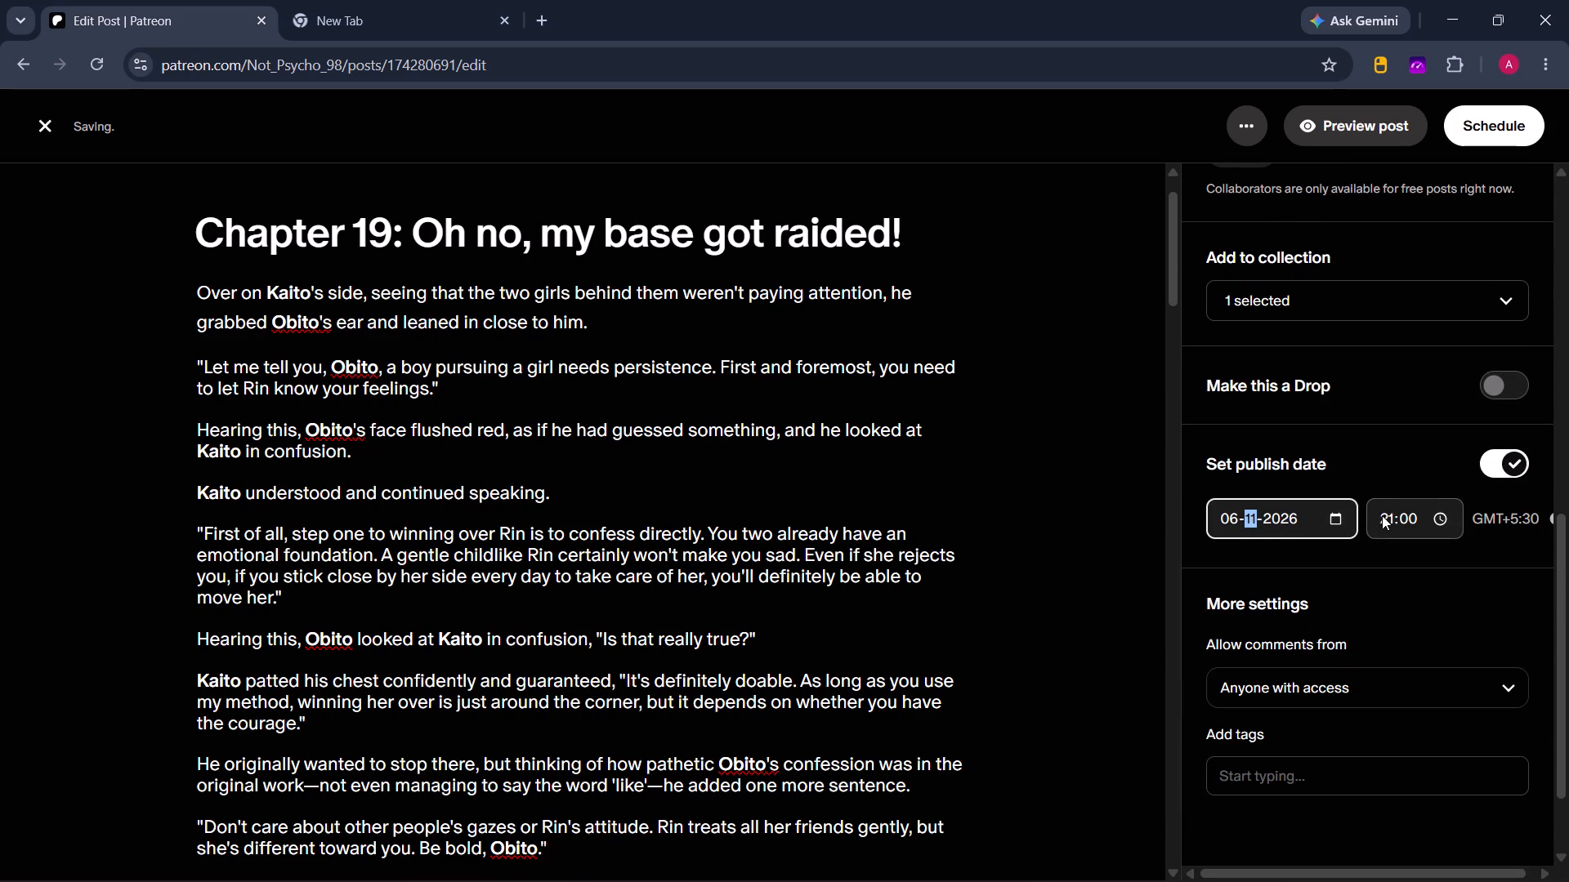
click(1390, 520)
text(15)
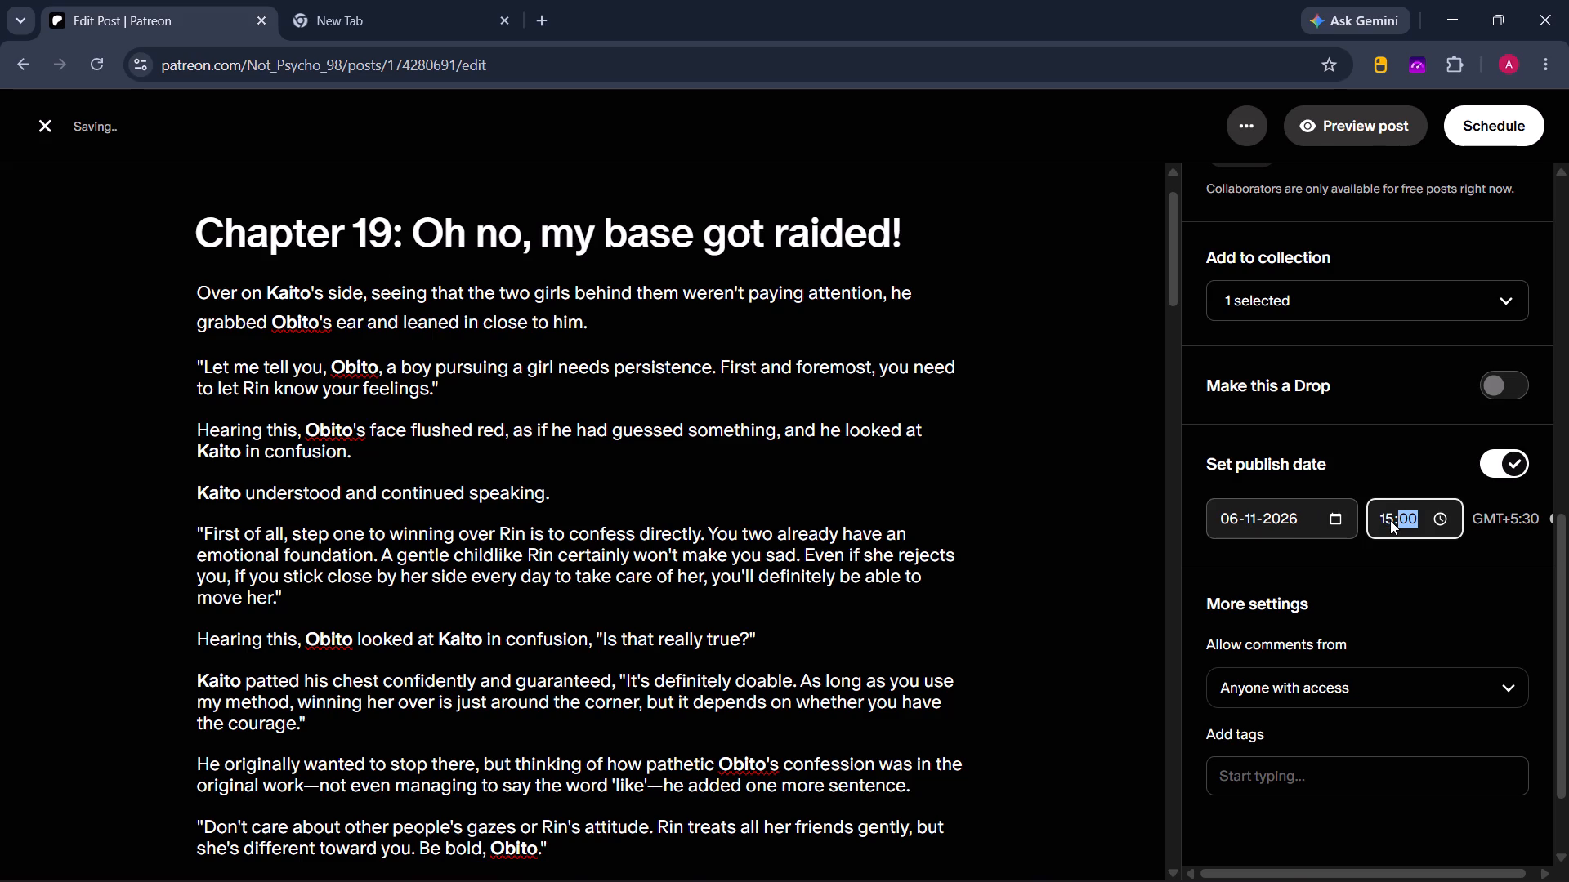
click(1530, 122)
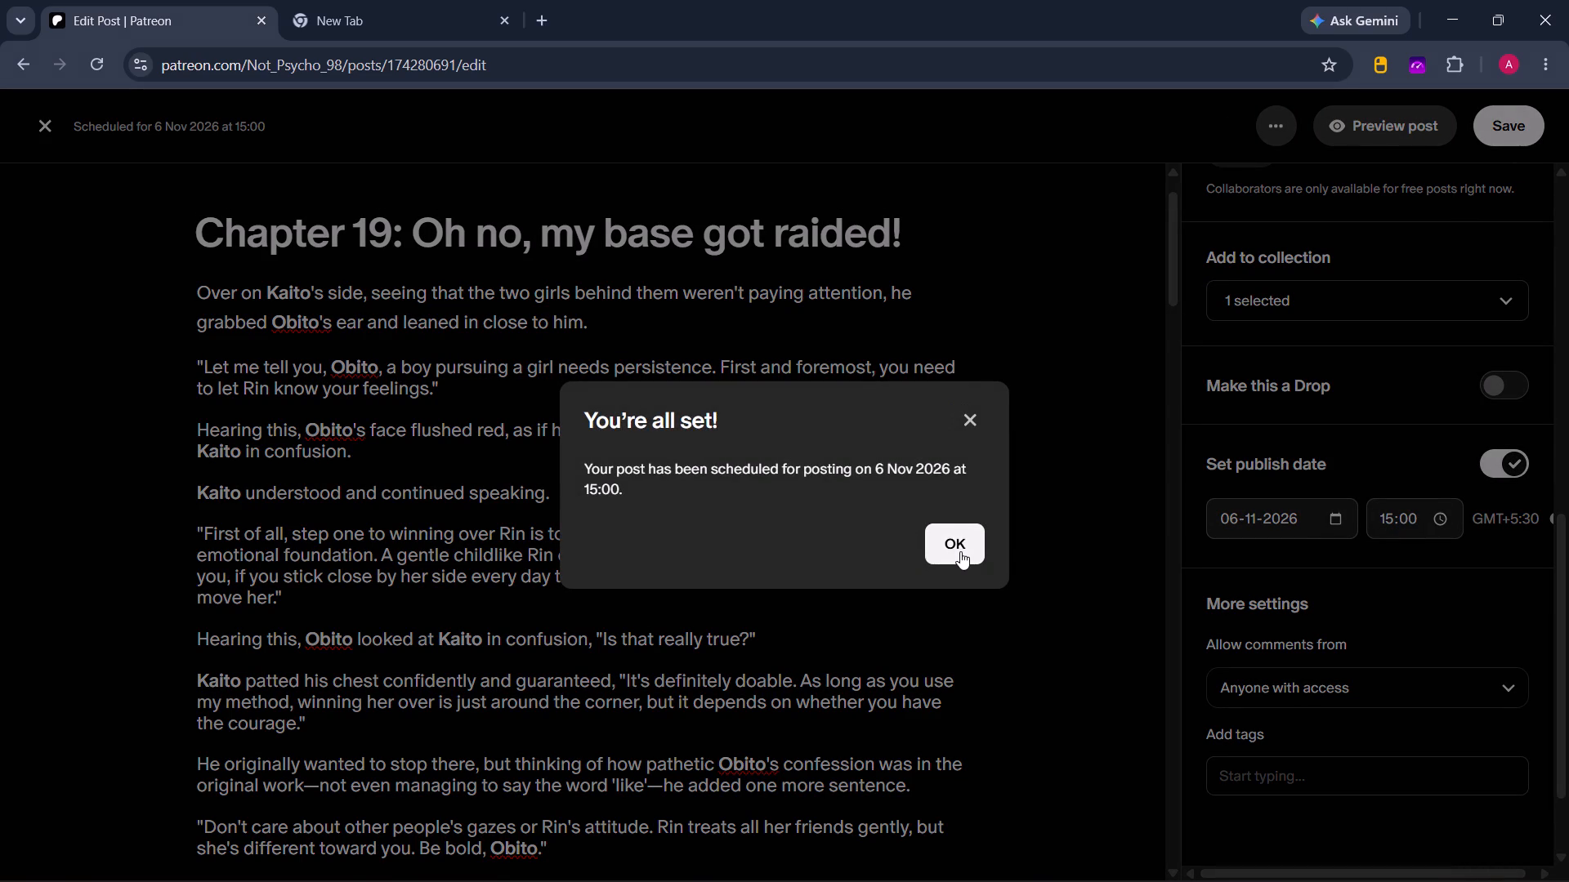
click(960, 551)
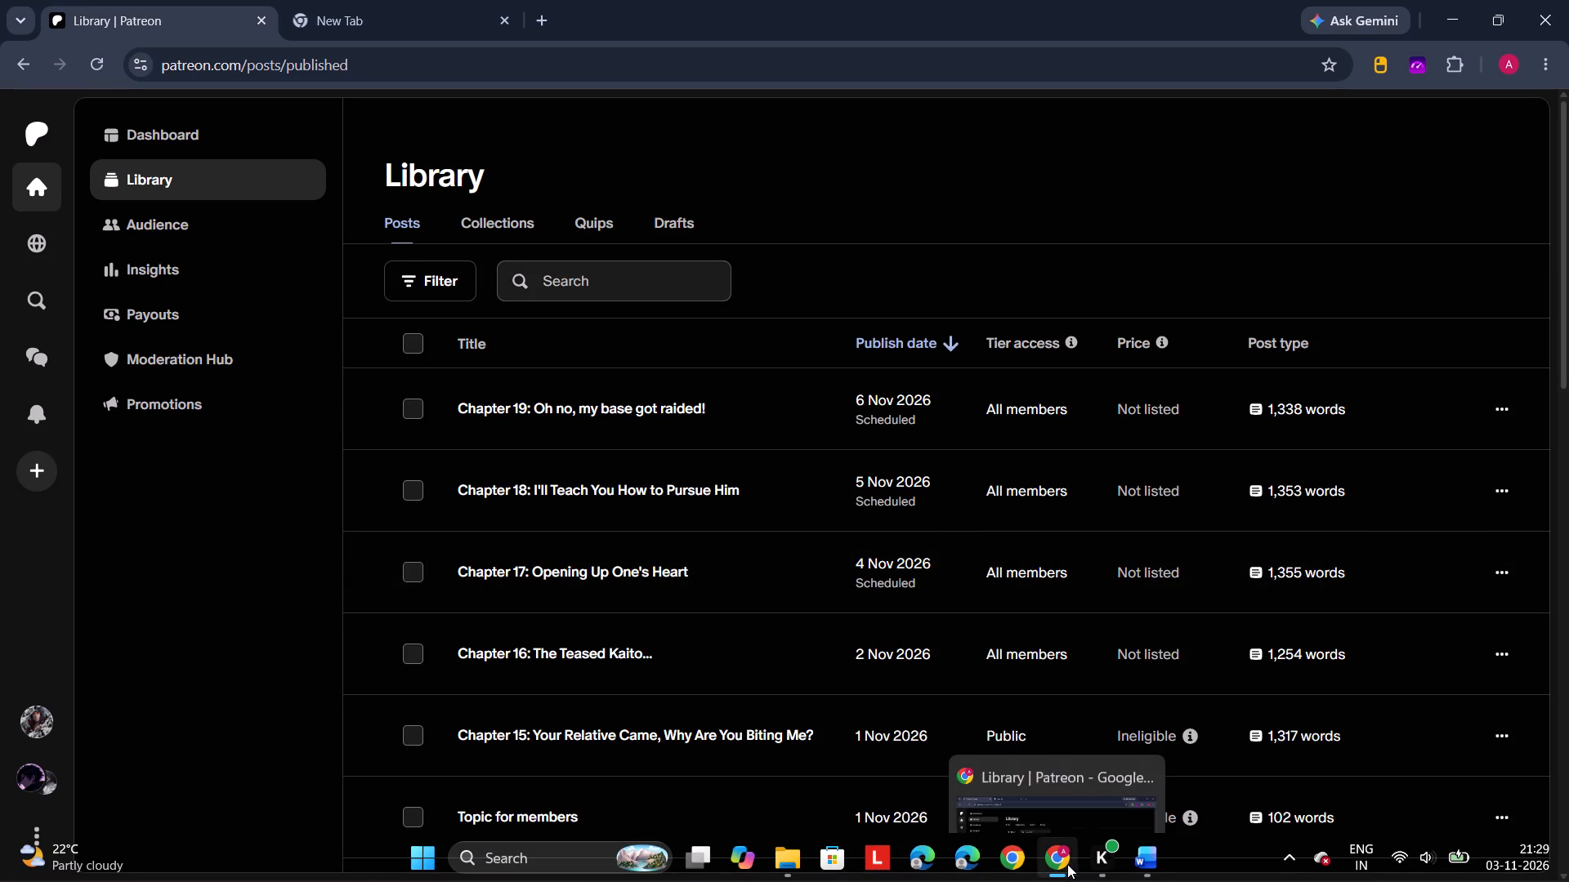
Close the Chapter 19 Word document and open Chapter 20 from the Naruto hakari folder in File Explorer.
click(1138, 869)
click(1568, 0)
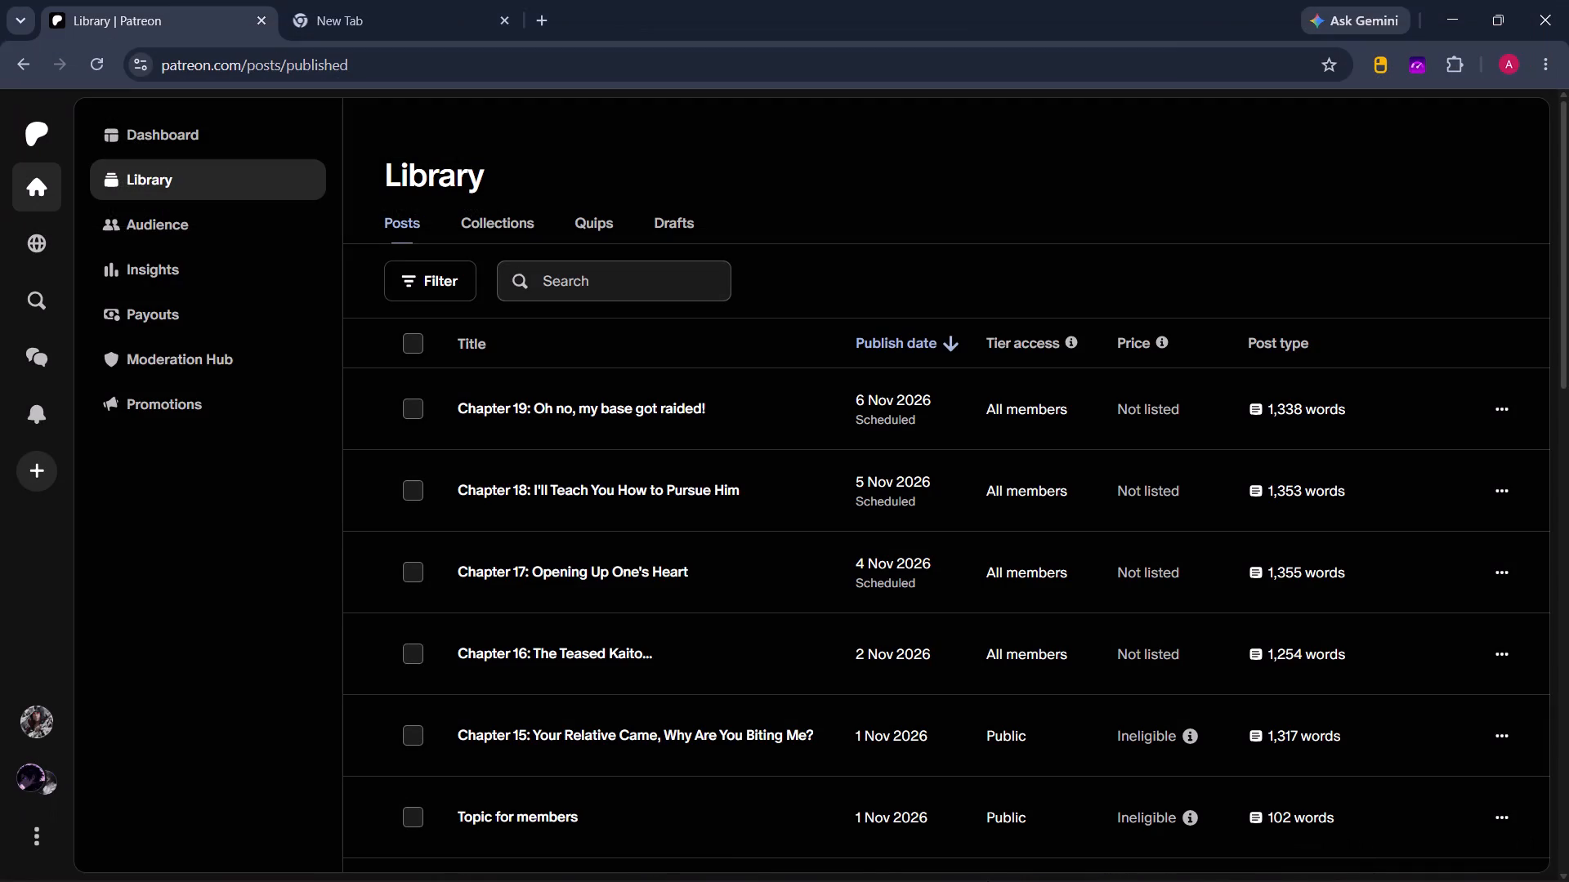
click(813, 879)
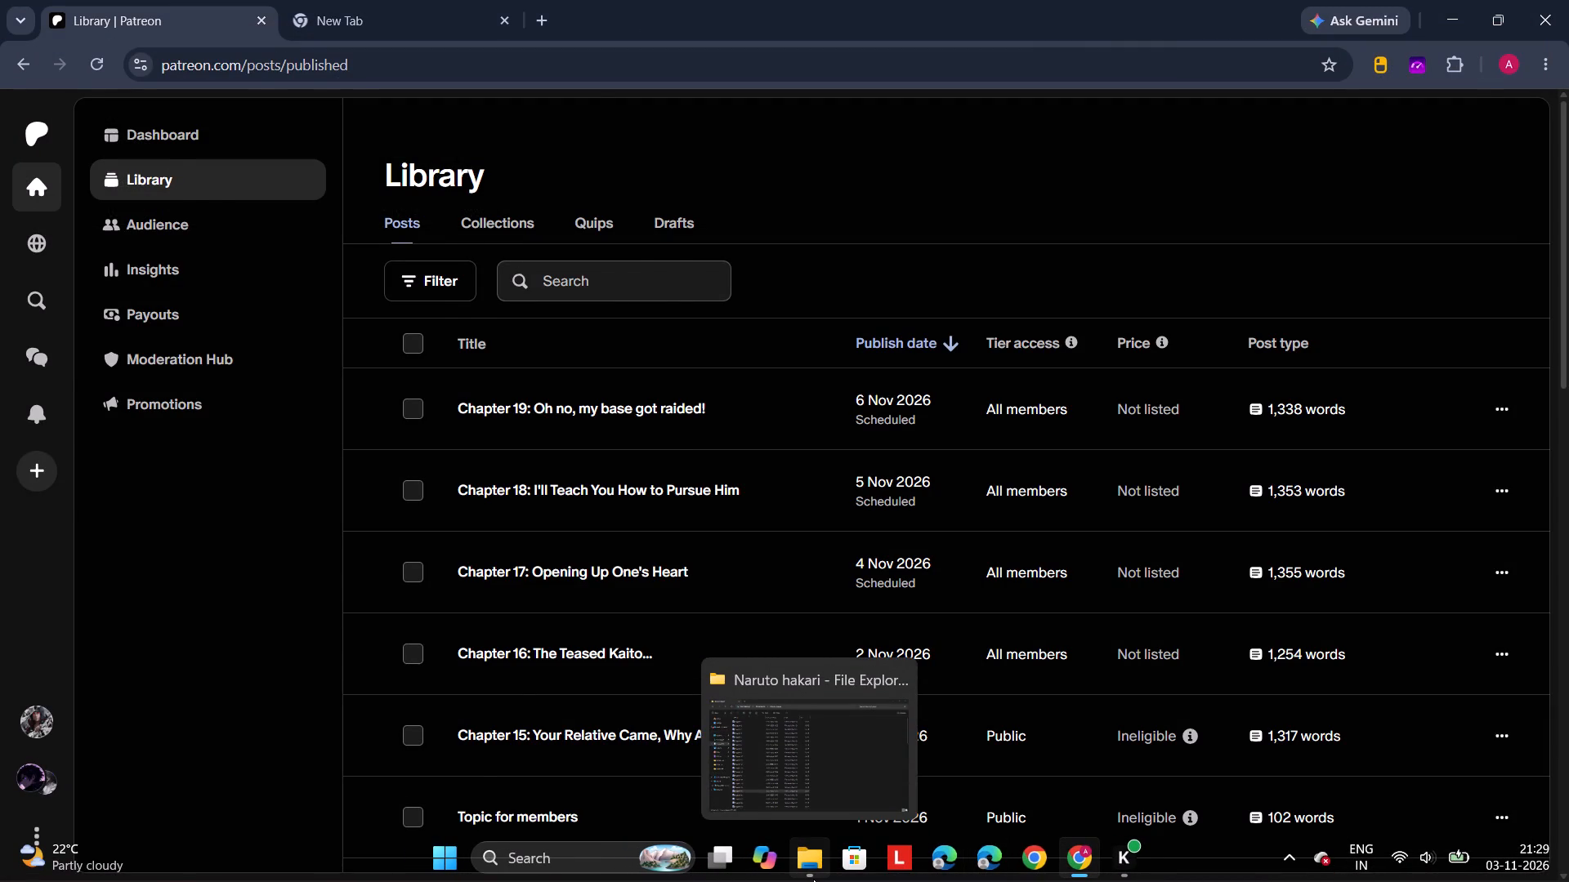
triple_click(256, 746)
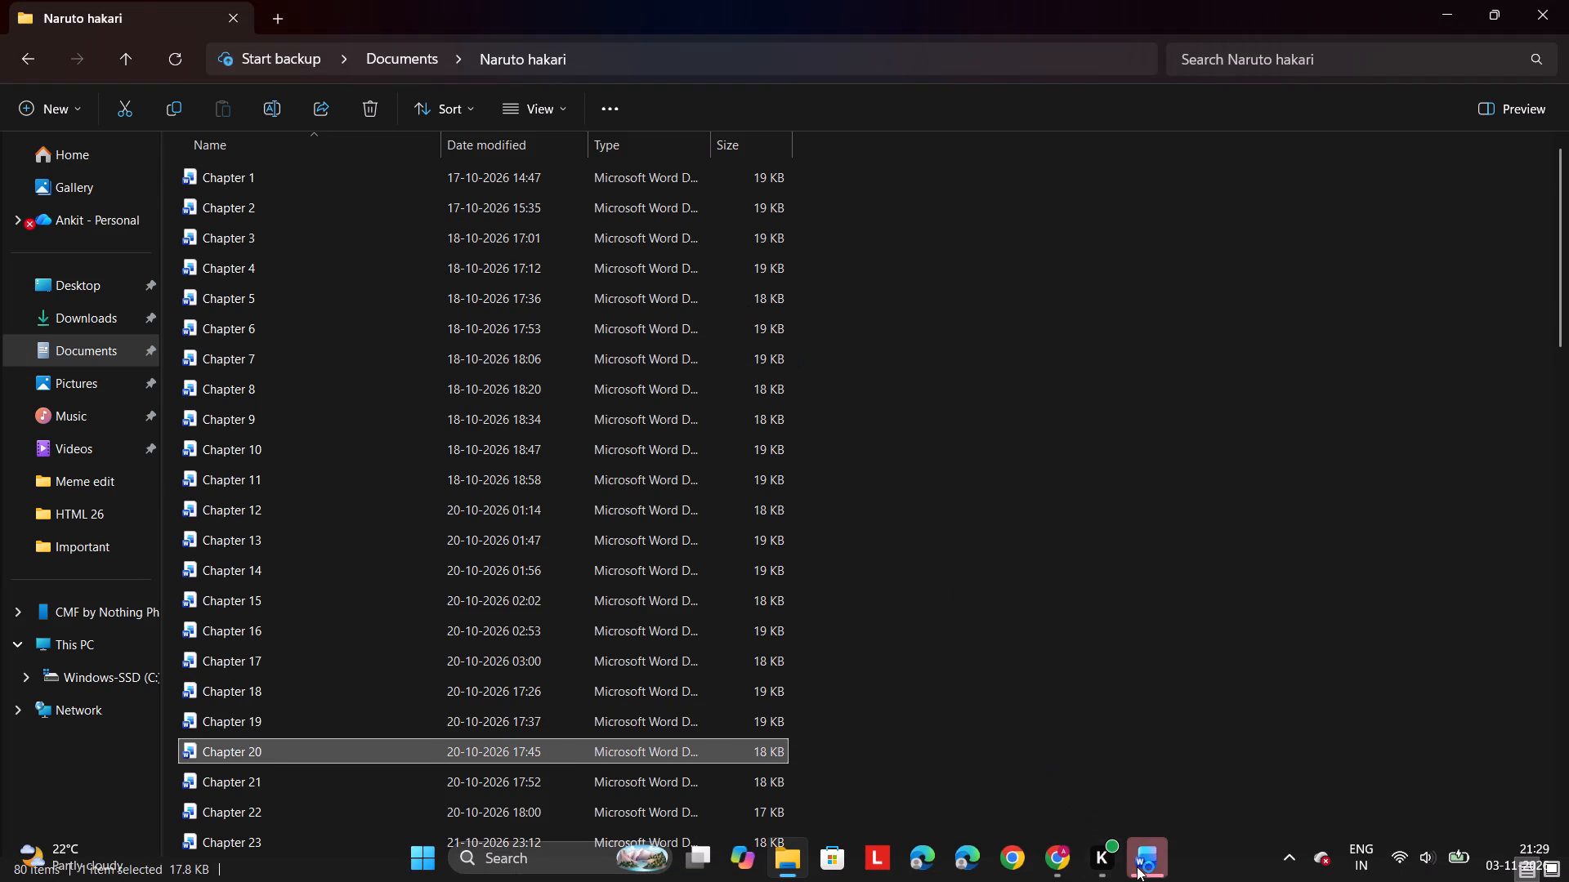
Copy the Chapter 20 document's heading, "Chapter 20: Angrily Awakening the Single Tomoe", into the title of a new Patreon post.
click(1138, 866)
drag(847, 345, 507, 327)
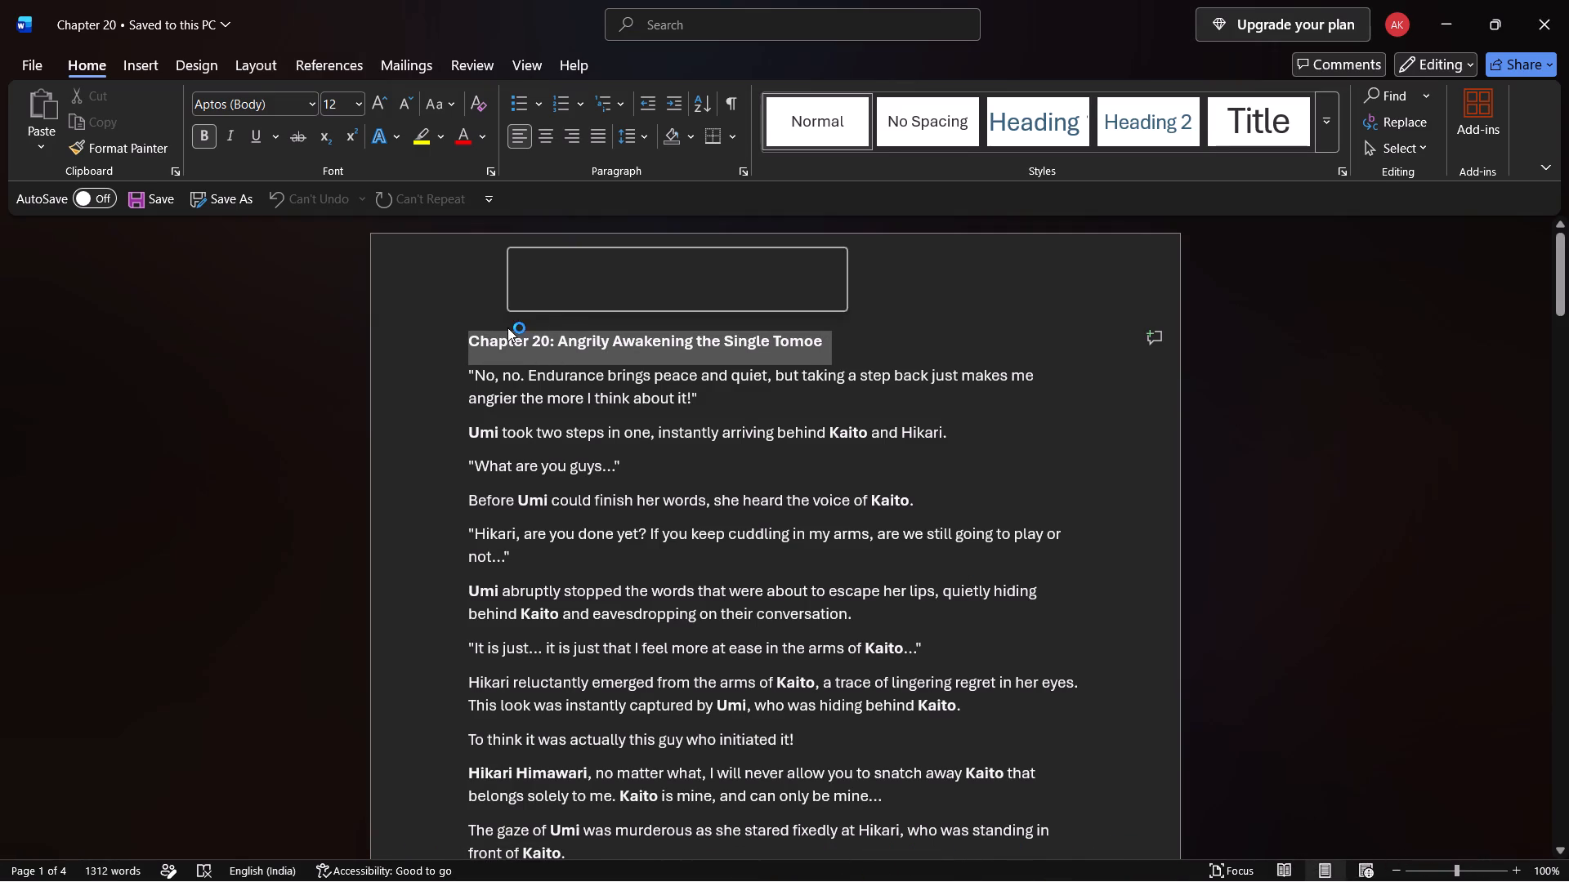
right_click(530, 336)
click(597, 411)
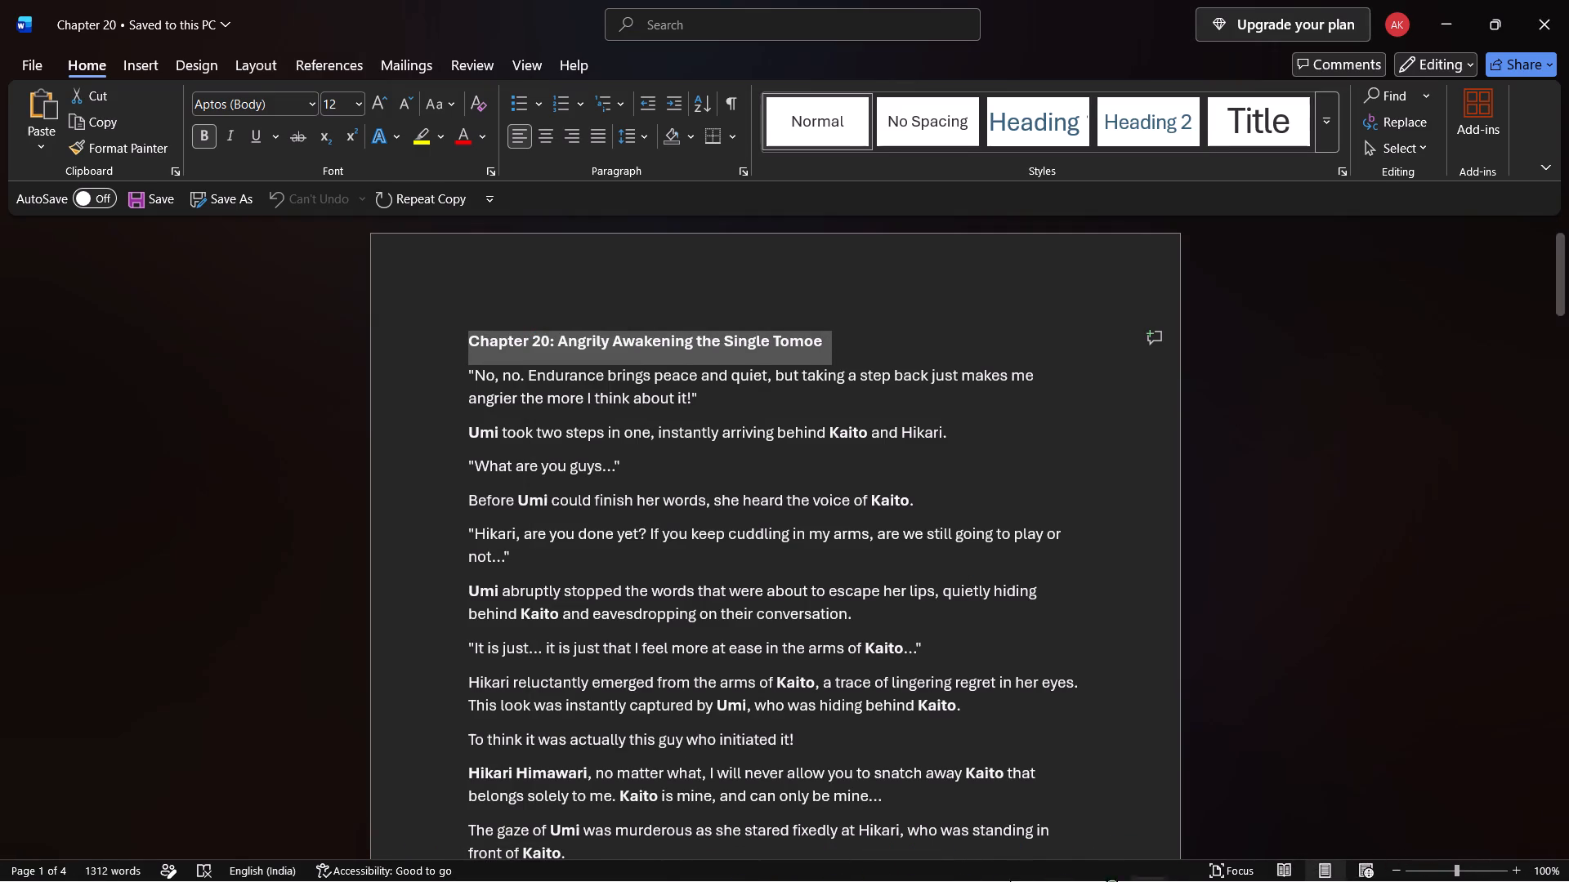
click(1068, 868)
click(35, 470)
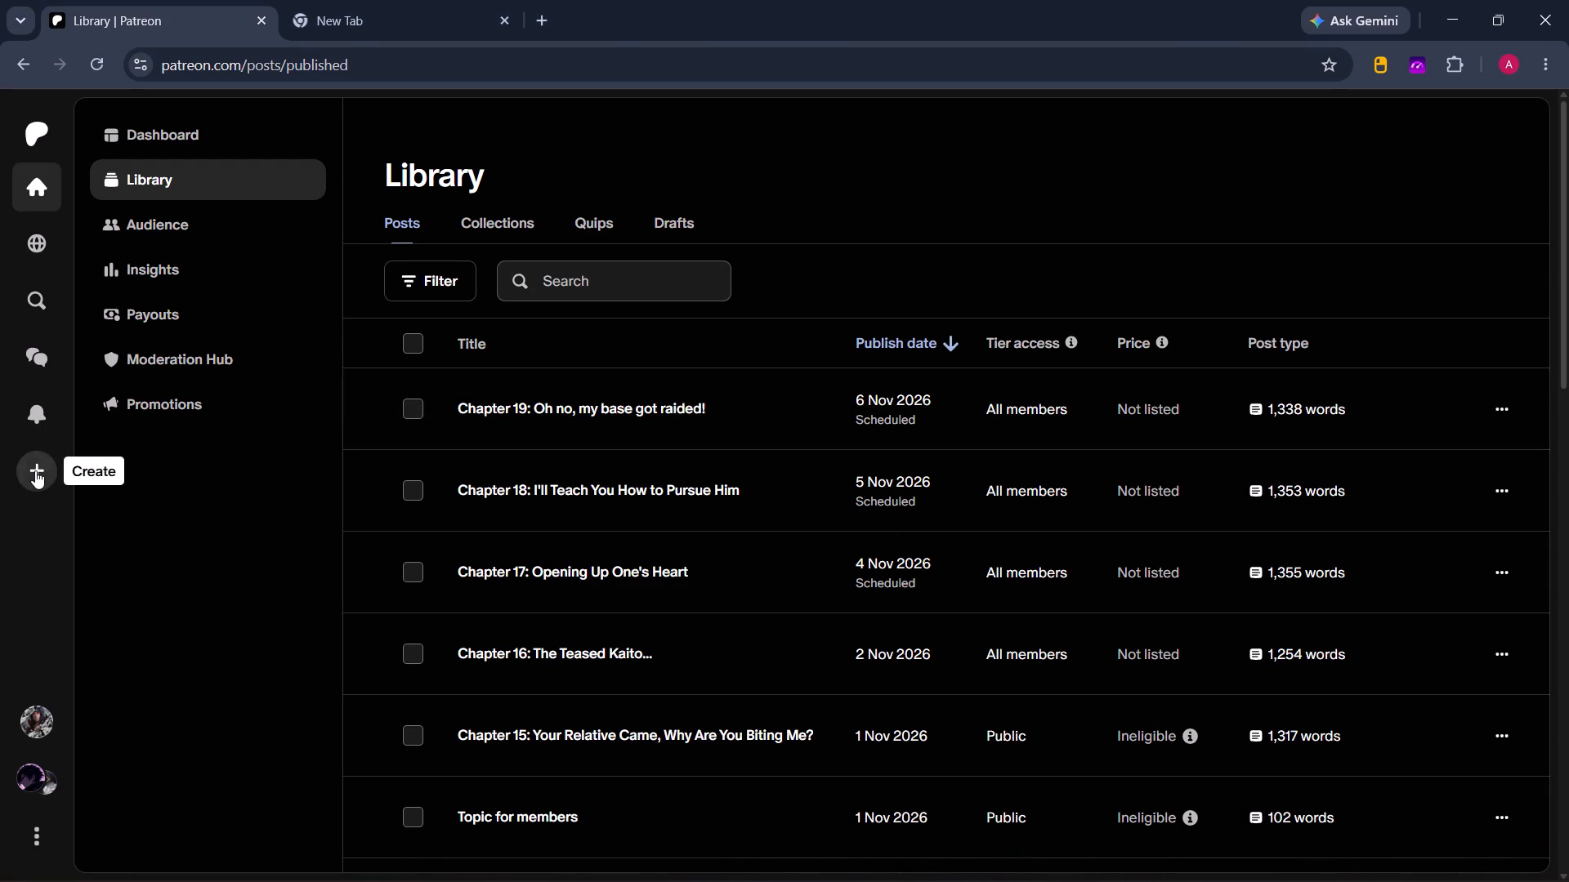
click(67, 574)
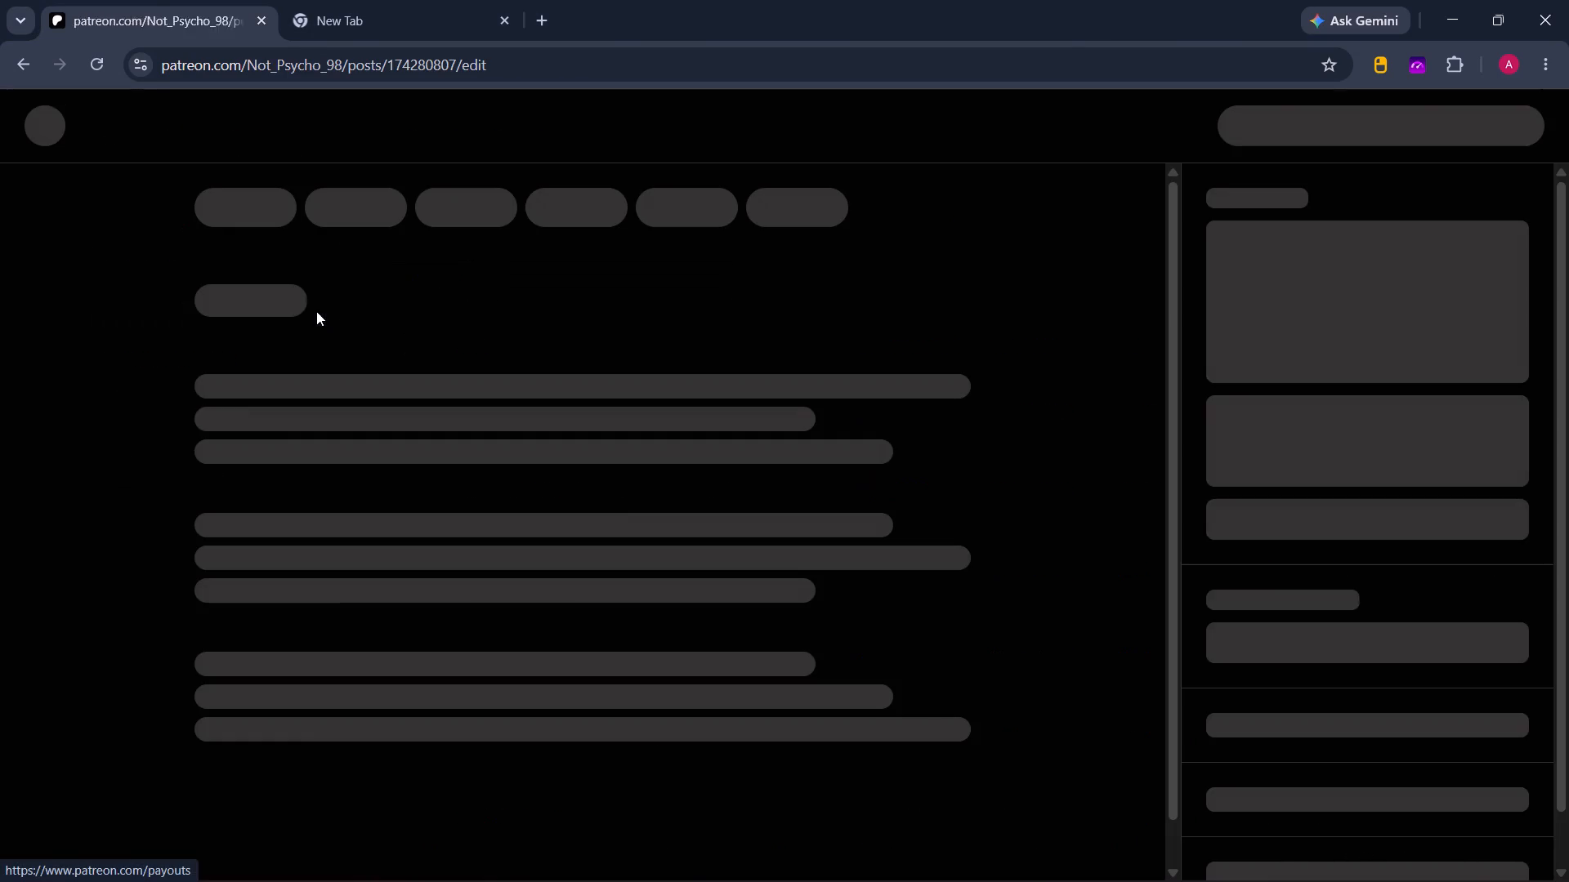
right_click(279, 304)
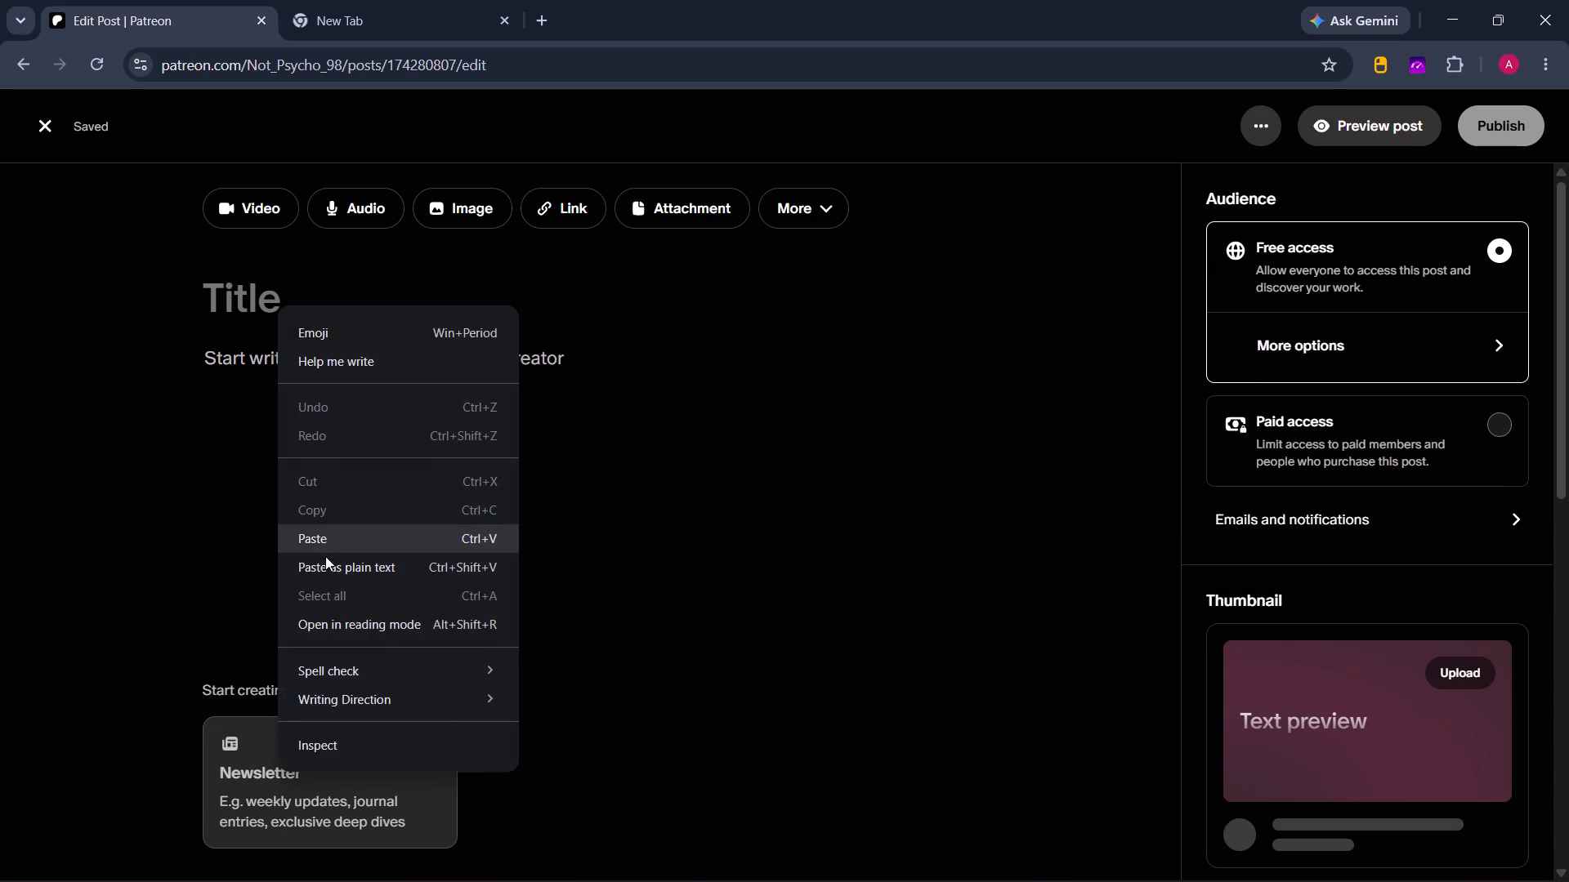
click(320, 541)
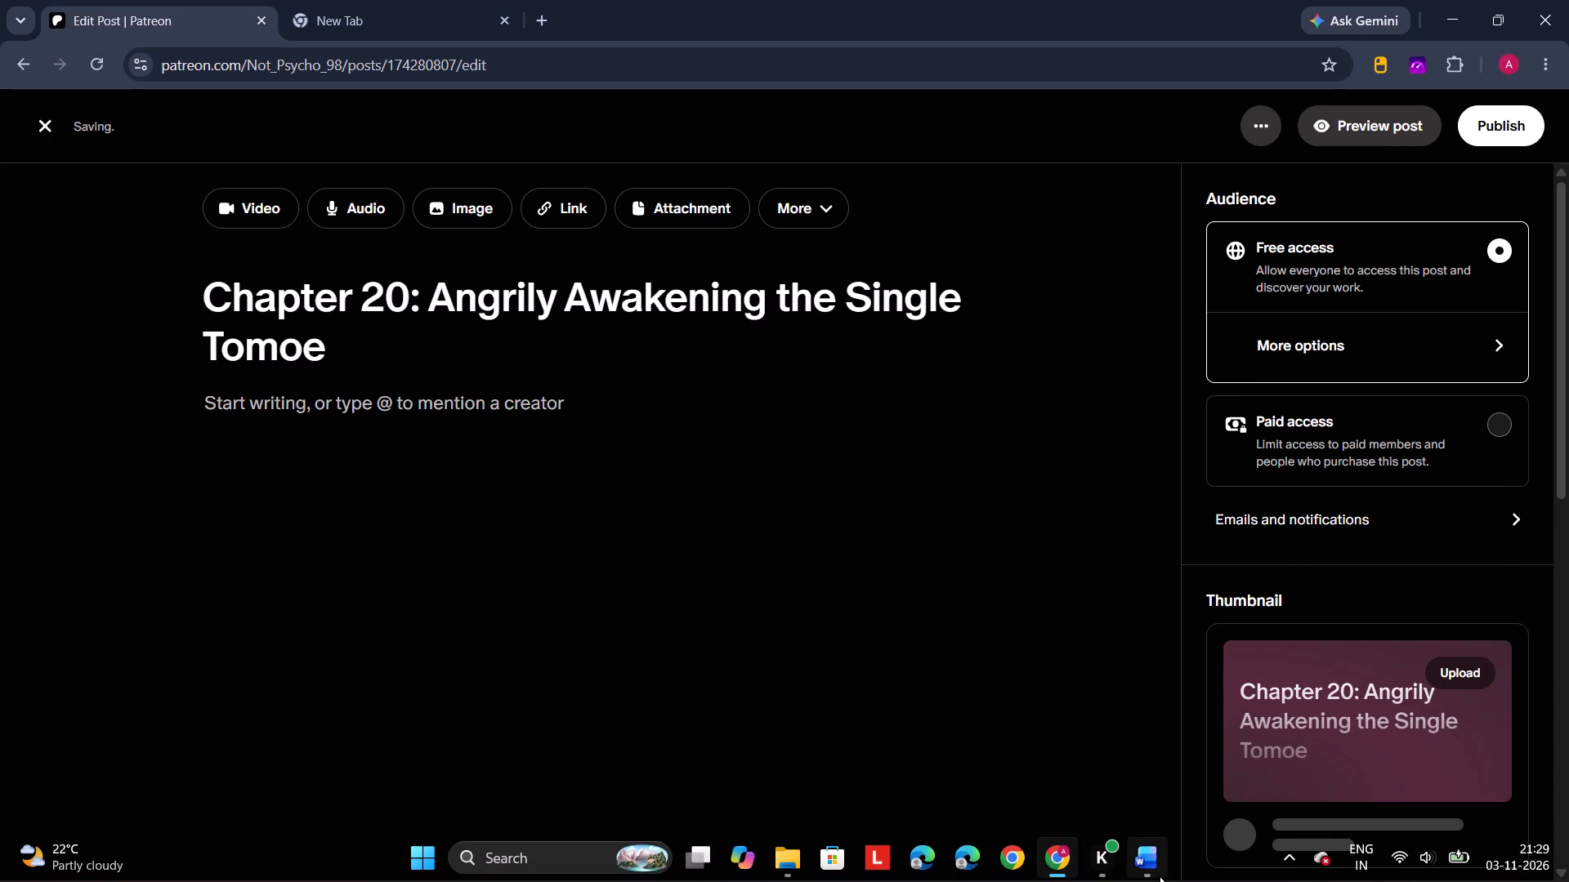
Copy all of the Chapter 20 Word document's text below the heading into the body of the Chapter 20 Patreon post.
click(1144, 871)
drag(1568, 277, 1568, 354)
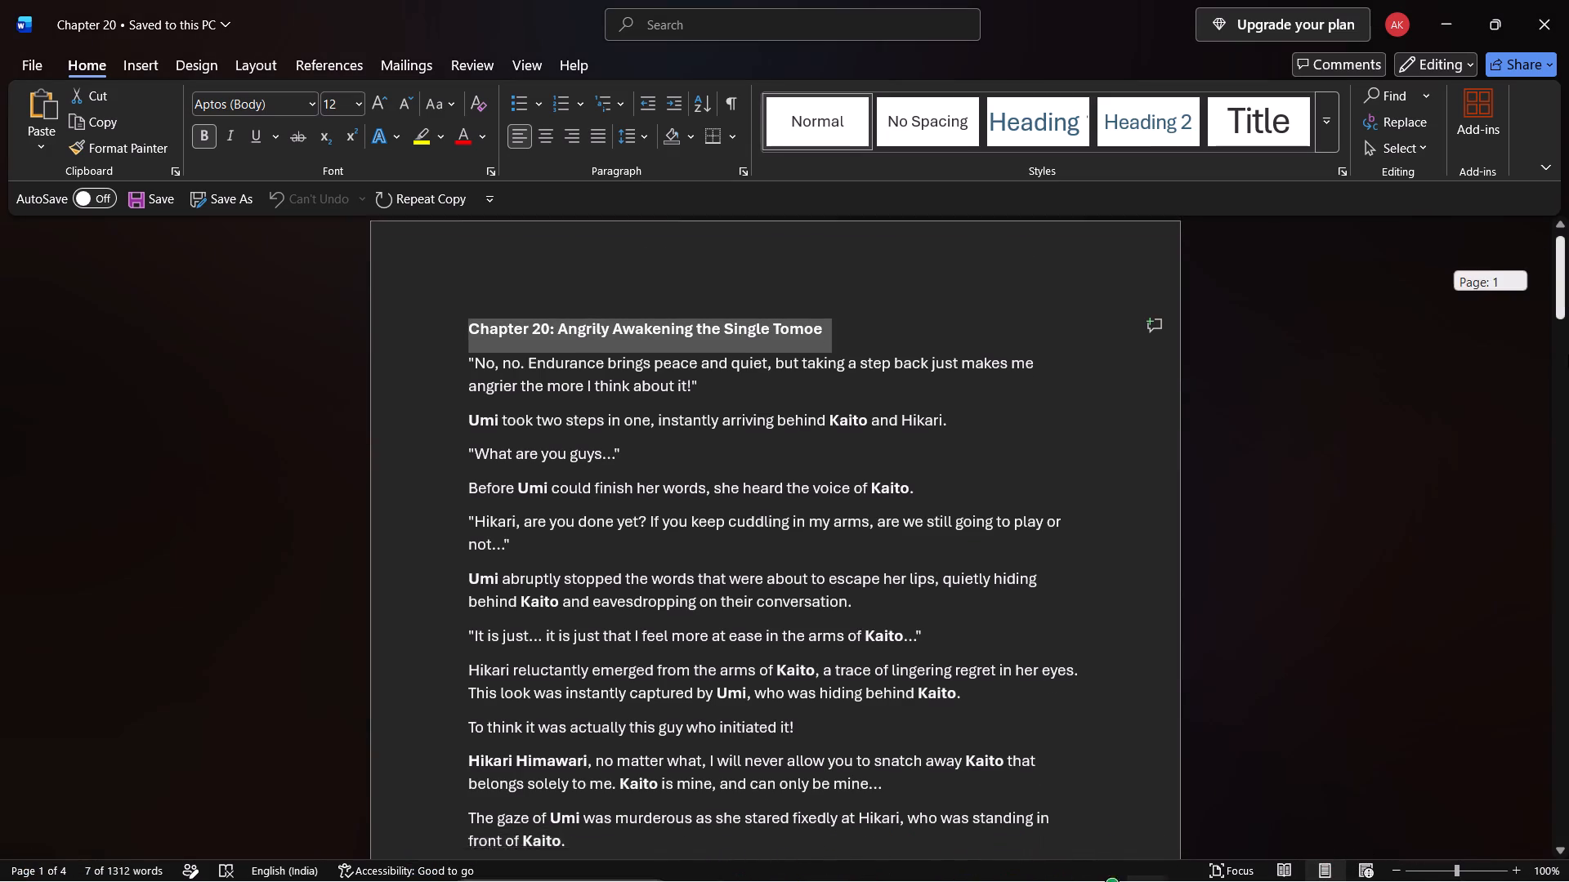
drag(1568, 354, 1568, 788)
drag(686, 404, 476, 176)
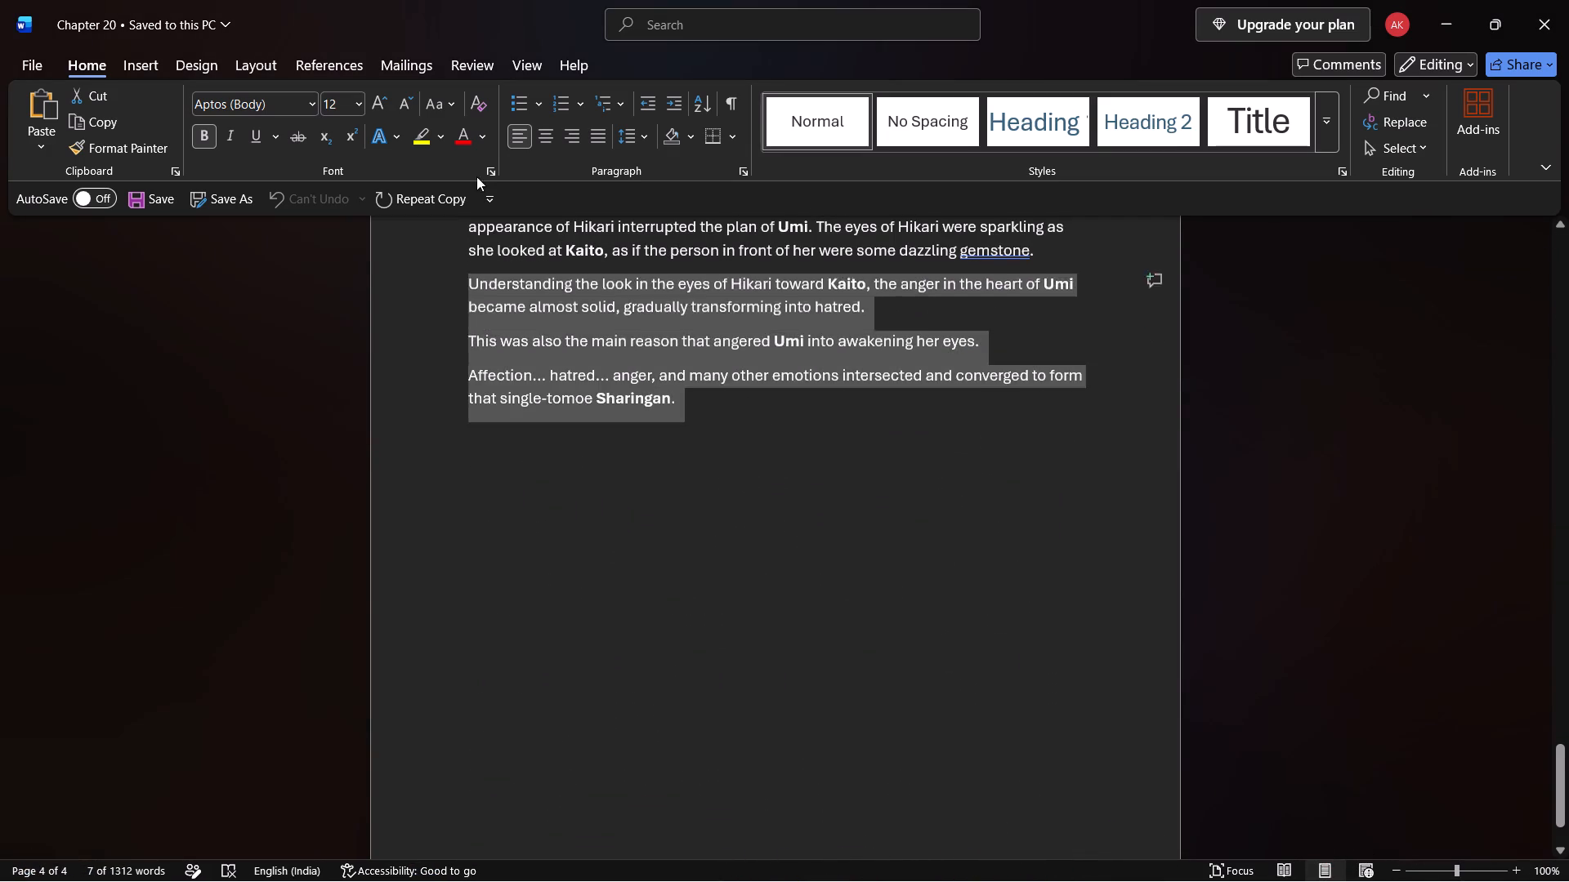
drag(476, 176, 476, 82)
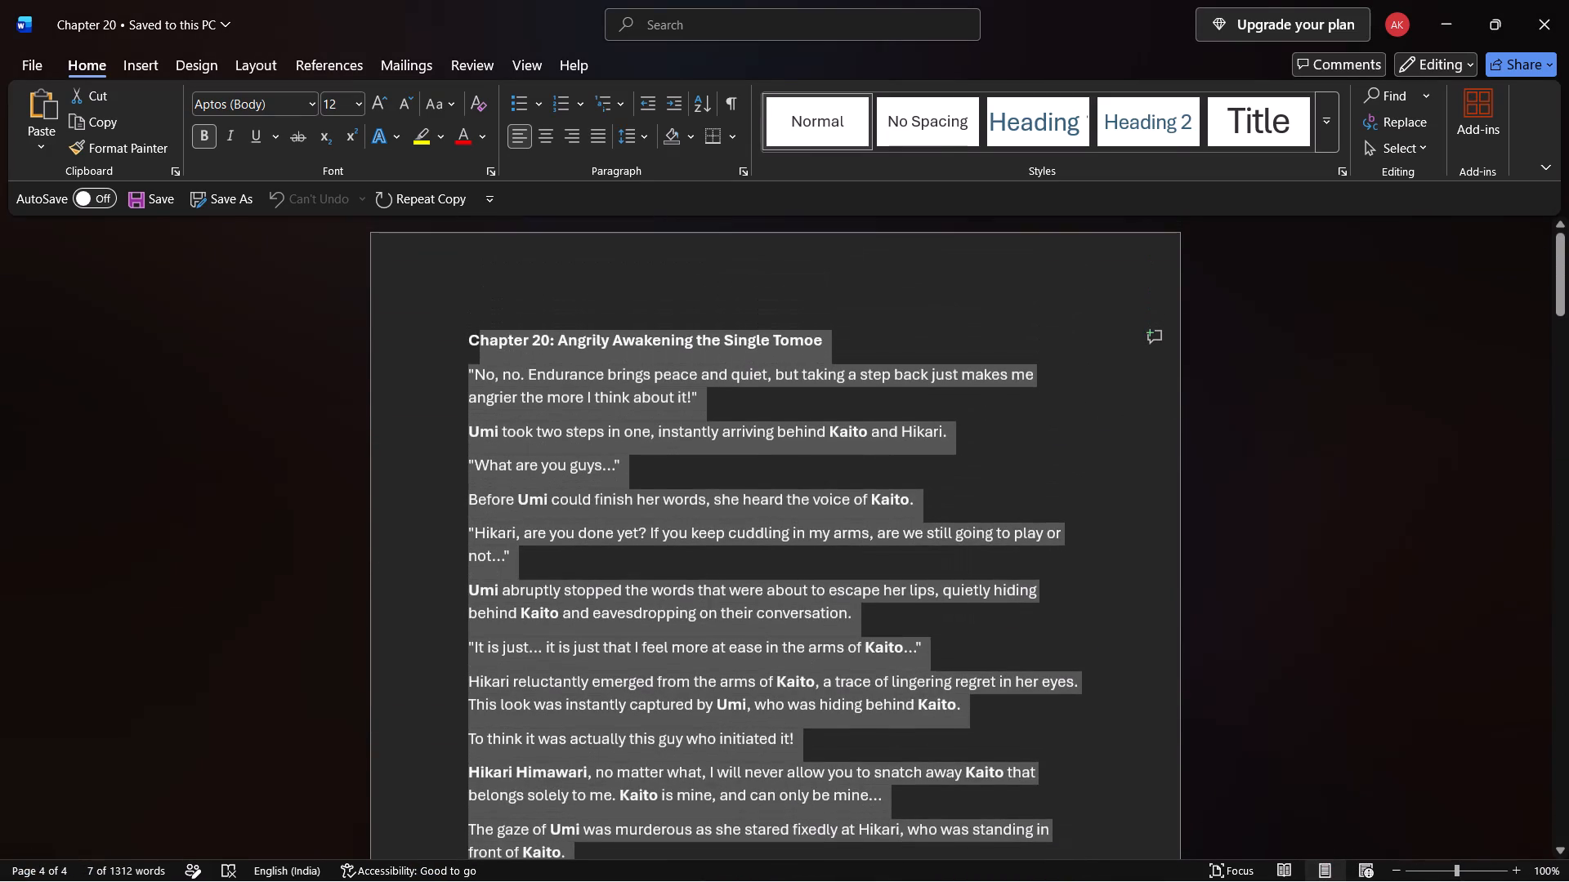
drag(476, 82, 468, 372)
right_click(492, 386)
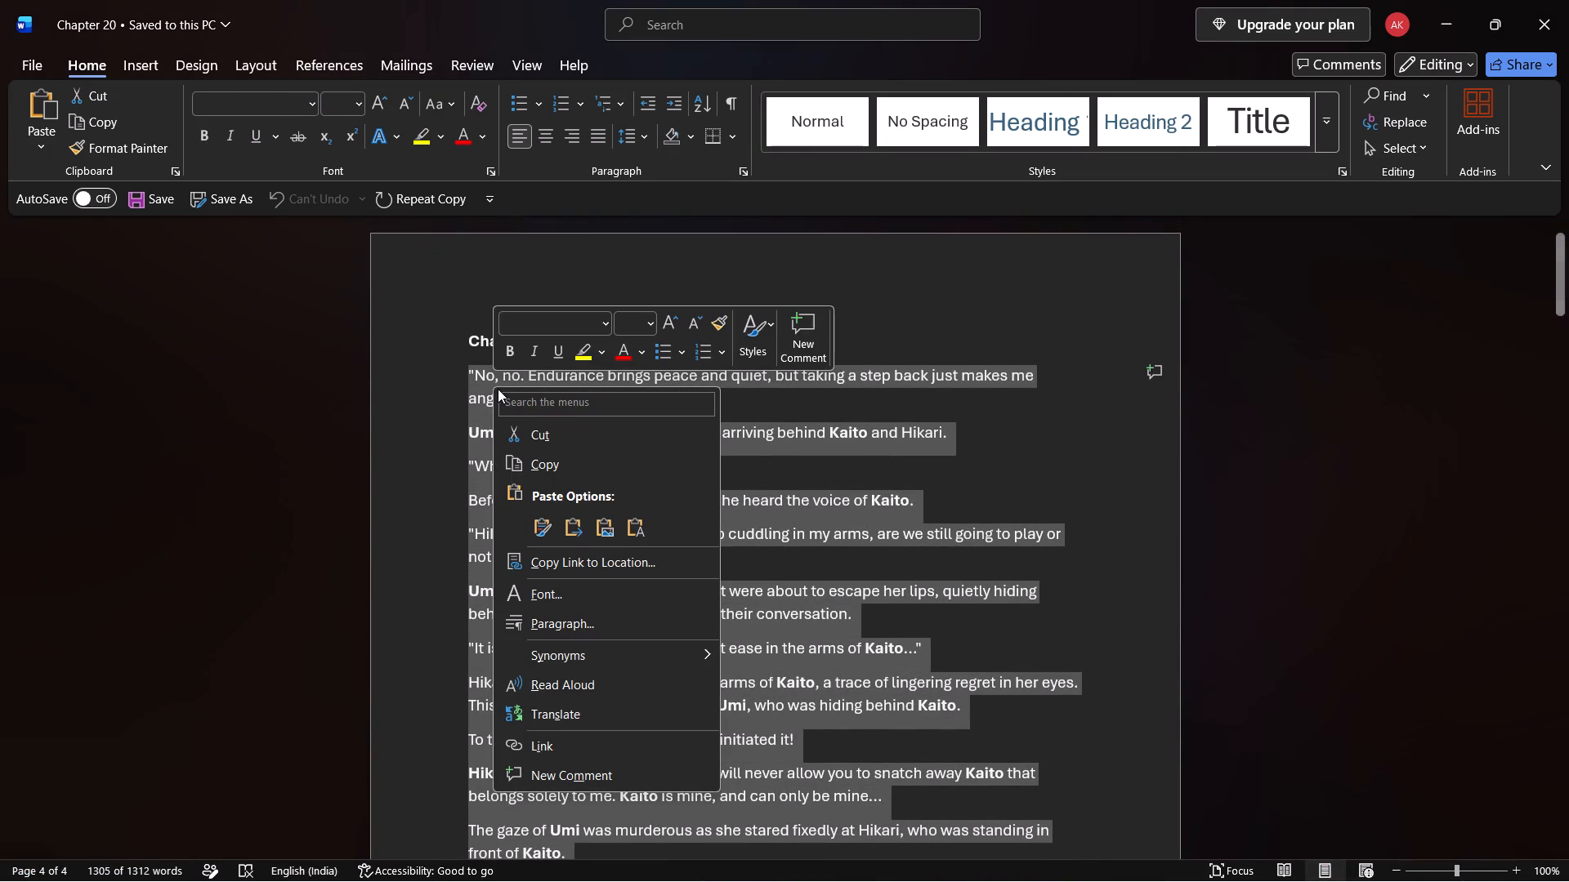
click(534, 470)
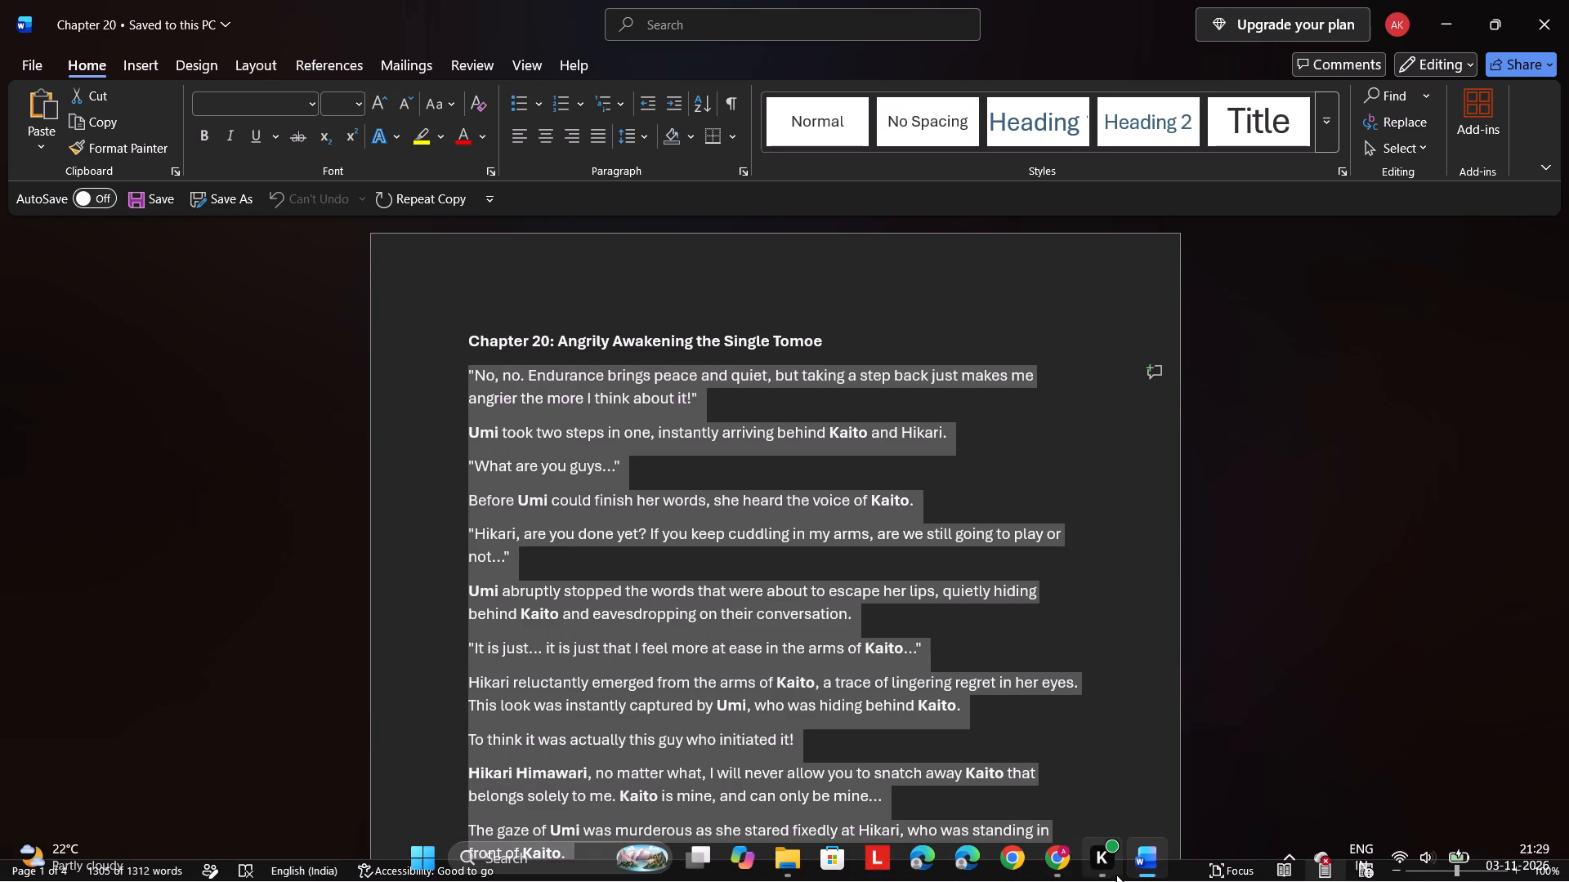
click(1061, 871)
right_click(431, 423)
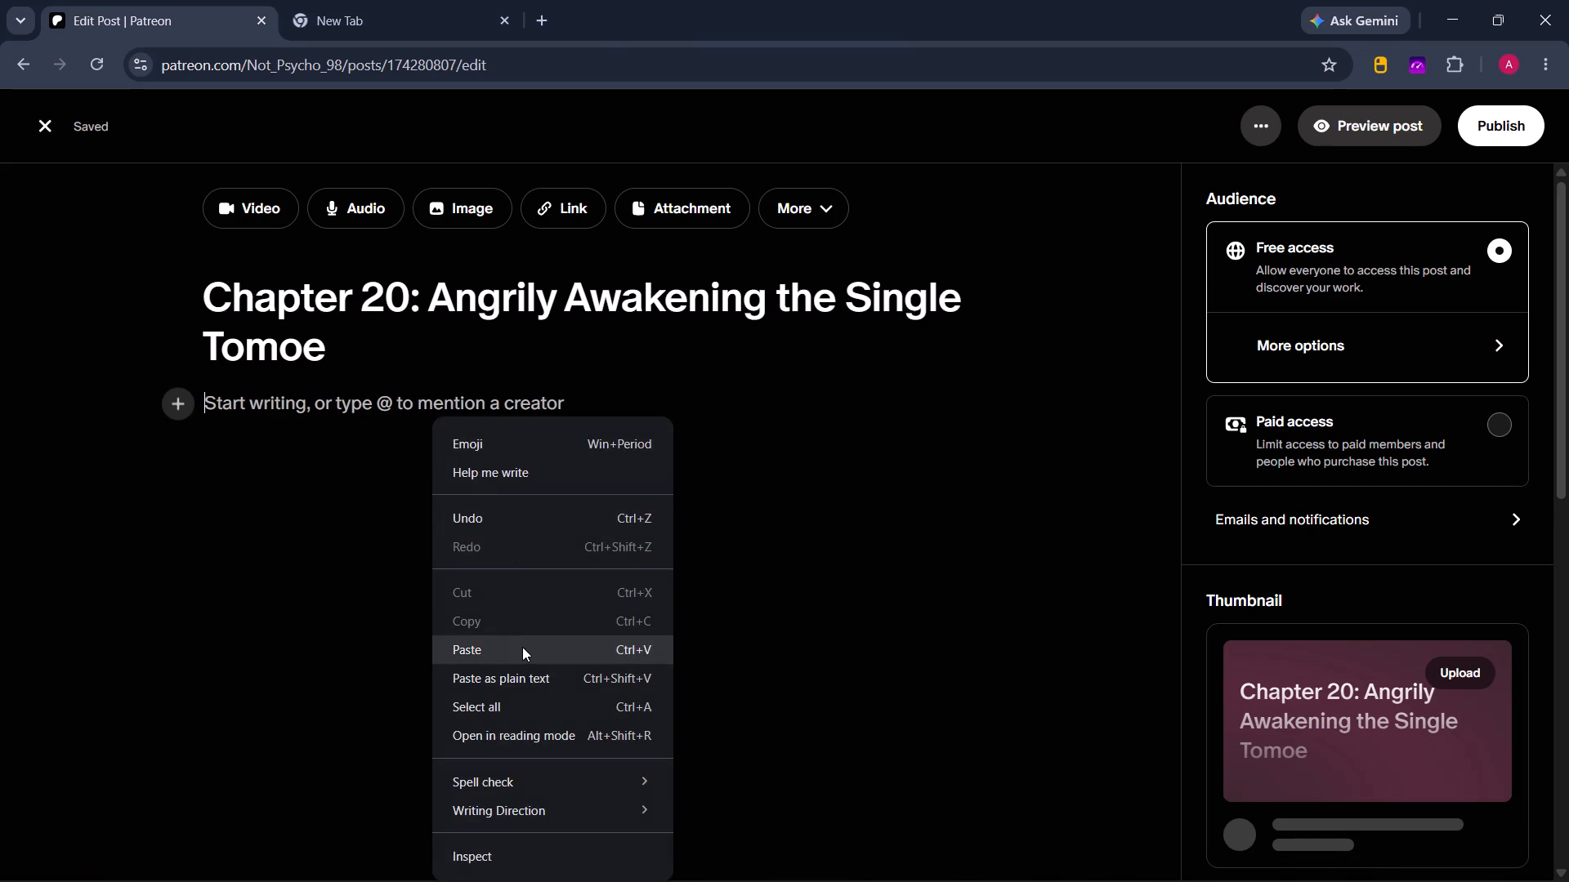
click(522, 647)
scroll(1010, 557, down, 8)
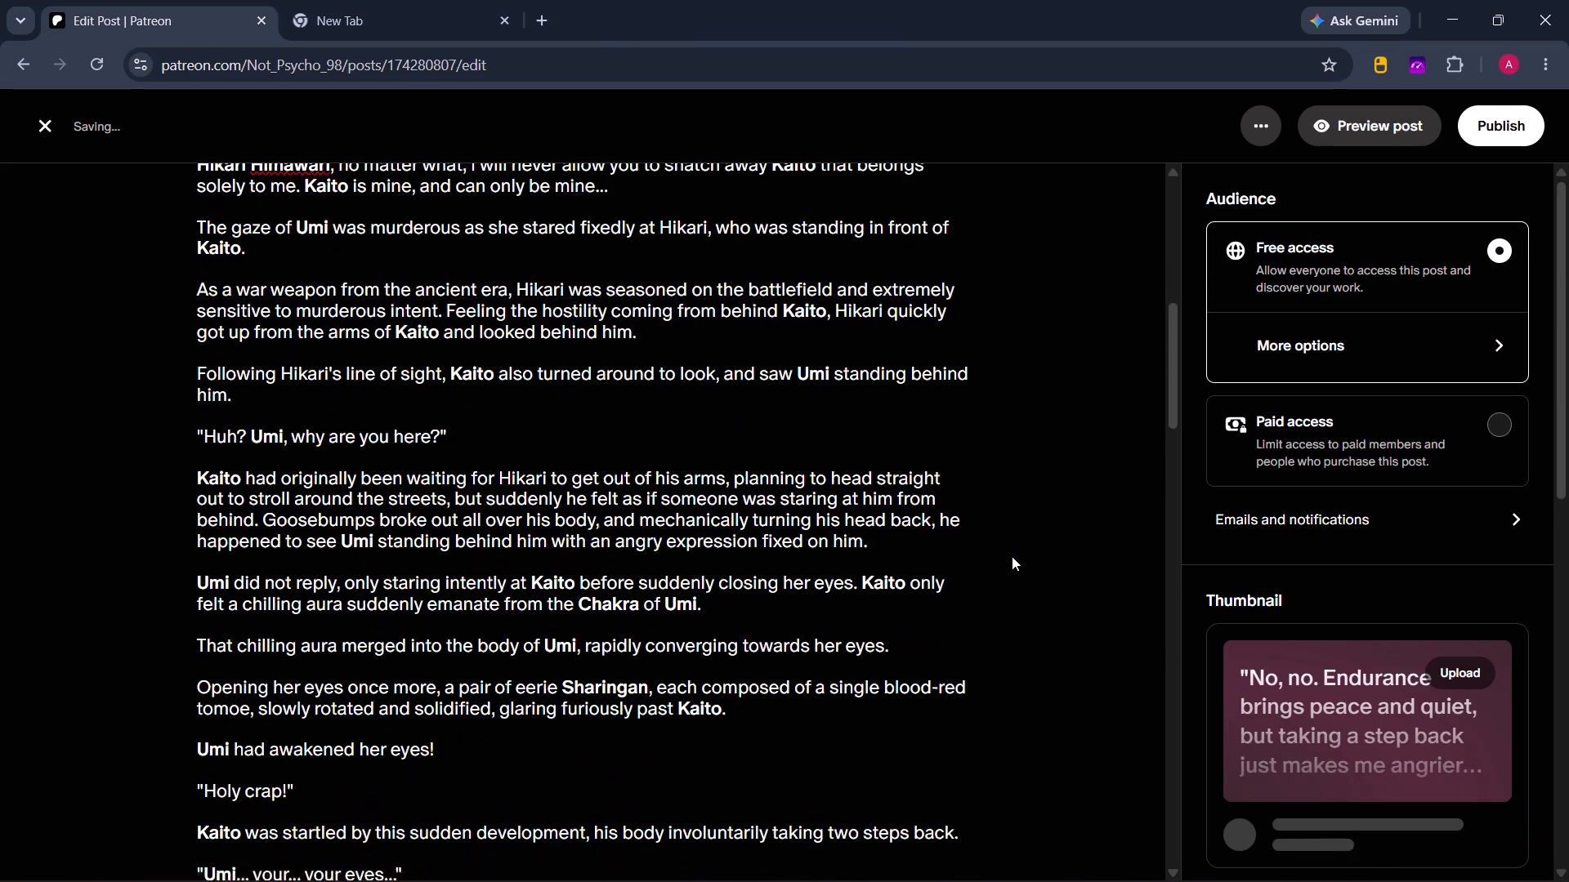
Set the Chapter 20 post's audience to free and paid members, then return to the main post settings.
scroll(1012, 556, down, 2)
scroll(1012, 555, up, 3)
scroll(998, 555, down, 8)
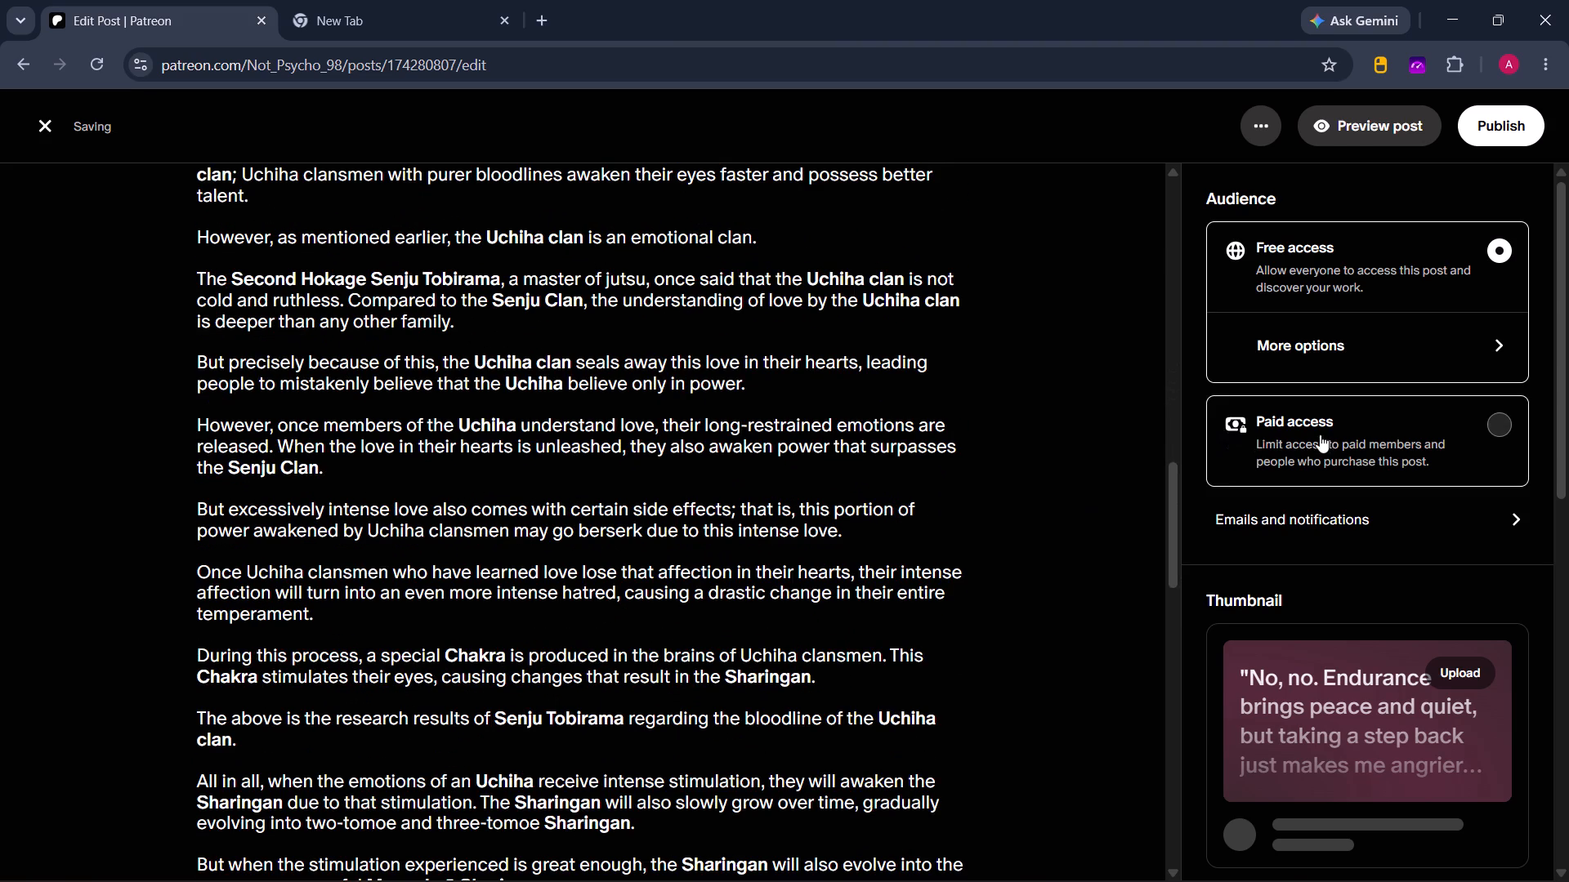
click(1319, 336)
click(1273, 367)
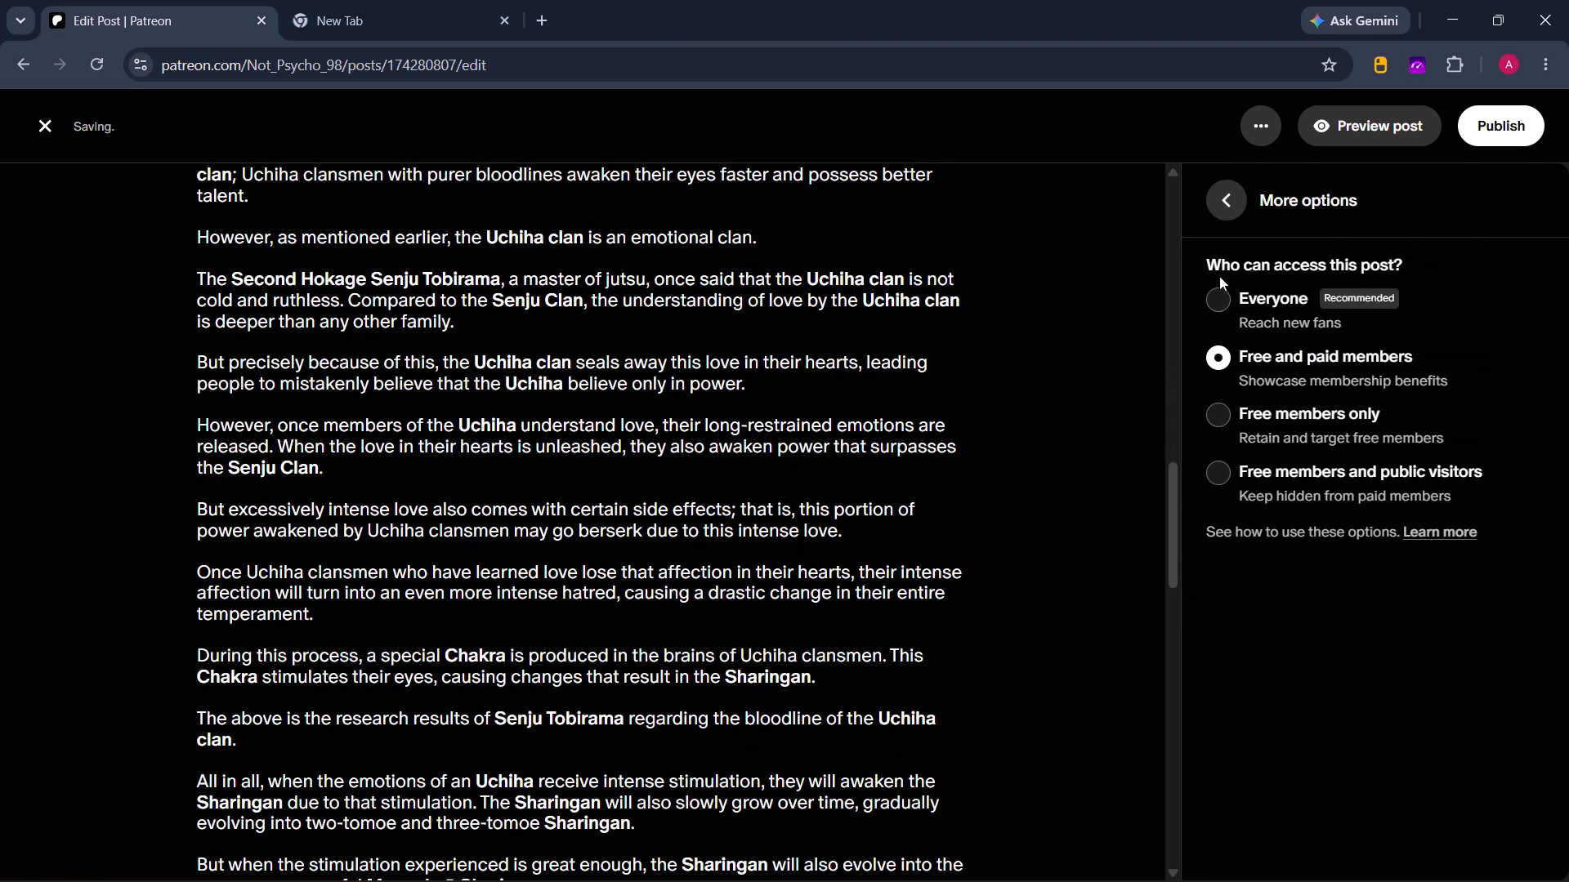
click(1240, 216)
click(1228, 203)
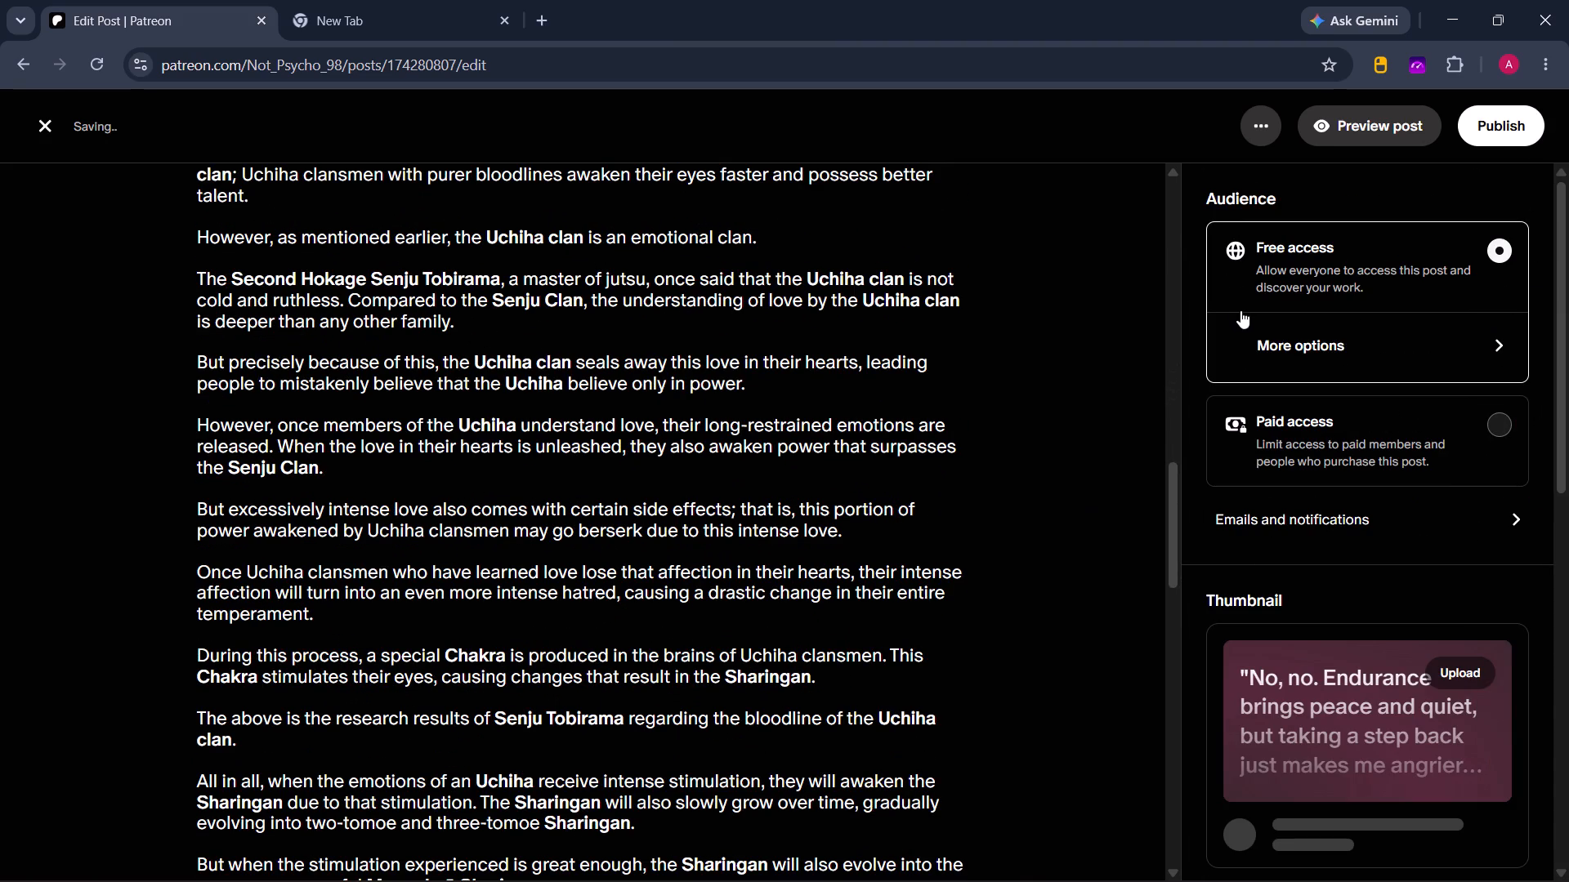
Turn on a publish date for the Chapter 20 post and add it to the NHYWPMATH collection.
scroll(1322, 531, down, 6)
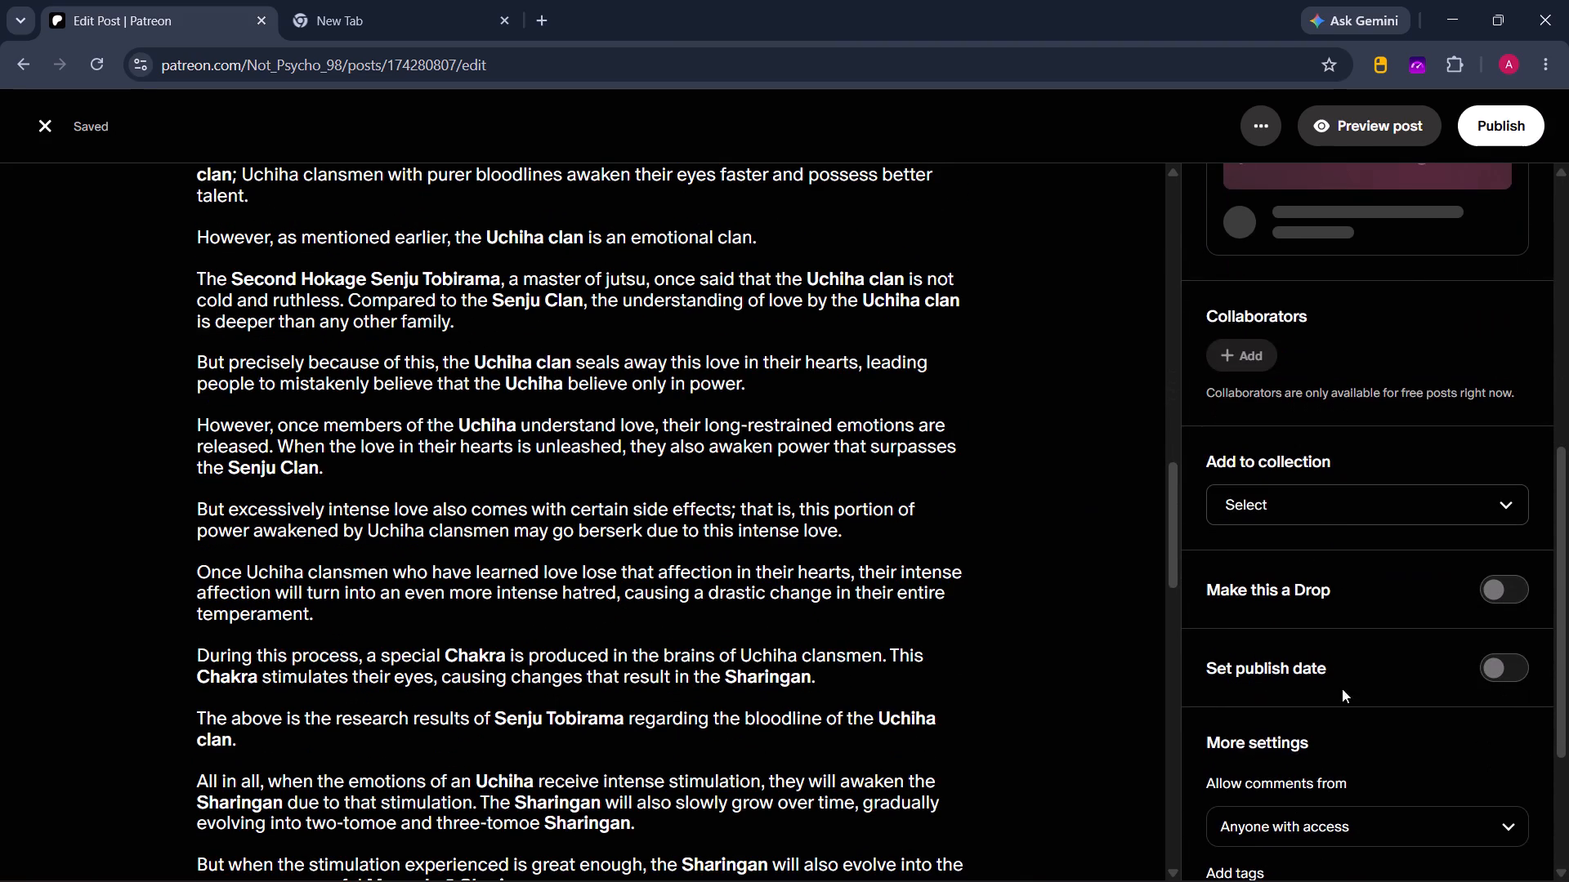
click(1502, 682)
click(1511, 673)
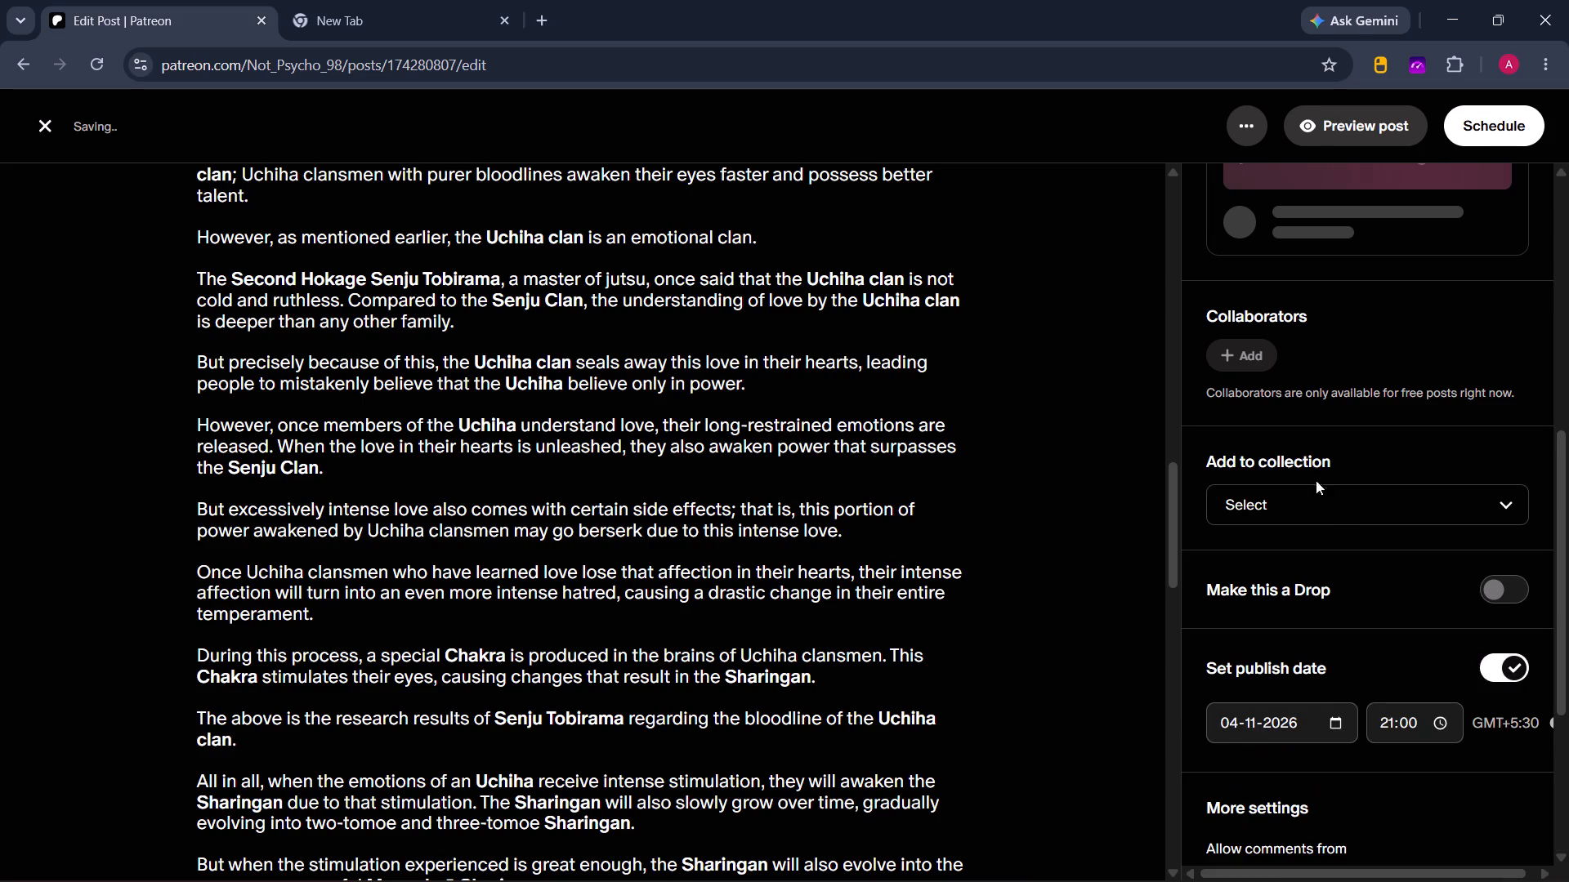
click(1292, 501)
click(1255, 549)
Schedule the Chapter 20 post for 7 November 2026 at 15:00 and dismiss the confirmation.
click(1269, 721)
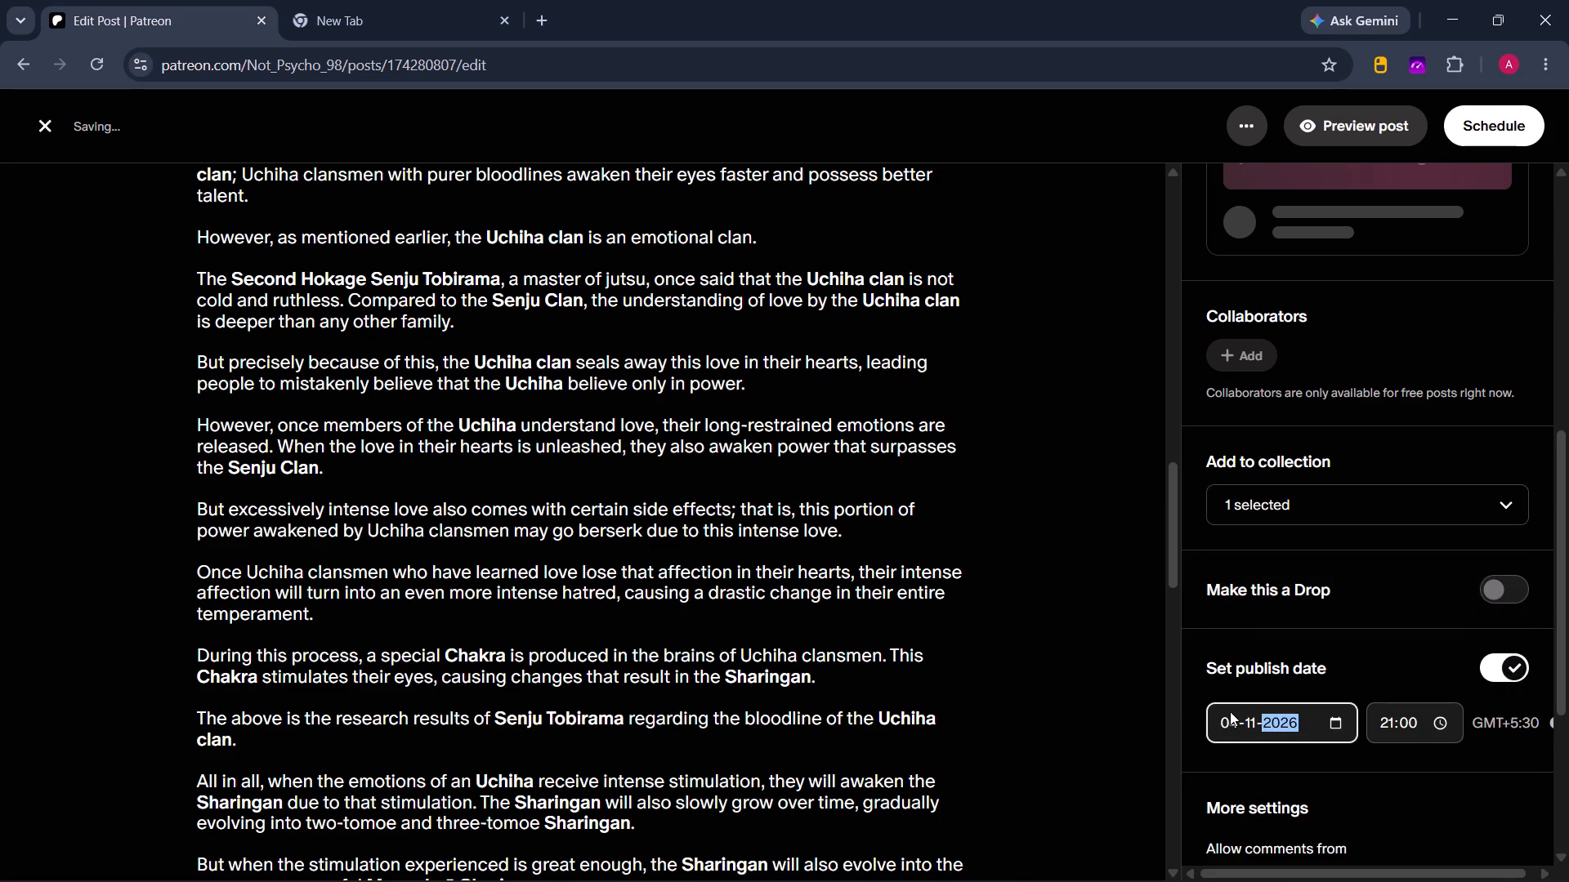
click(1232, 724)
key(7)
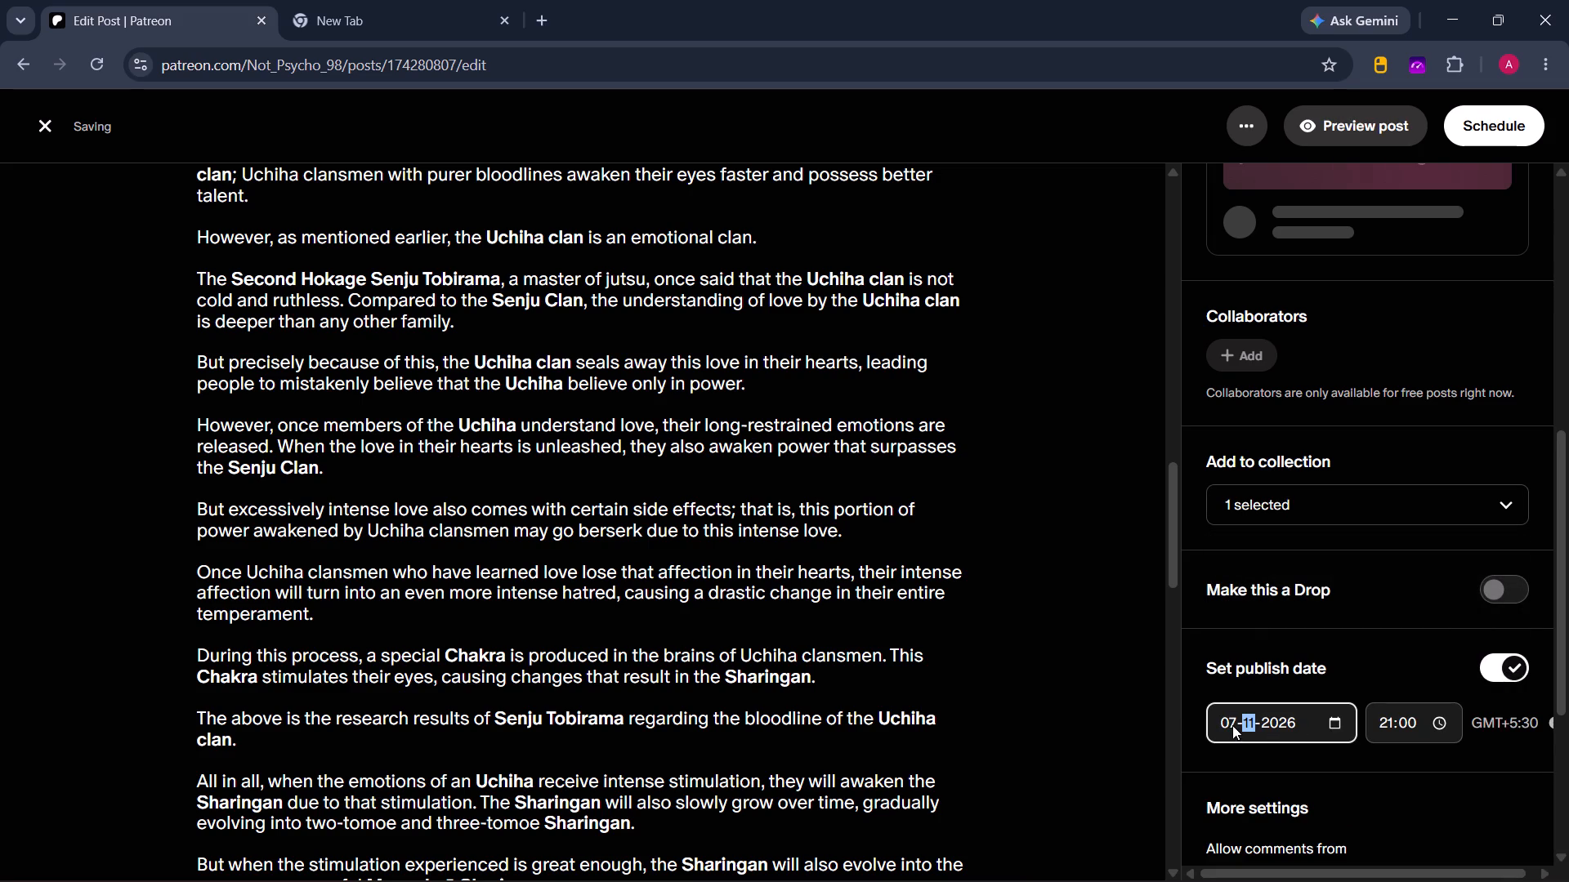
click(1391, 727)
text(15)
click(1506, 131)
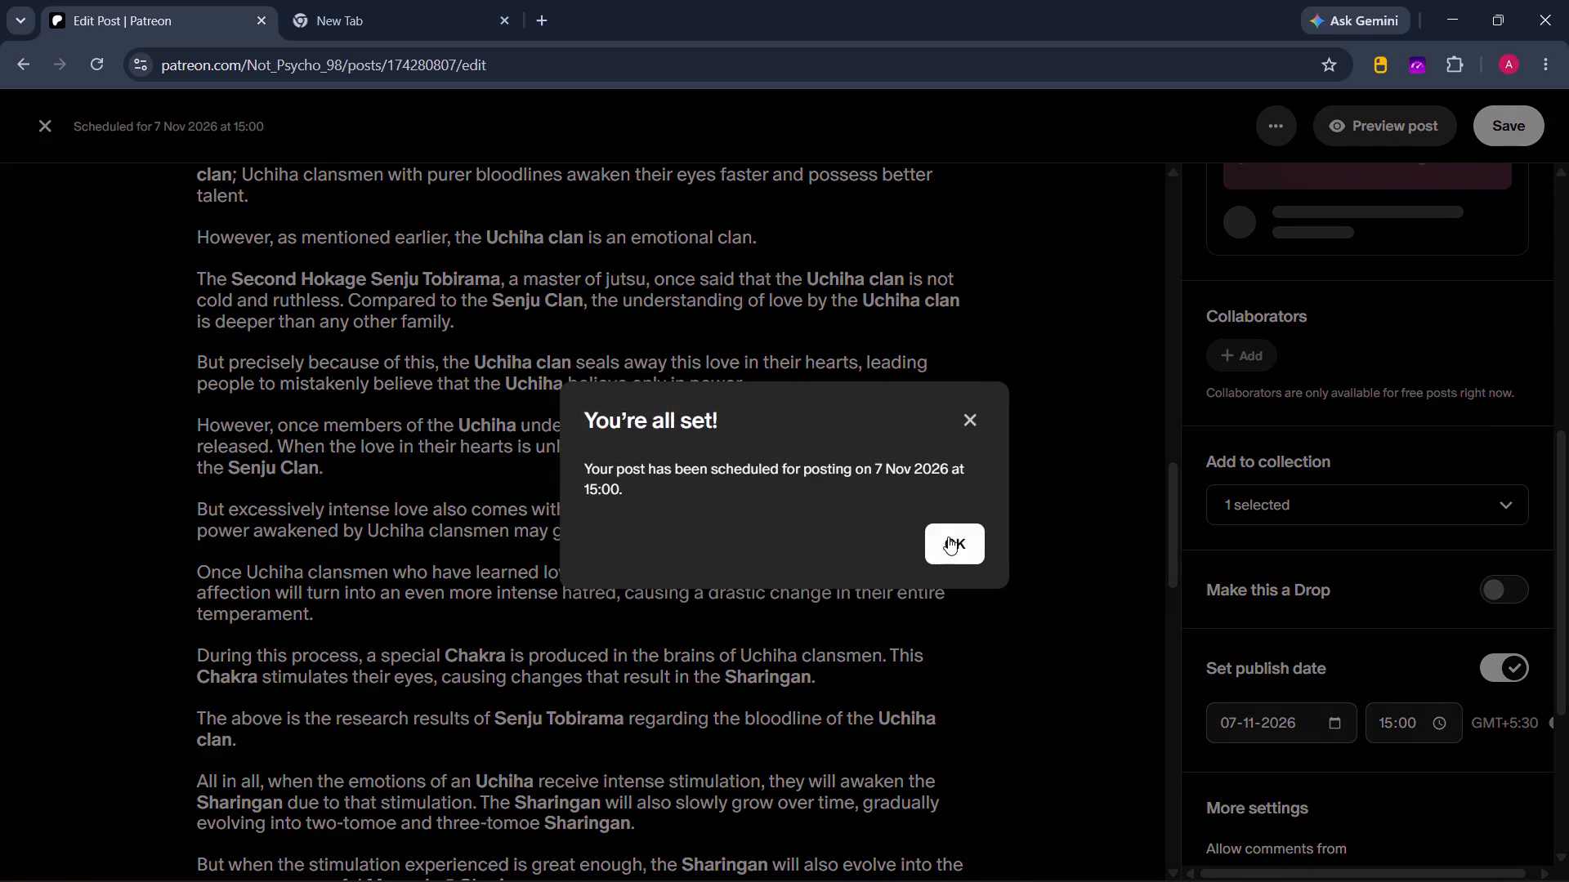
click(948, 537)
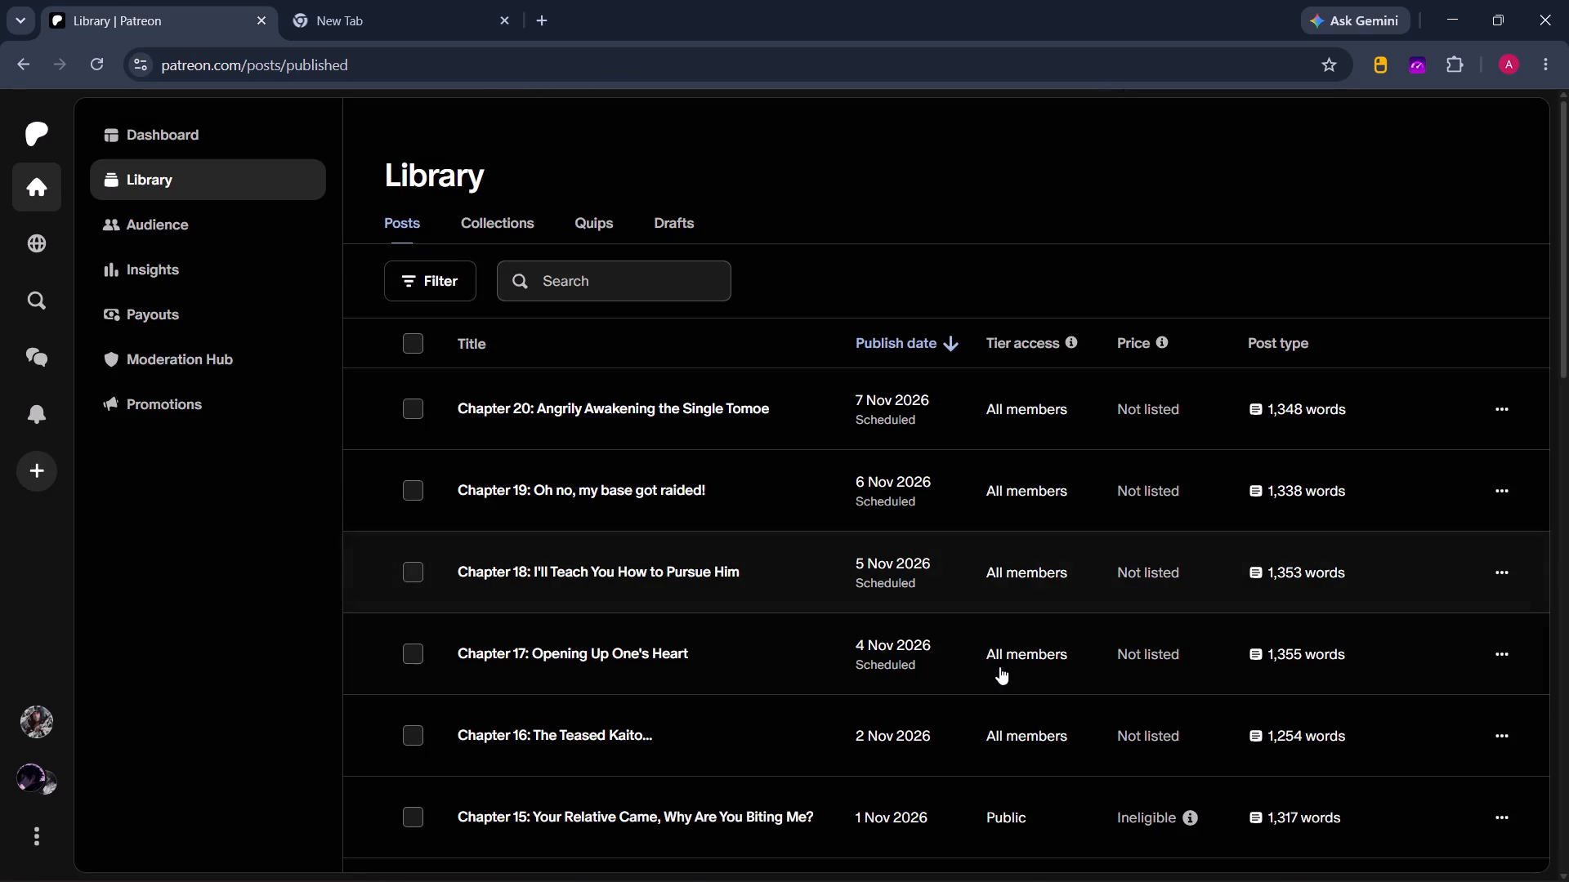
Close the Chapter 20 Word document and open Chapter 21 from the Naruto hakari folder in File Explorer.
click(1150, 869)
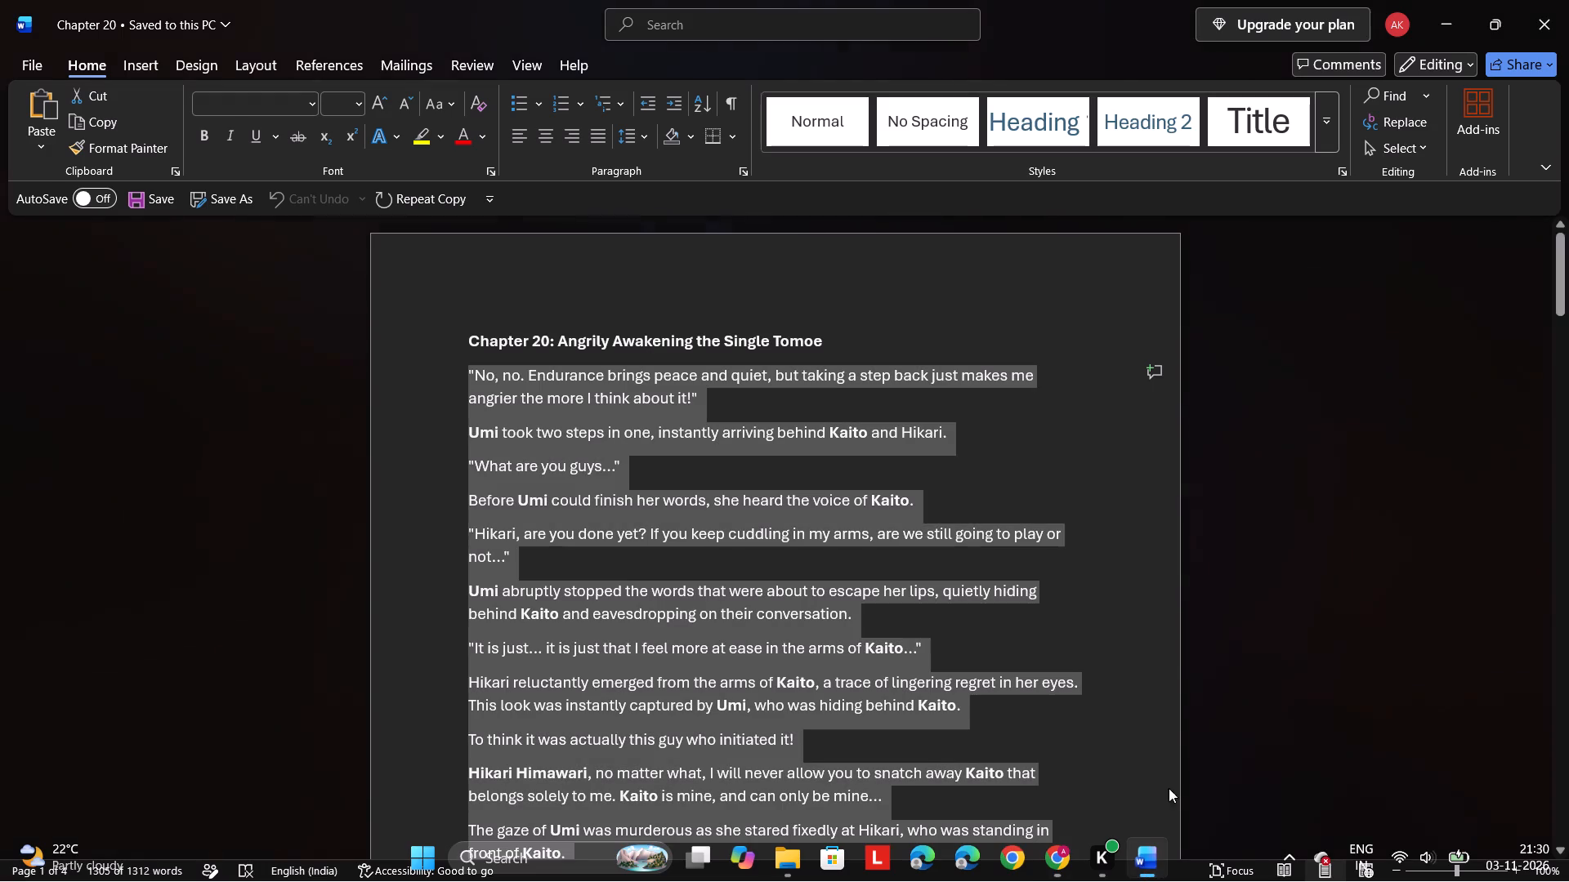
click(1568, 0)
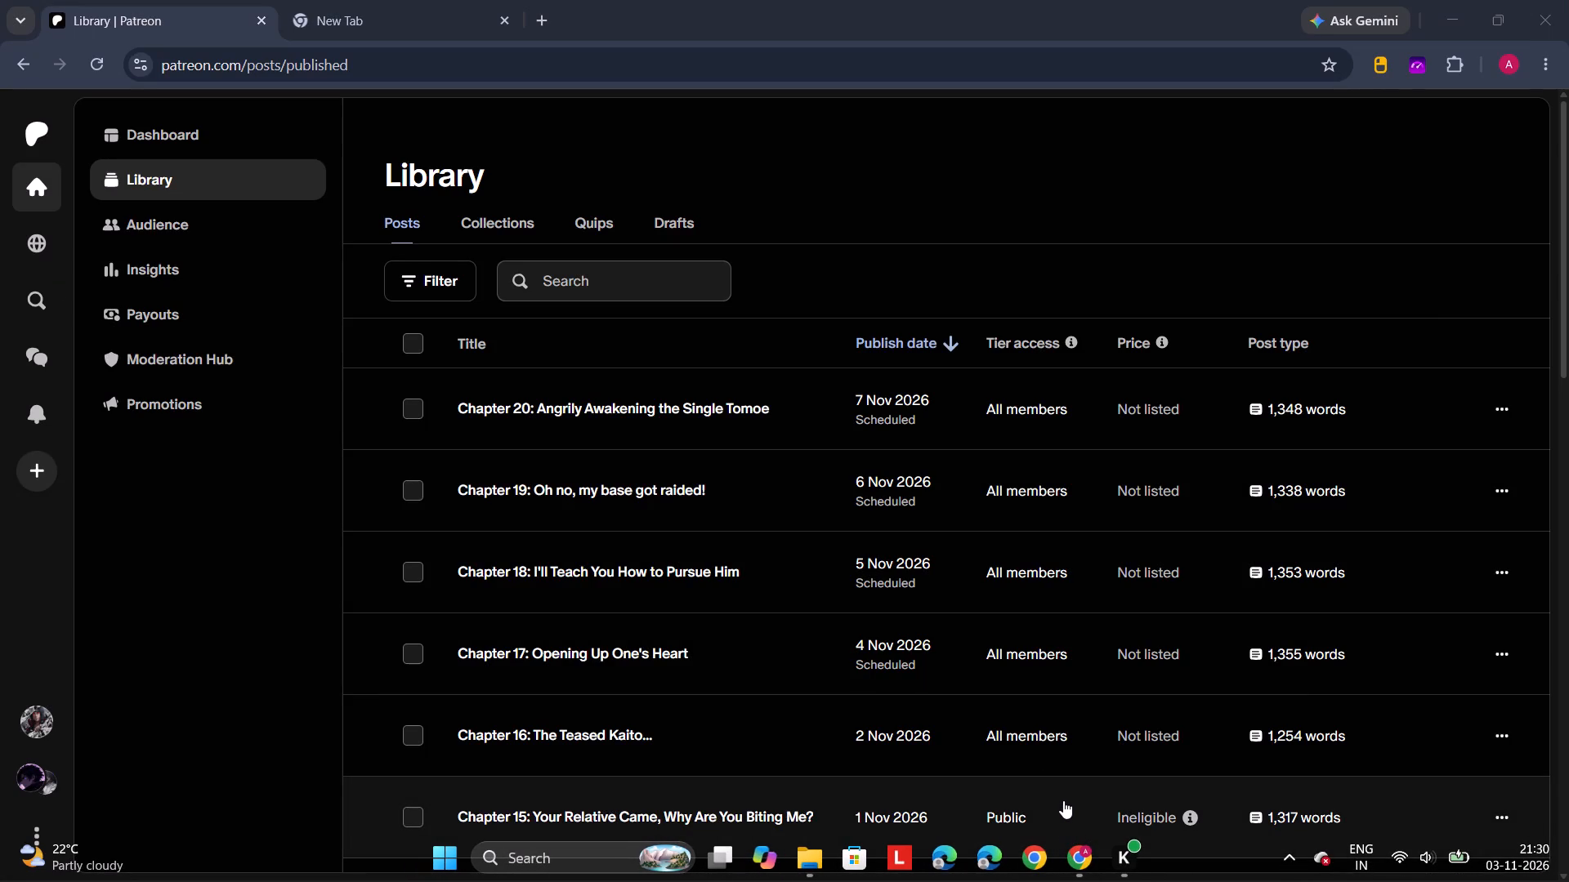
click(814, 844)
double_click(254, 772)
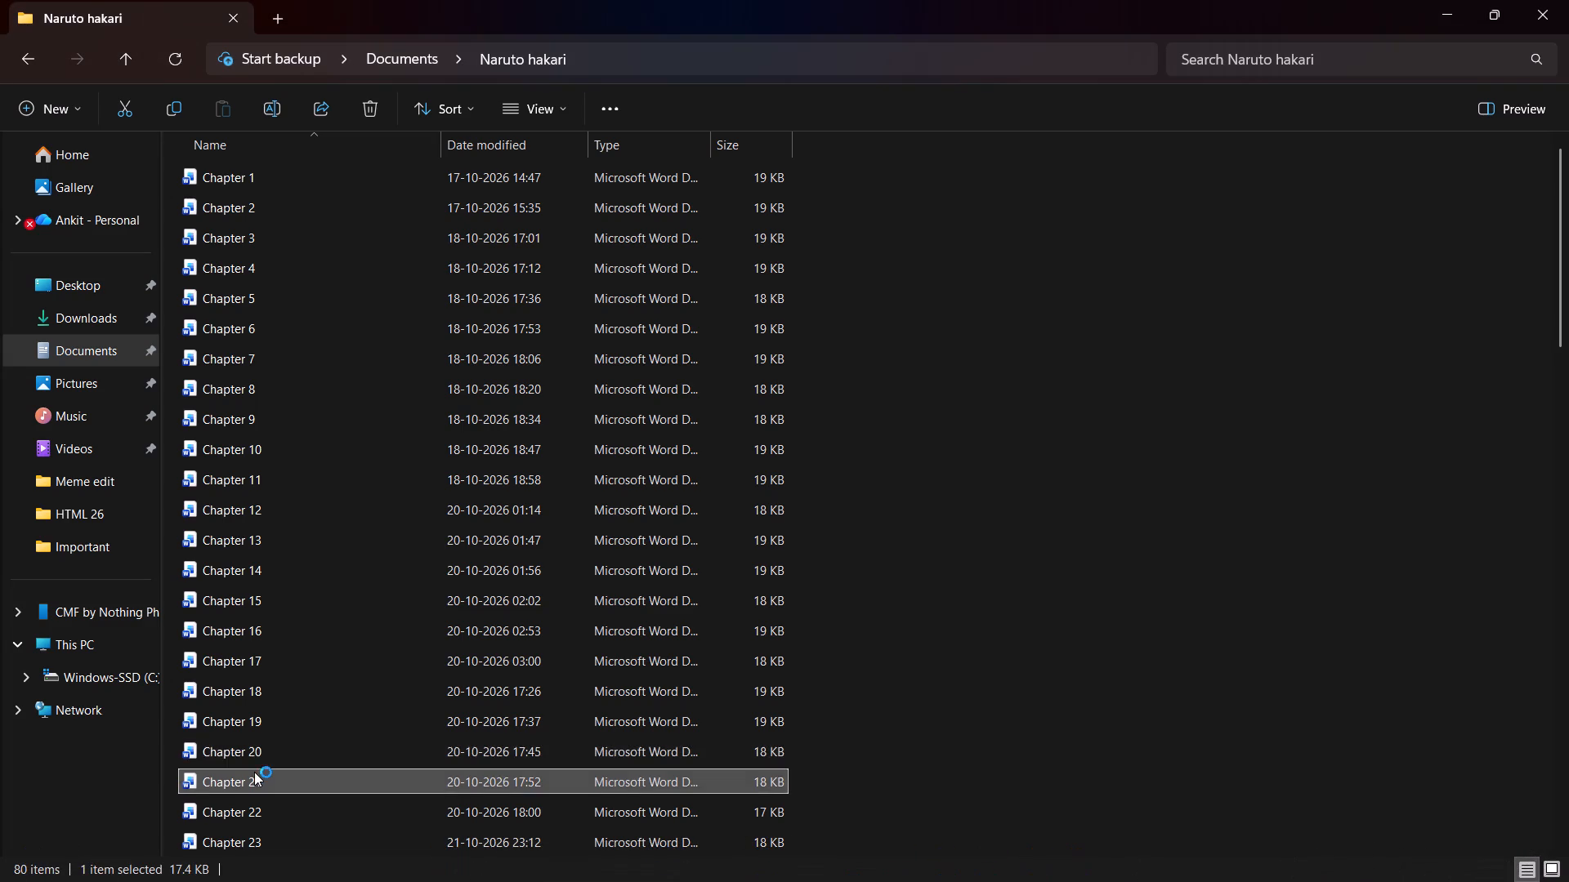
Copy the Chapter 21 document's heading, "Chapter 21: What on earth was I thinking just now!", and start a new Patreon post for it.
drag(851, 341, 522, 342)
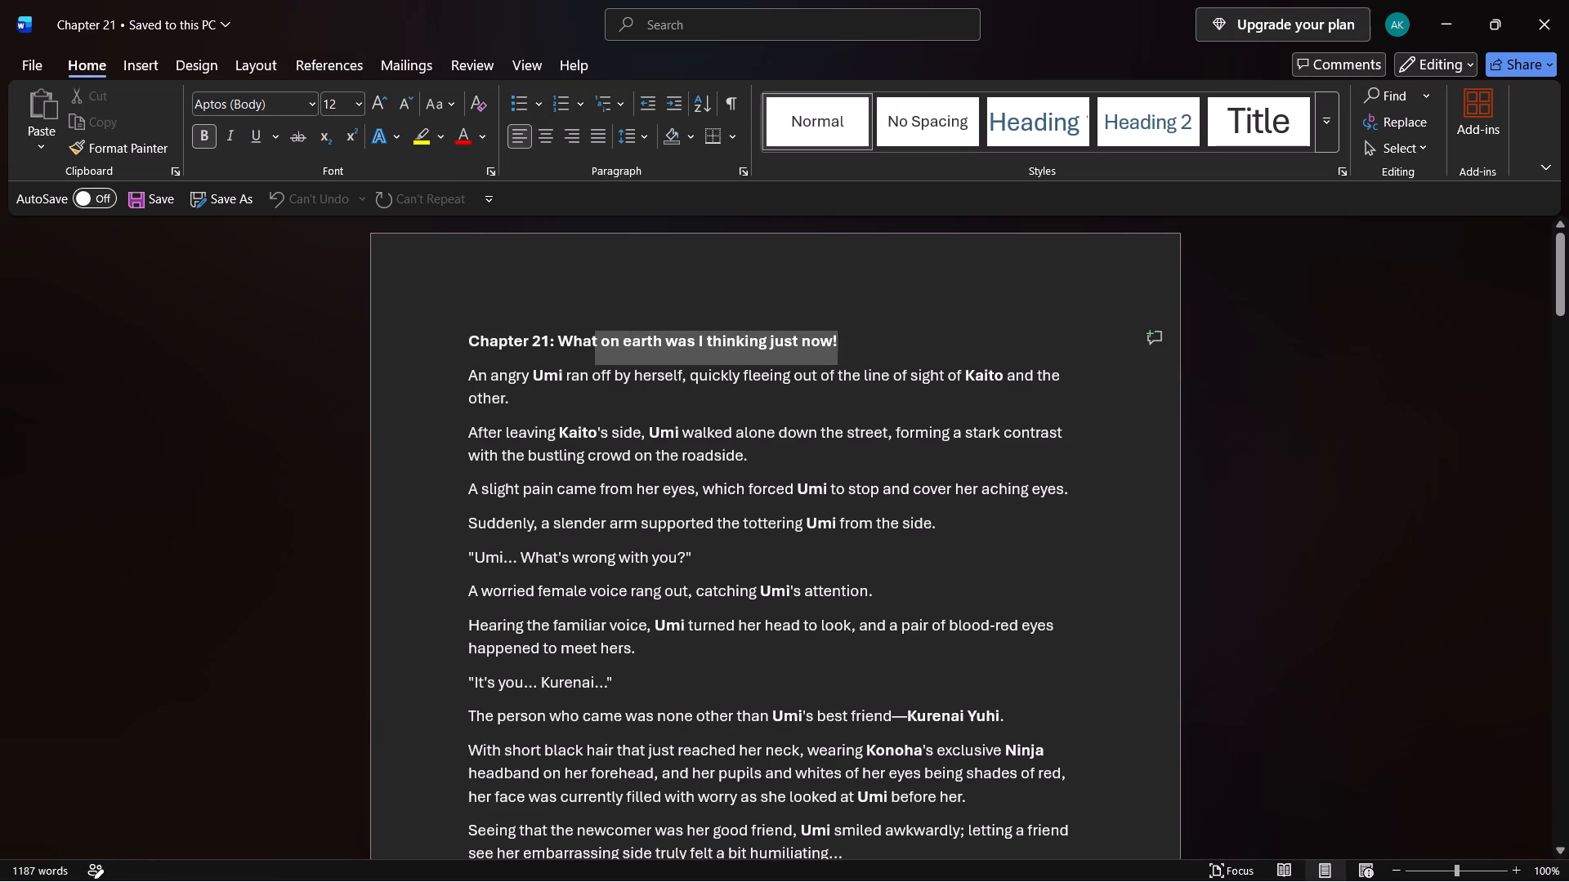
drag(522, 342, 490, 343)
right_click(510, 340)
click(547, 419)
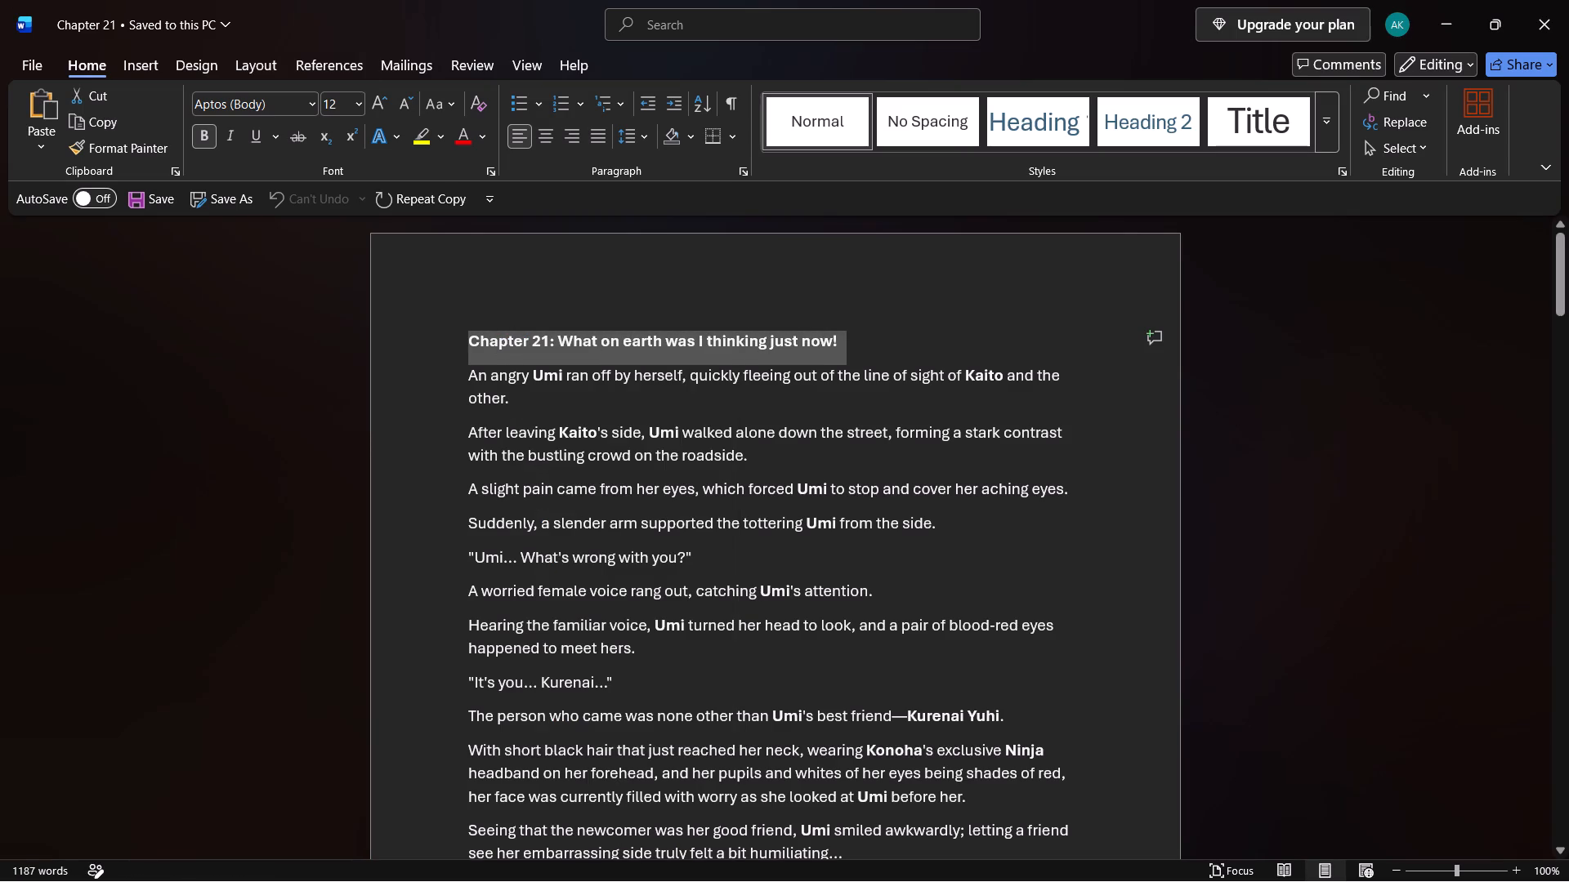
click(1053, 866)
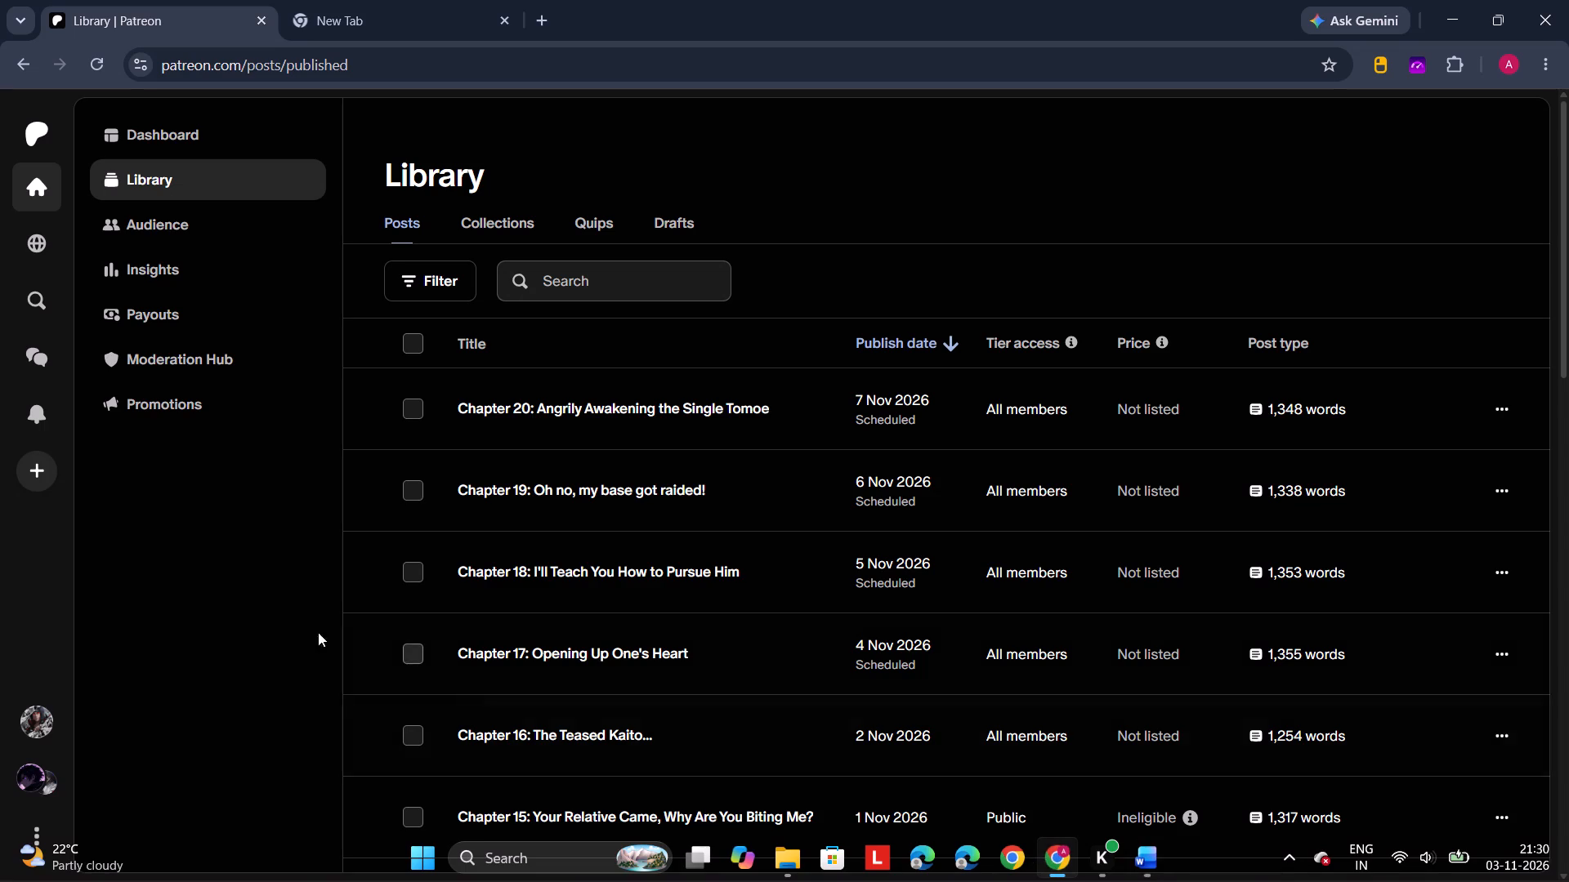
click(31, 479)
click(99, 558)
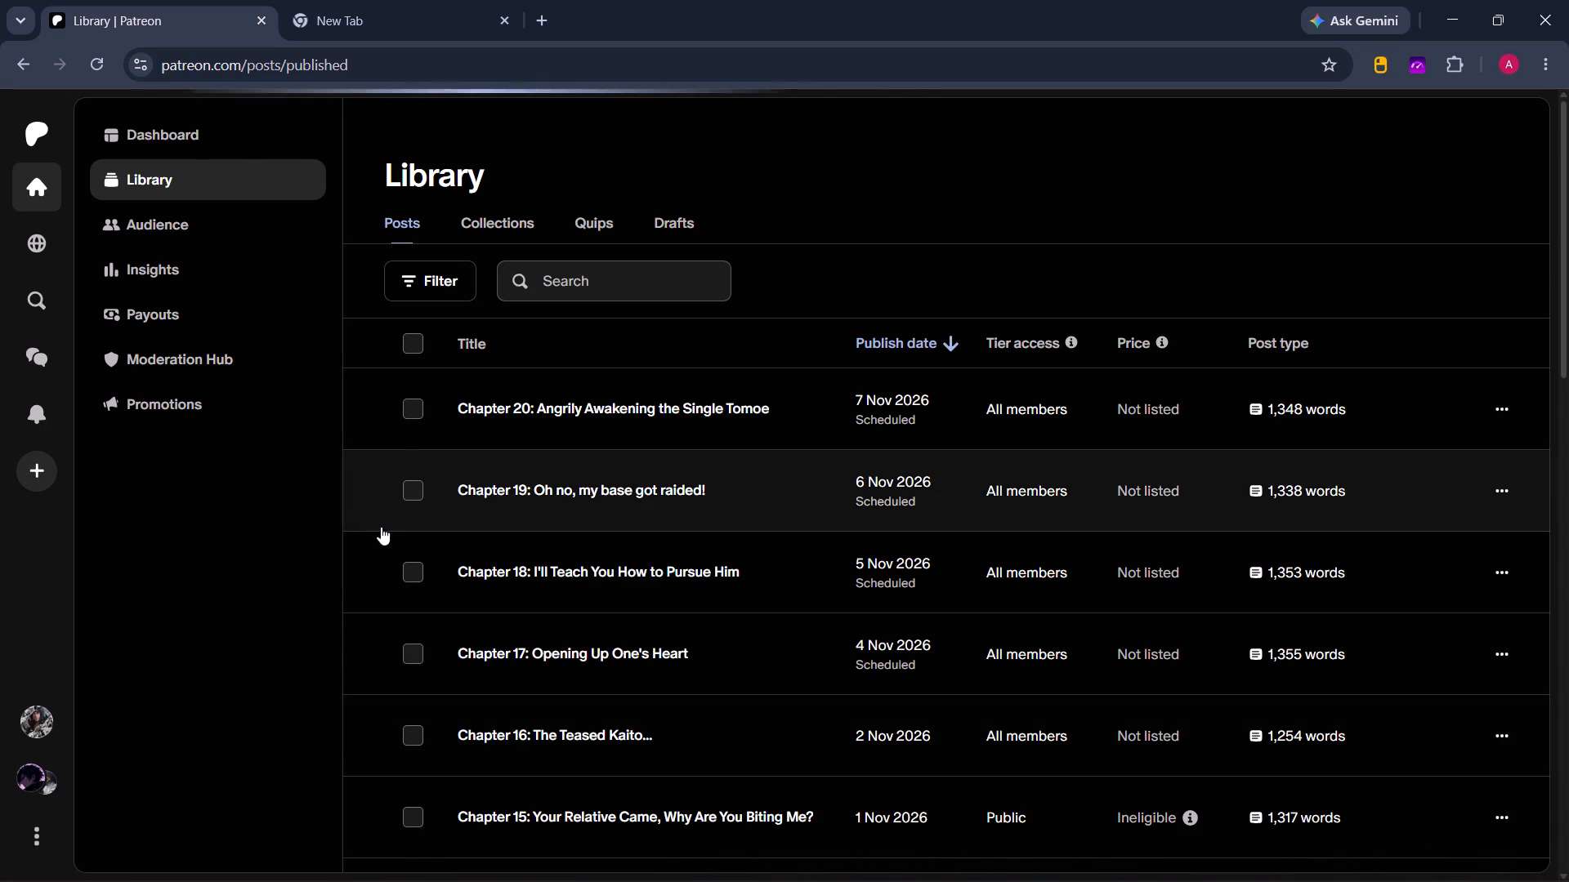
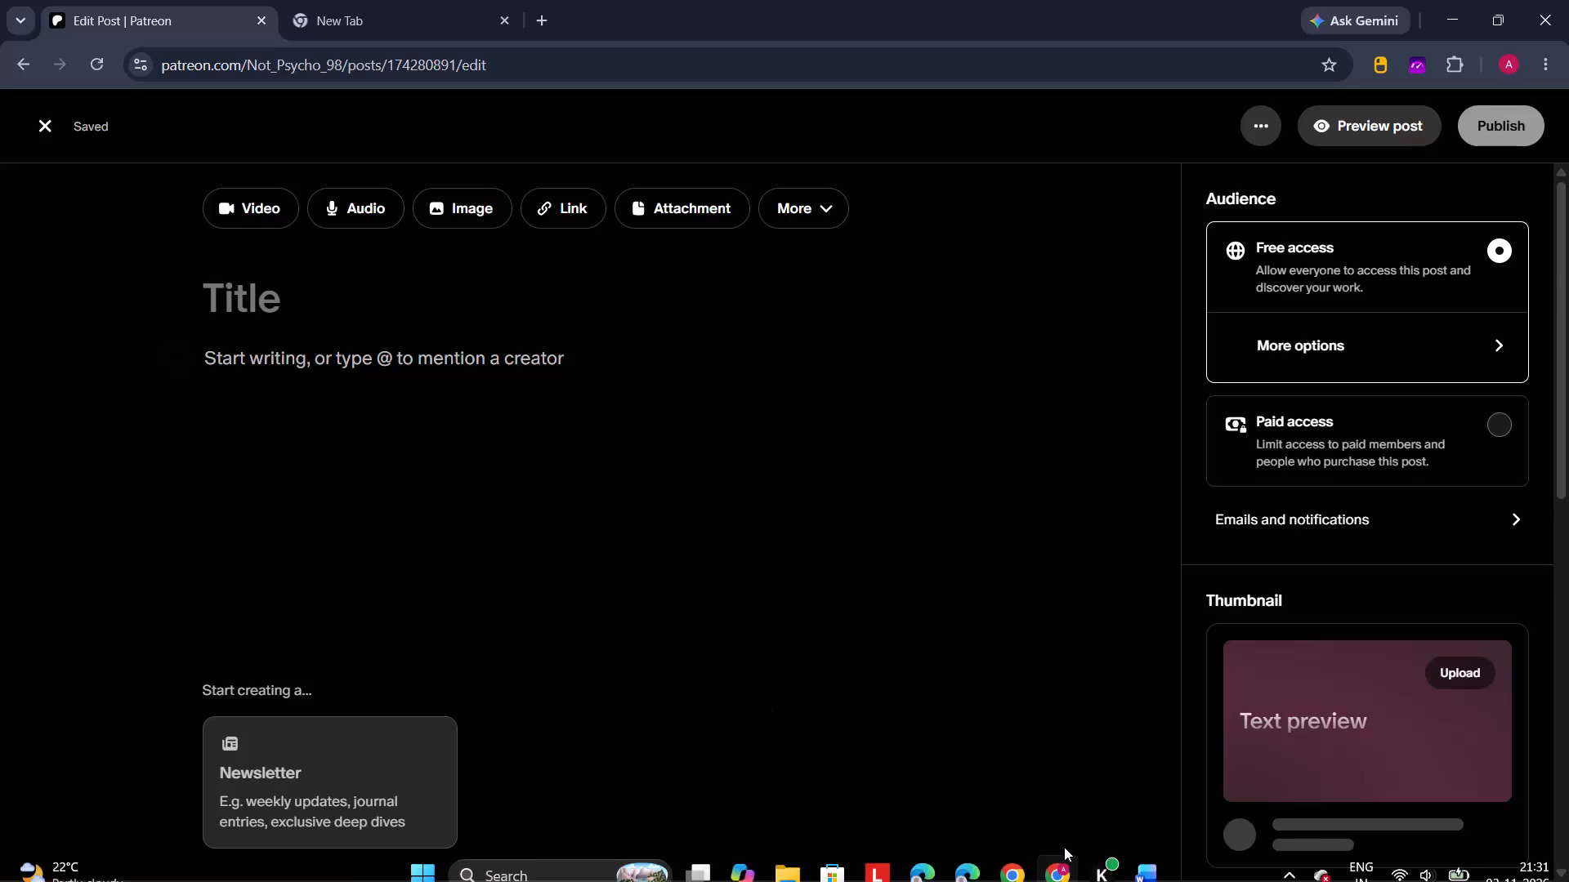
Paste the copied heading "Chapter 21: What on earth was I thinking just now!" as the new post's title.
right_click(288, 304)
click(337, 538)
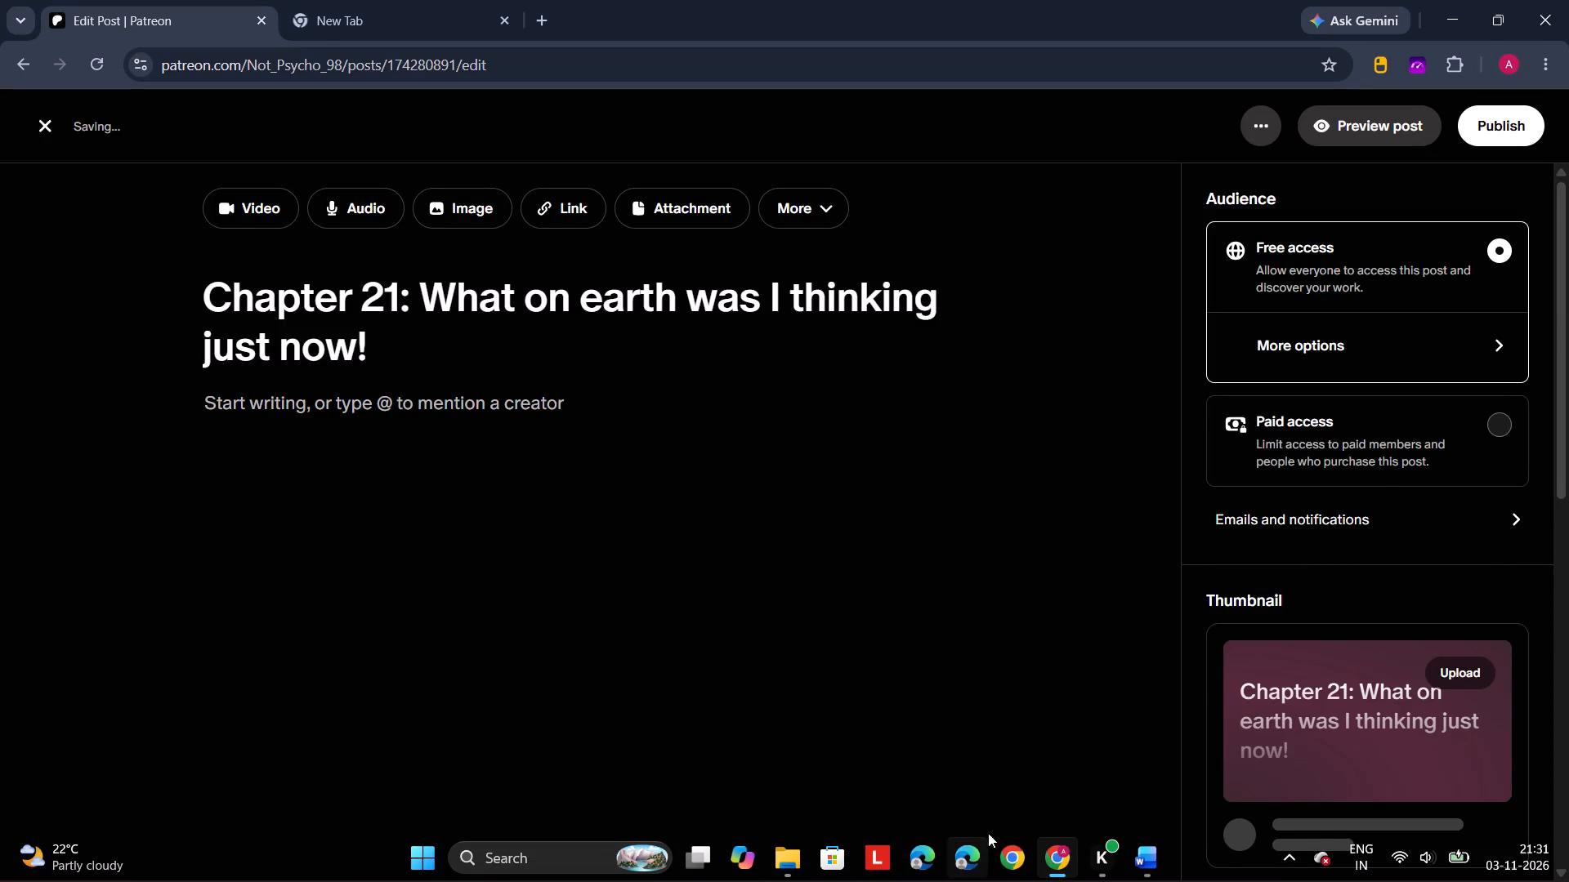
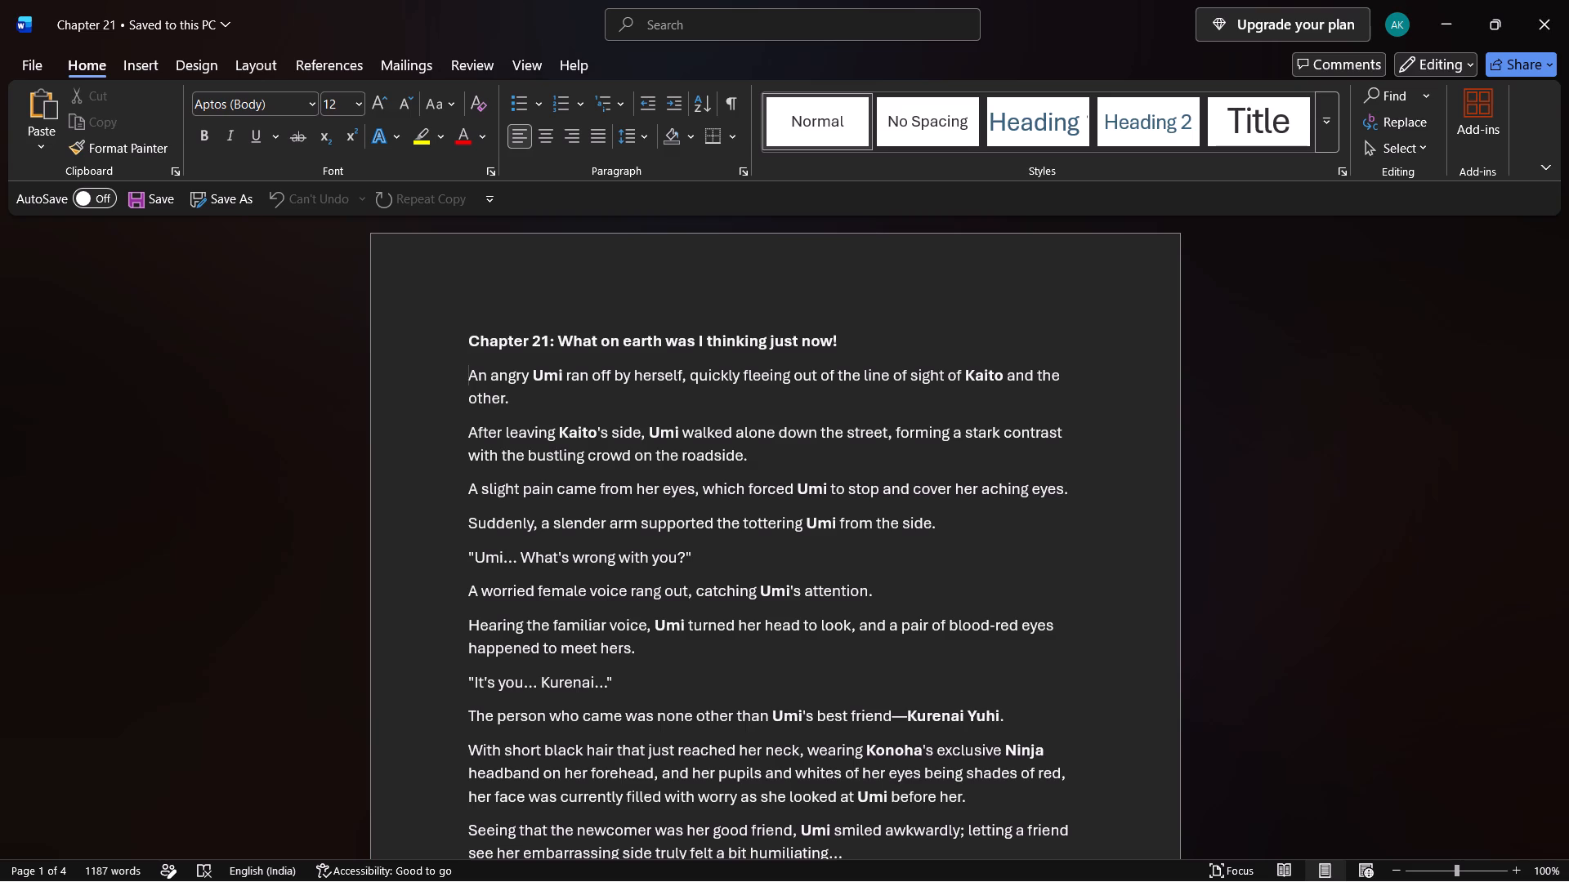
Copy the whole Chapter 21 body text below the heading, from "An angry Umi ran off" to the last line.
drag(1568, 308, 1568, 667)
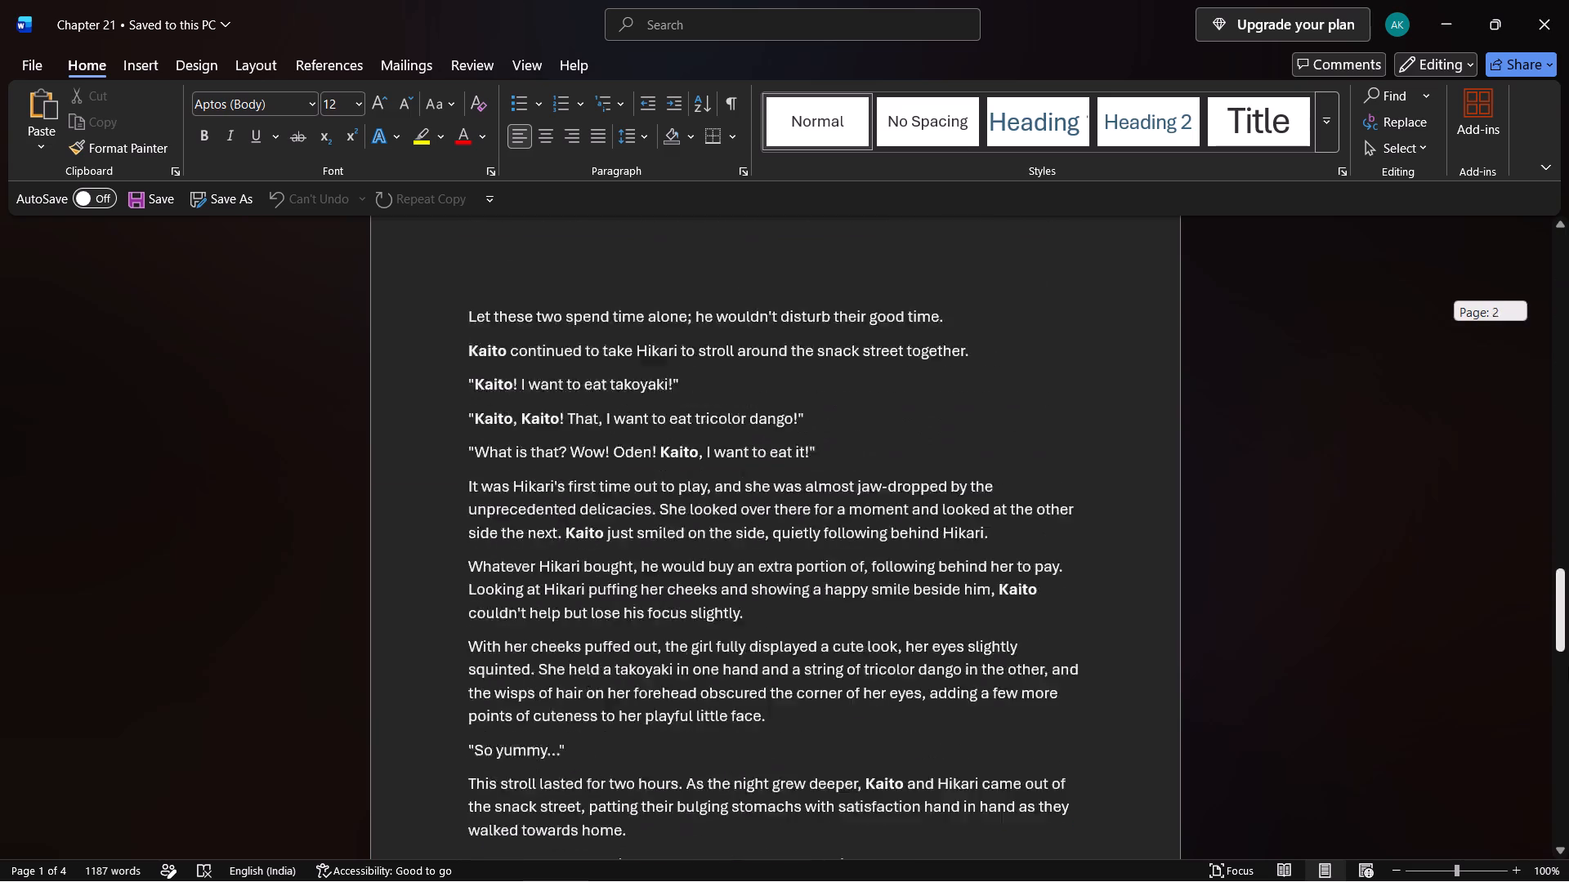
drag(1568, 667, 1568, 881)
drag(1568, 881, 1561, 823)
drag(1561, 808, 1567, 759)
drag(1567, 803, 1566, 689)
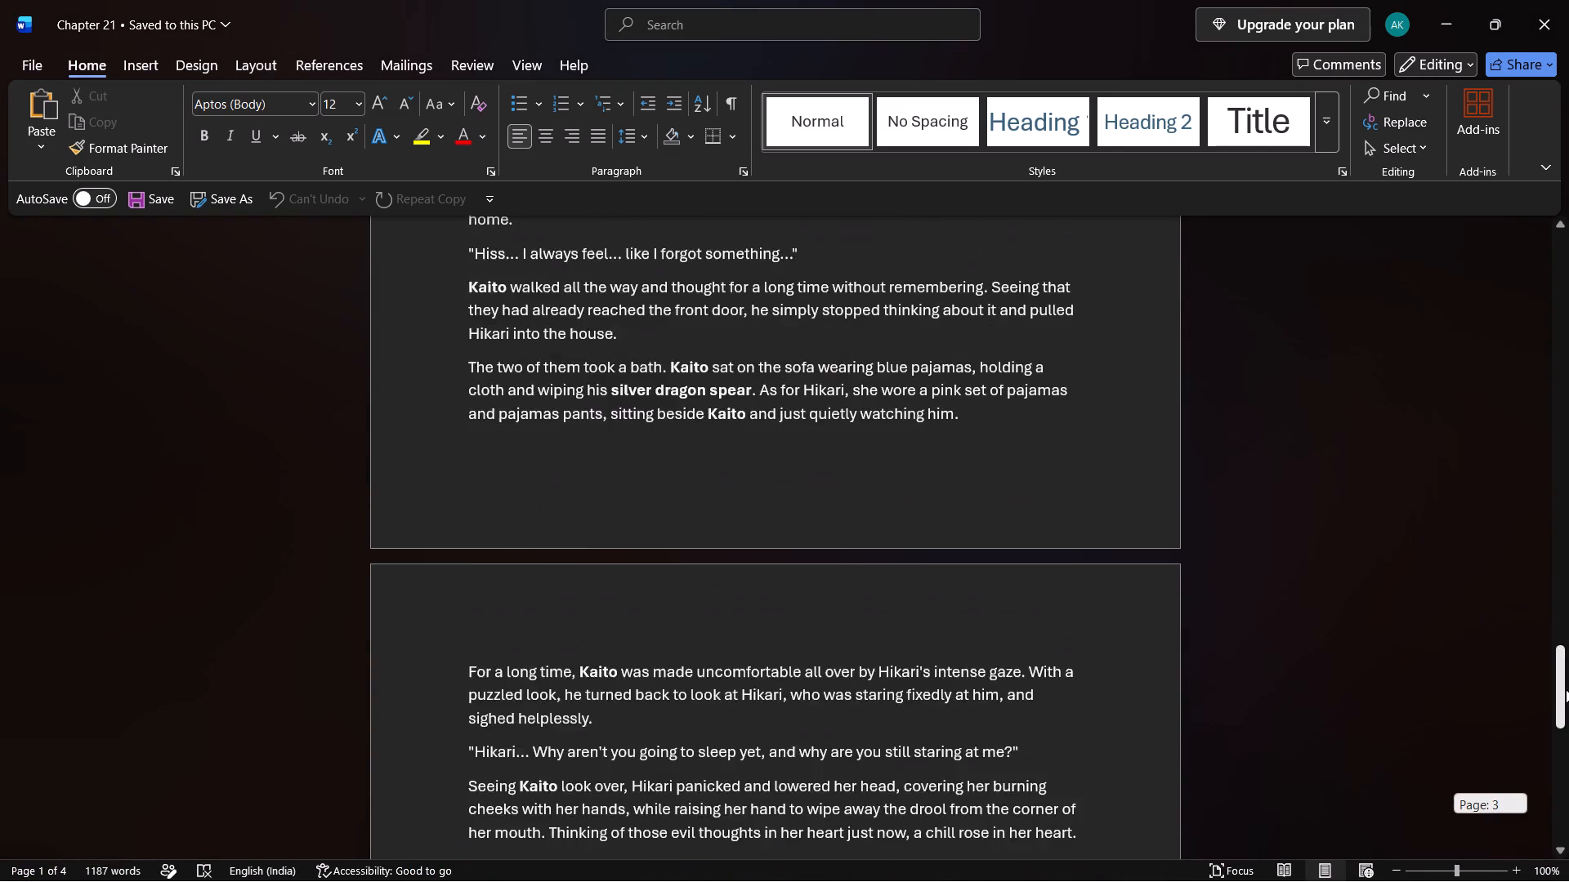
drag(1566, 689, 1567, 724)
drag(760, 598, 399, 163)
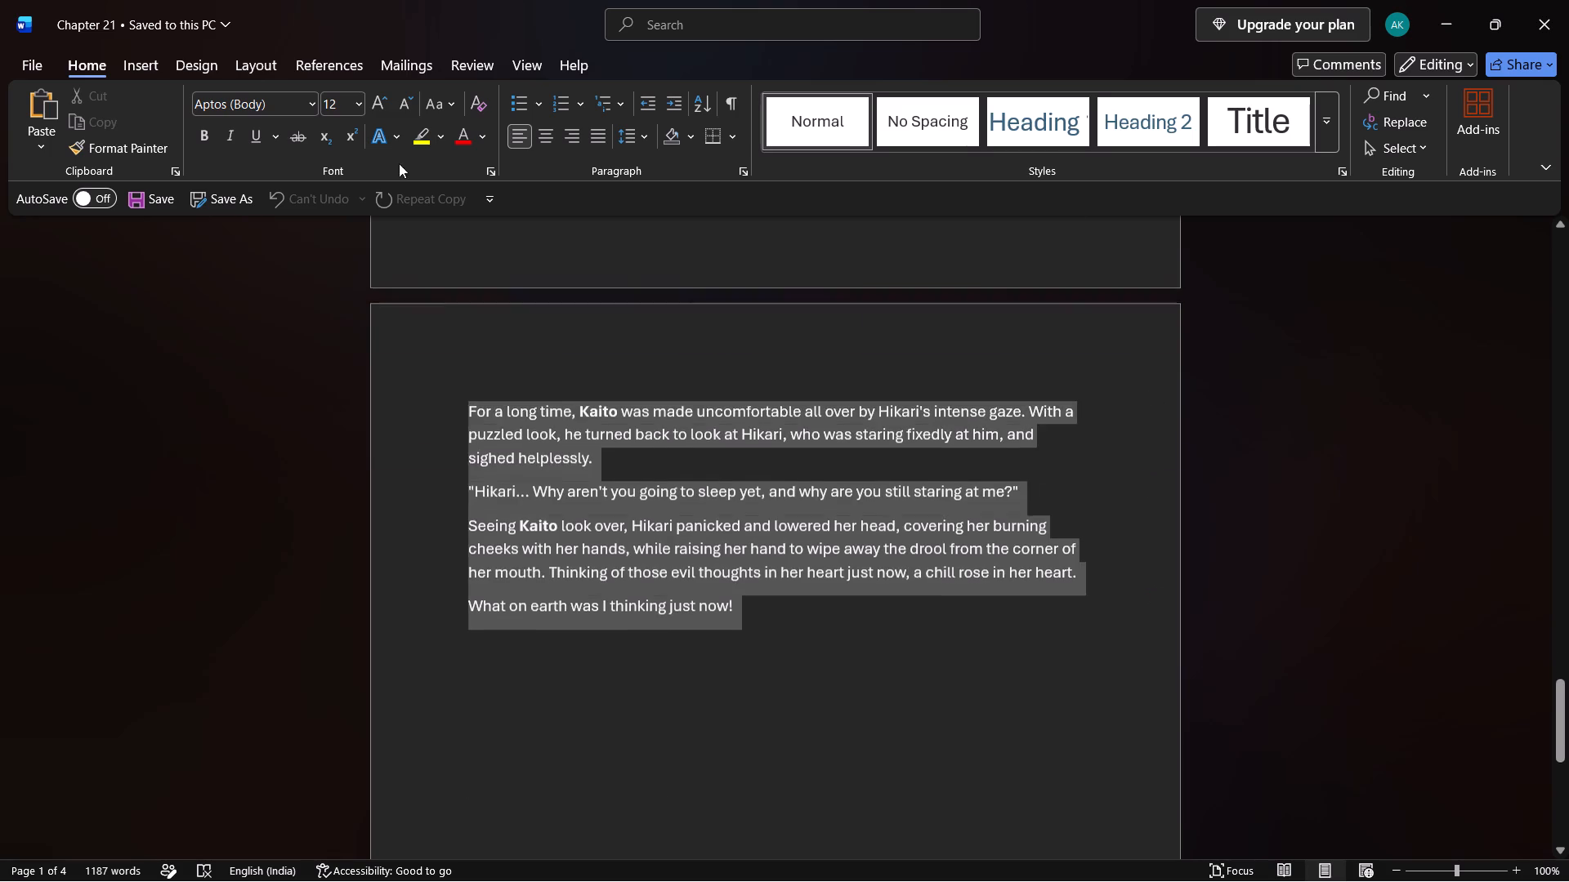
drag(399, 163, 458, 329)
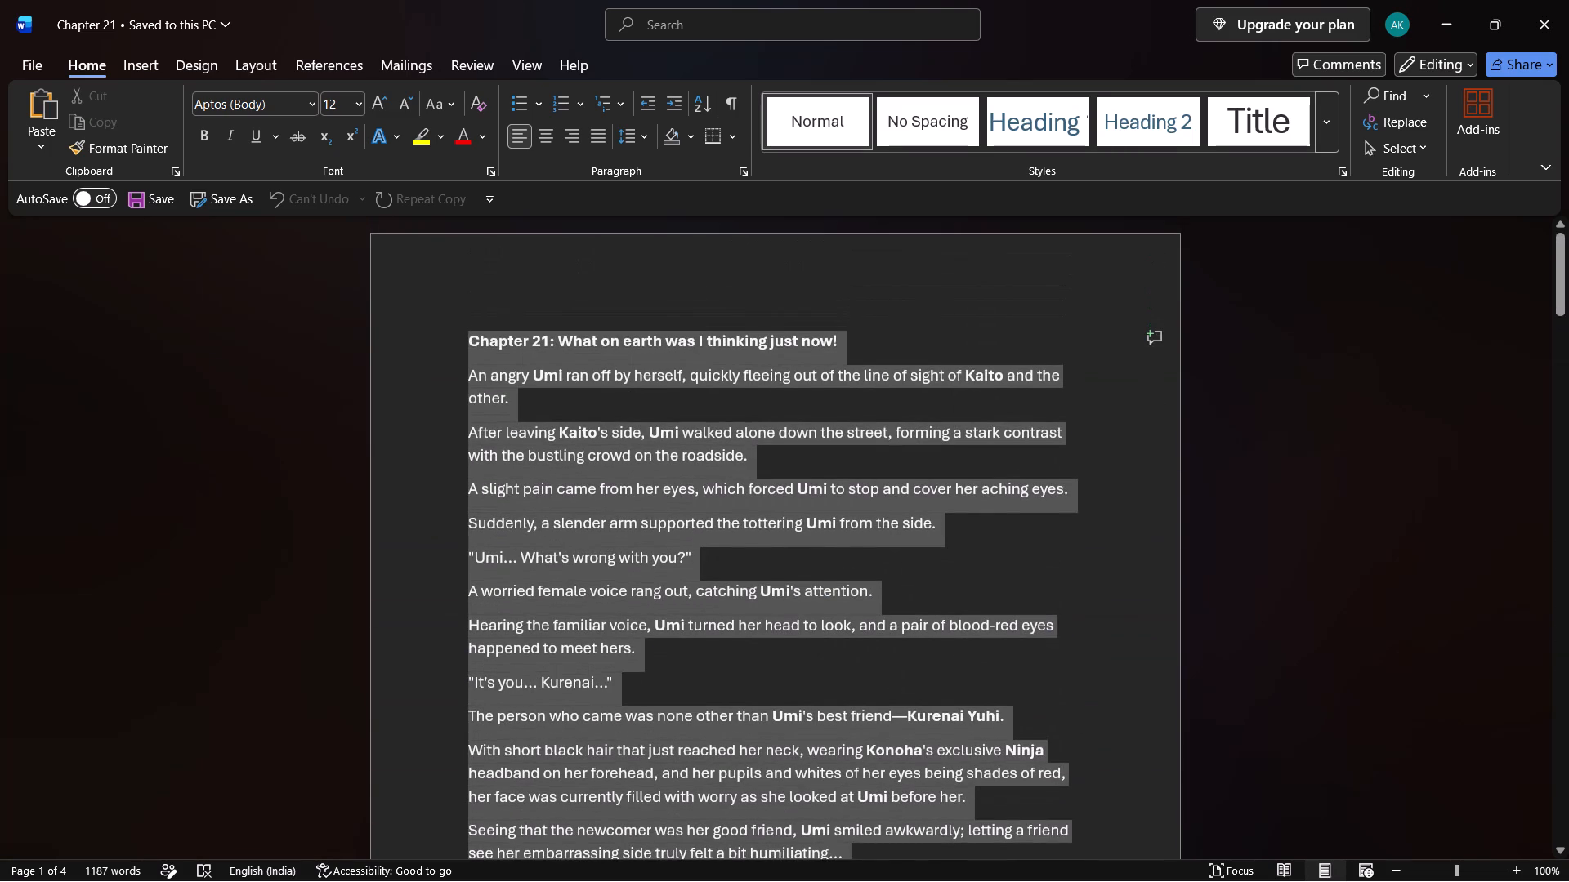
drag(458, 329, 470, 377)
right_click(476, 377)
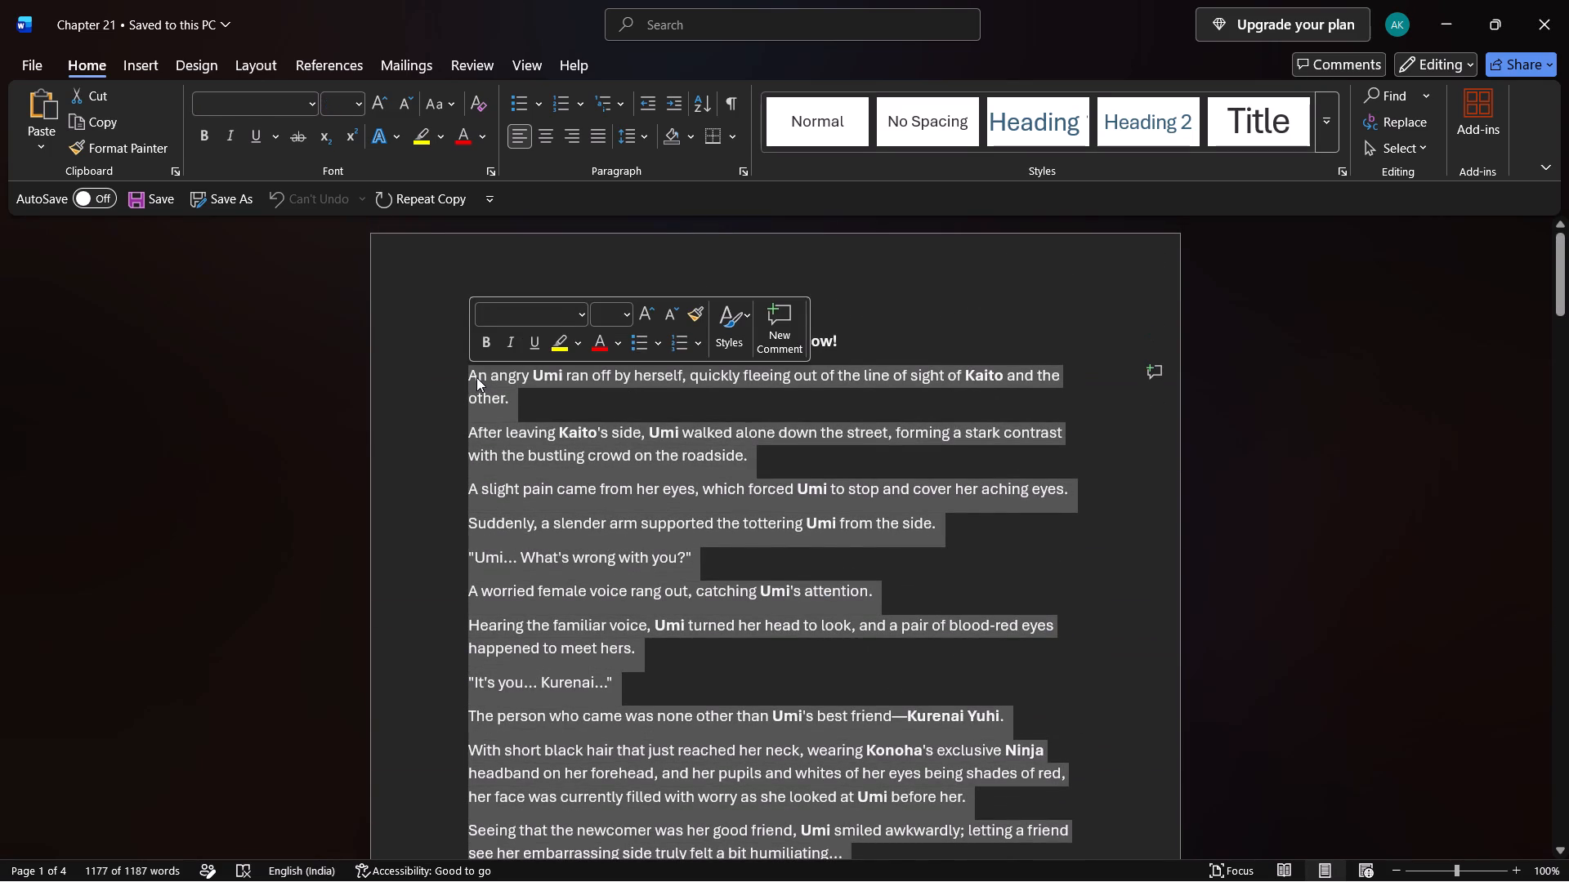
click(552, 465)
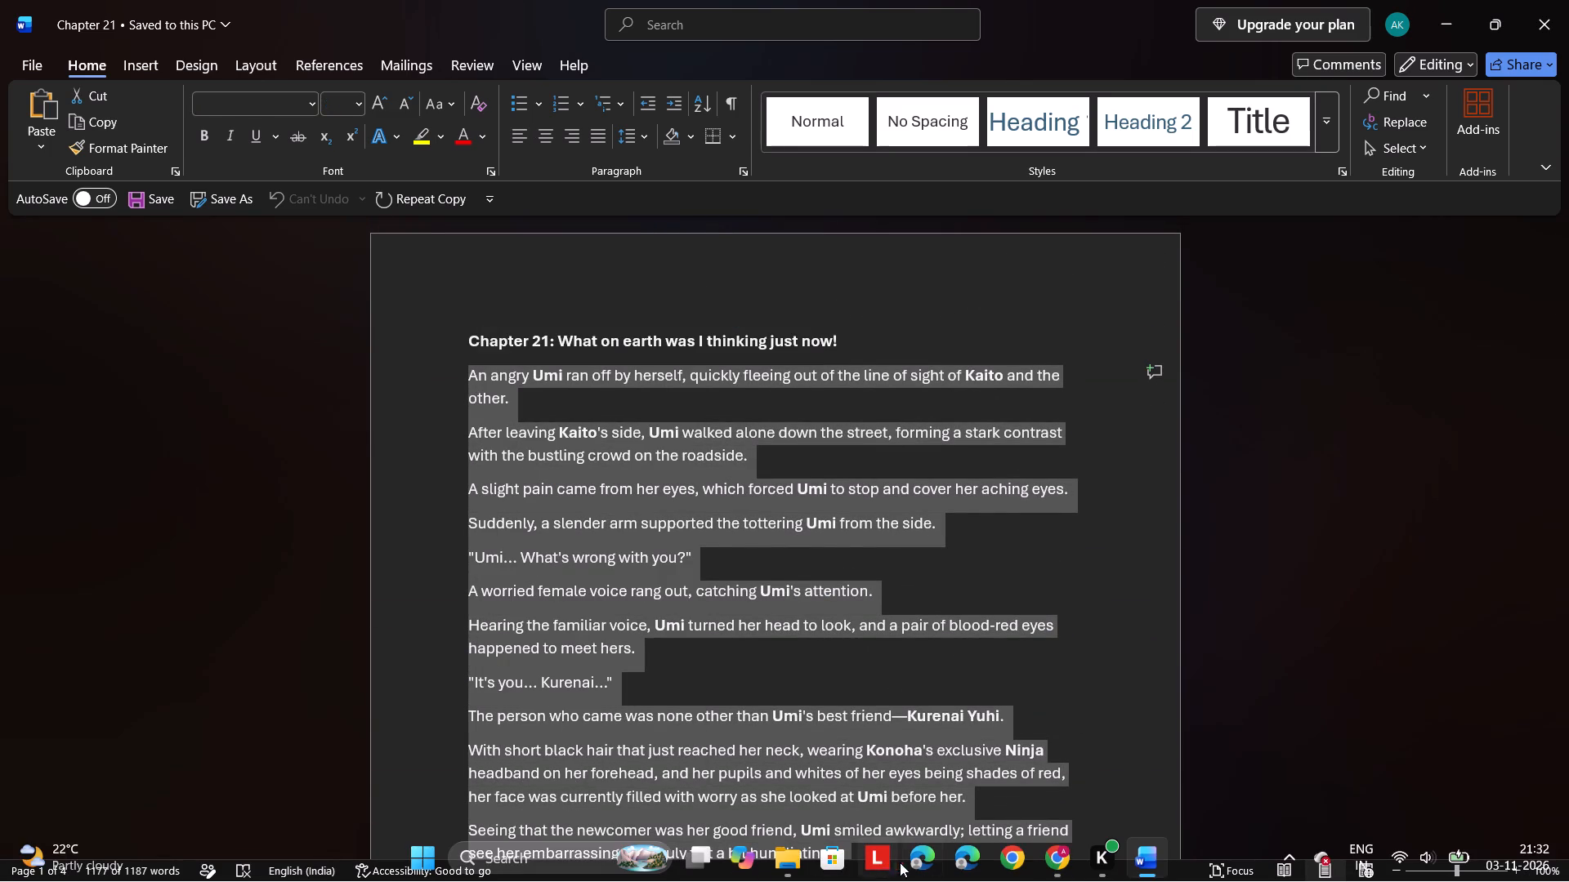
Switch to Chrome and paste the copied chapter text into the body of the Patreon post.
click(1066, 862)
right_click(388, 416)
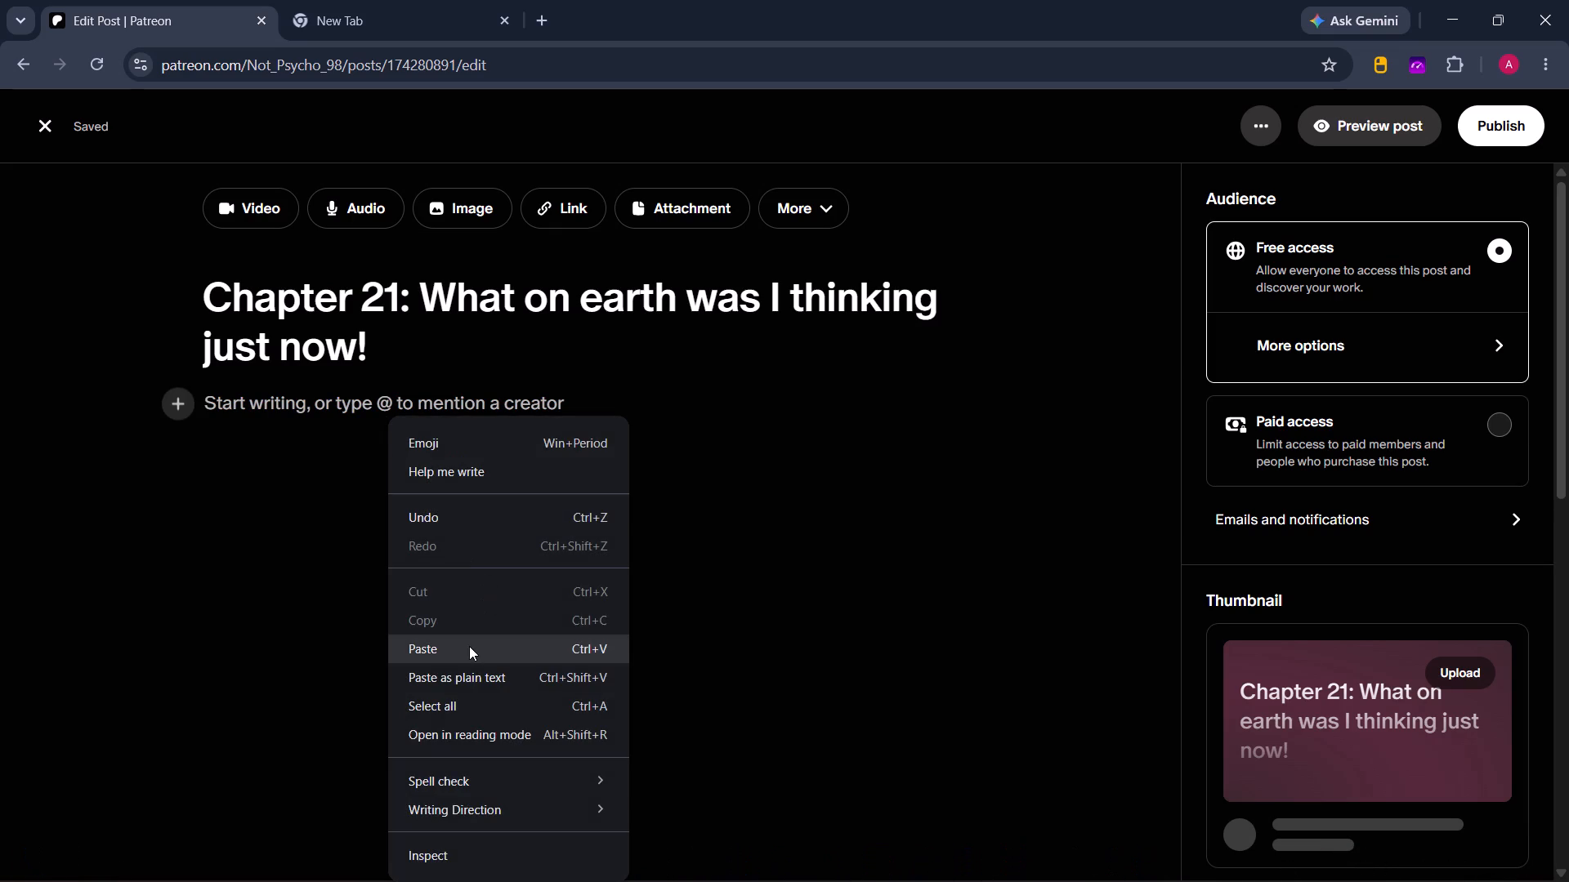
click(469, 646)
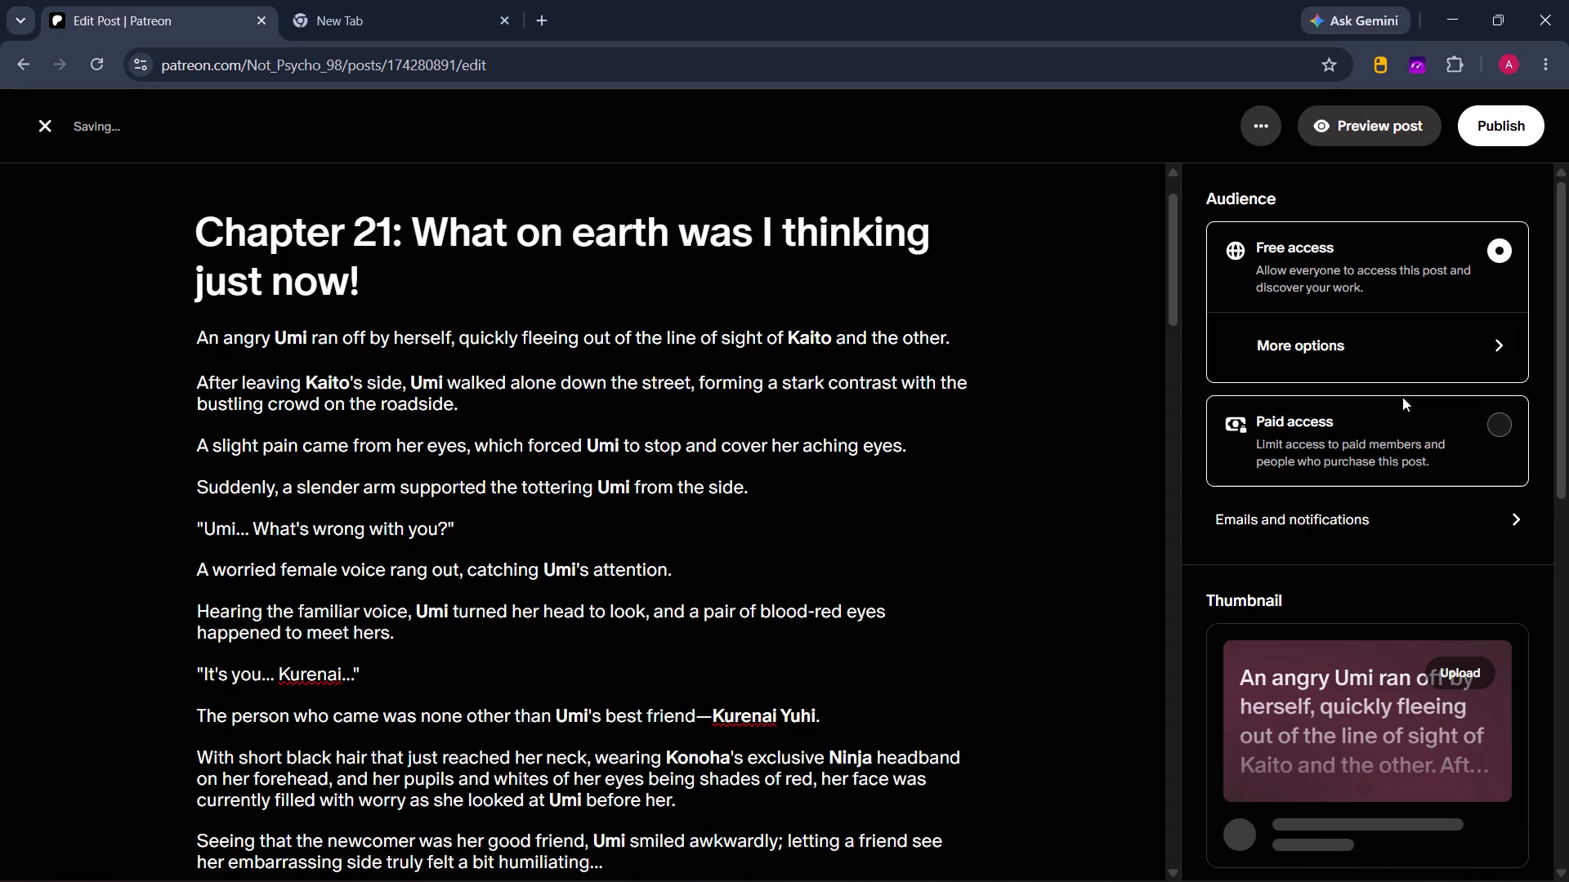
Set the post's audience to paid access for paid members, keeping all tiers selected.
click(1386, 464)
click(1392, 493)
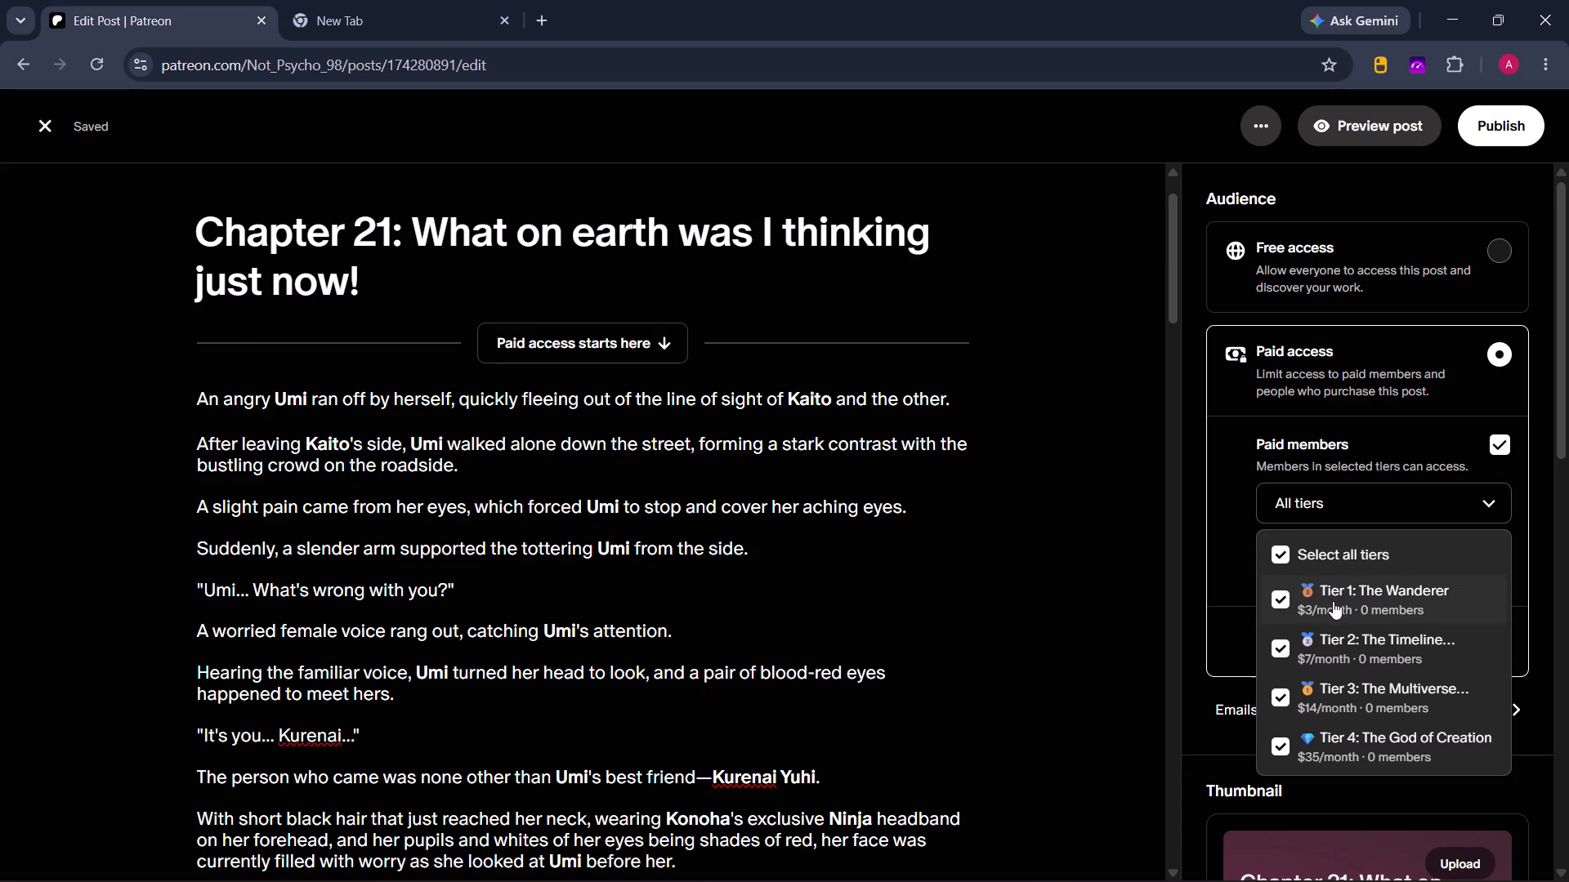
click(1228, 510)
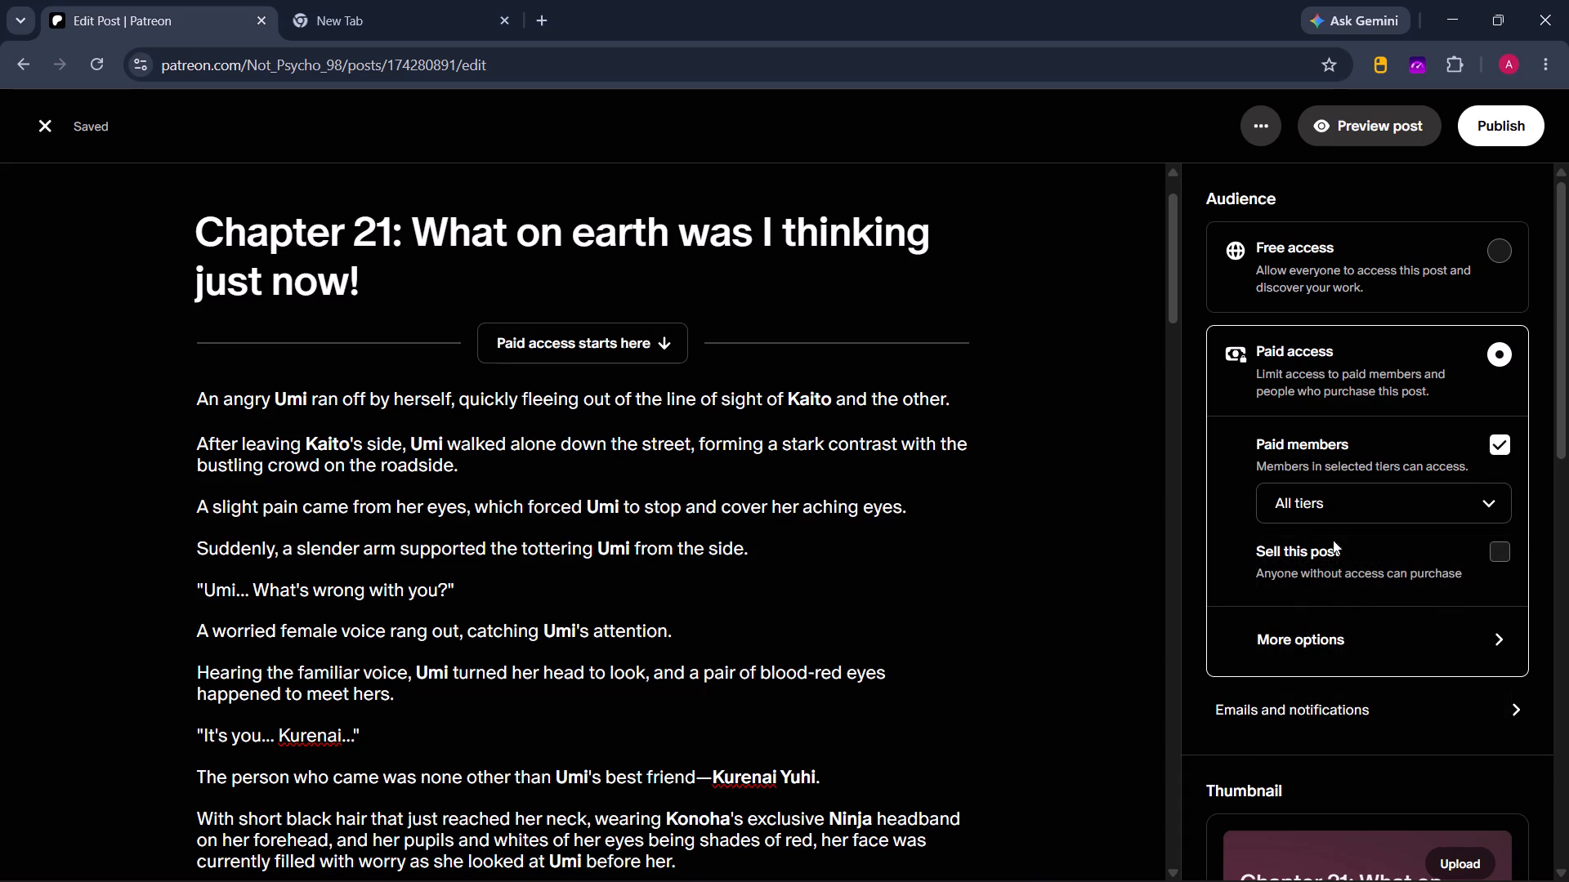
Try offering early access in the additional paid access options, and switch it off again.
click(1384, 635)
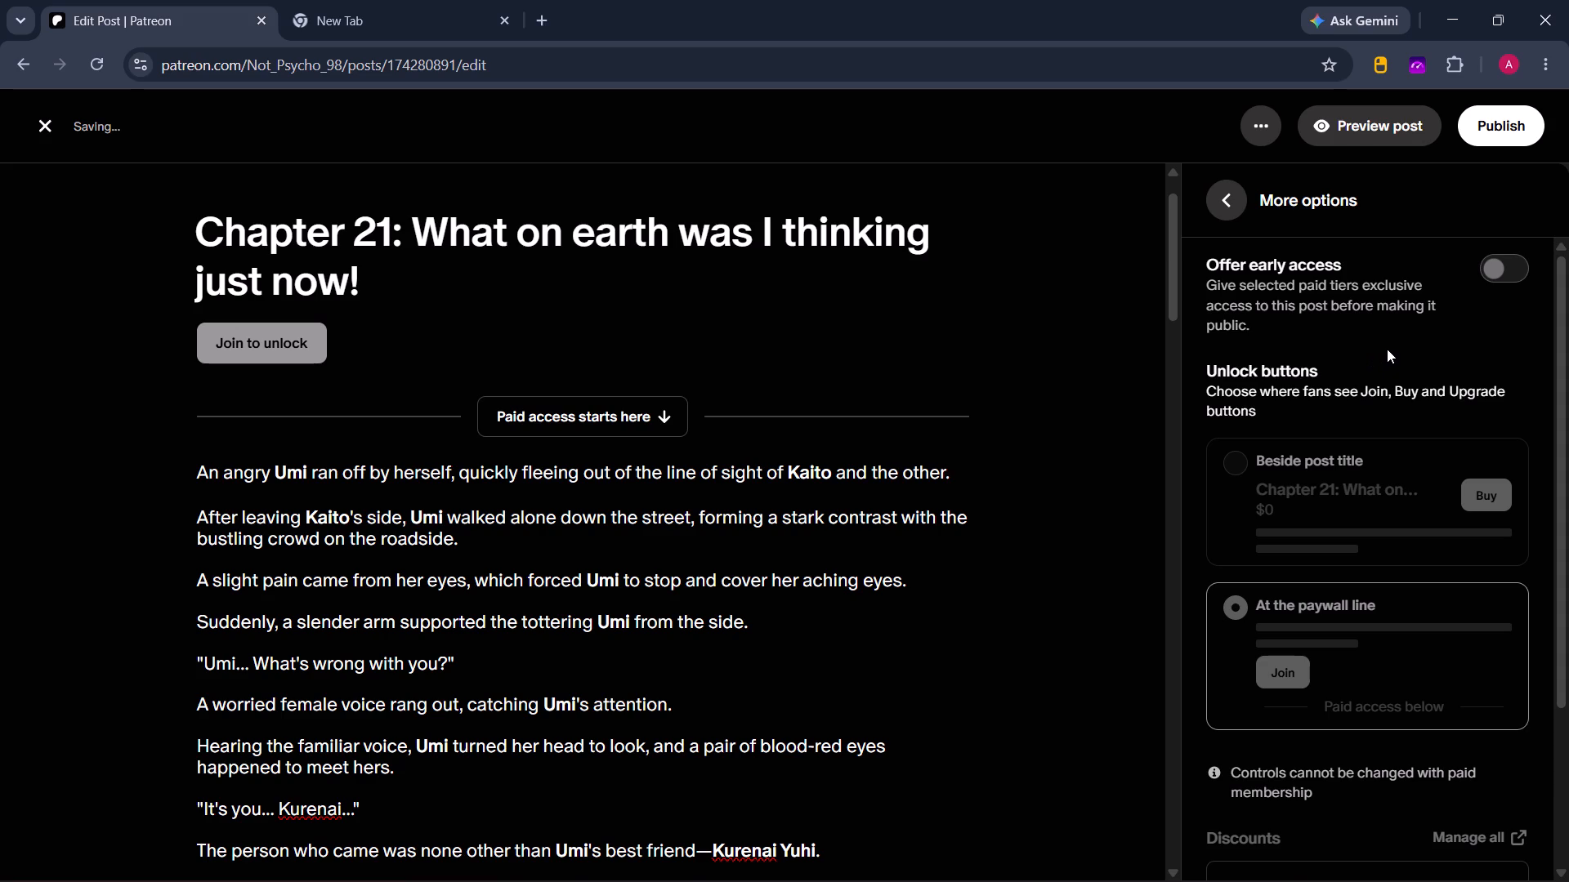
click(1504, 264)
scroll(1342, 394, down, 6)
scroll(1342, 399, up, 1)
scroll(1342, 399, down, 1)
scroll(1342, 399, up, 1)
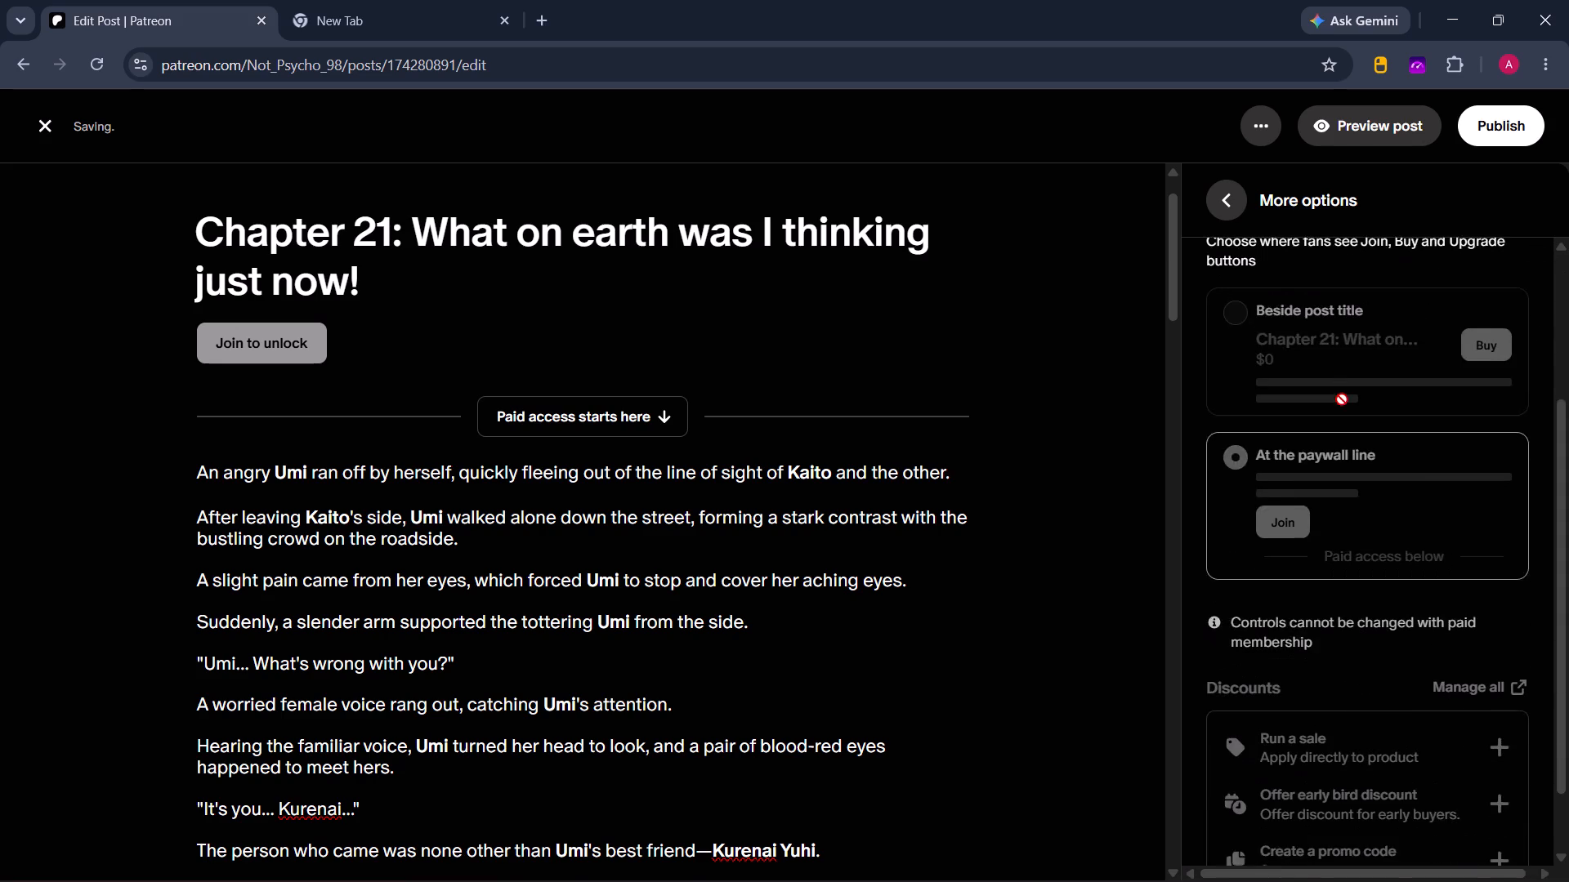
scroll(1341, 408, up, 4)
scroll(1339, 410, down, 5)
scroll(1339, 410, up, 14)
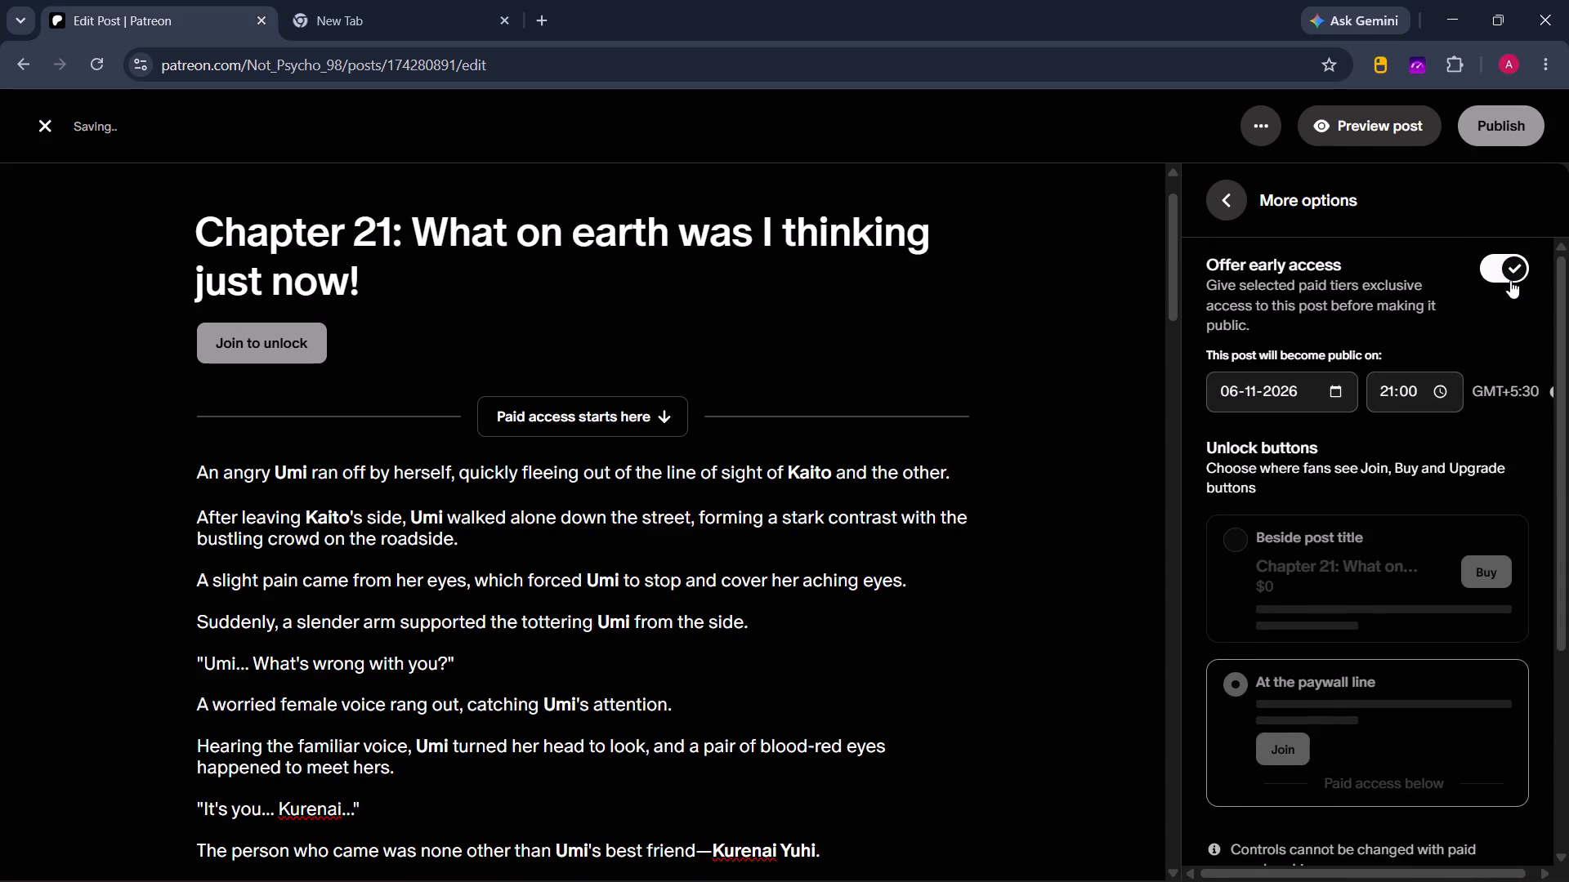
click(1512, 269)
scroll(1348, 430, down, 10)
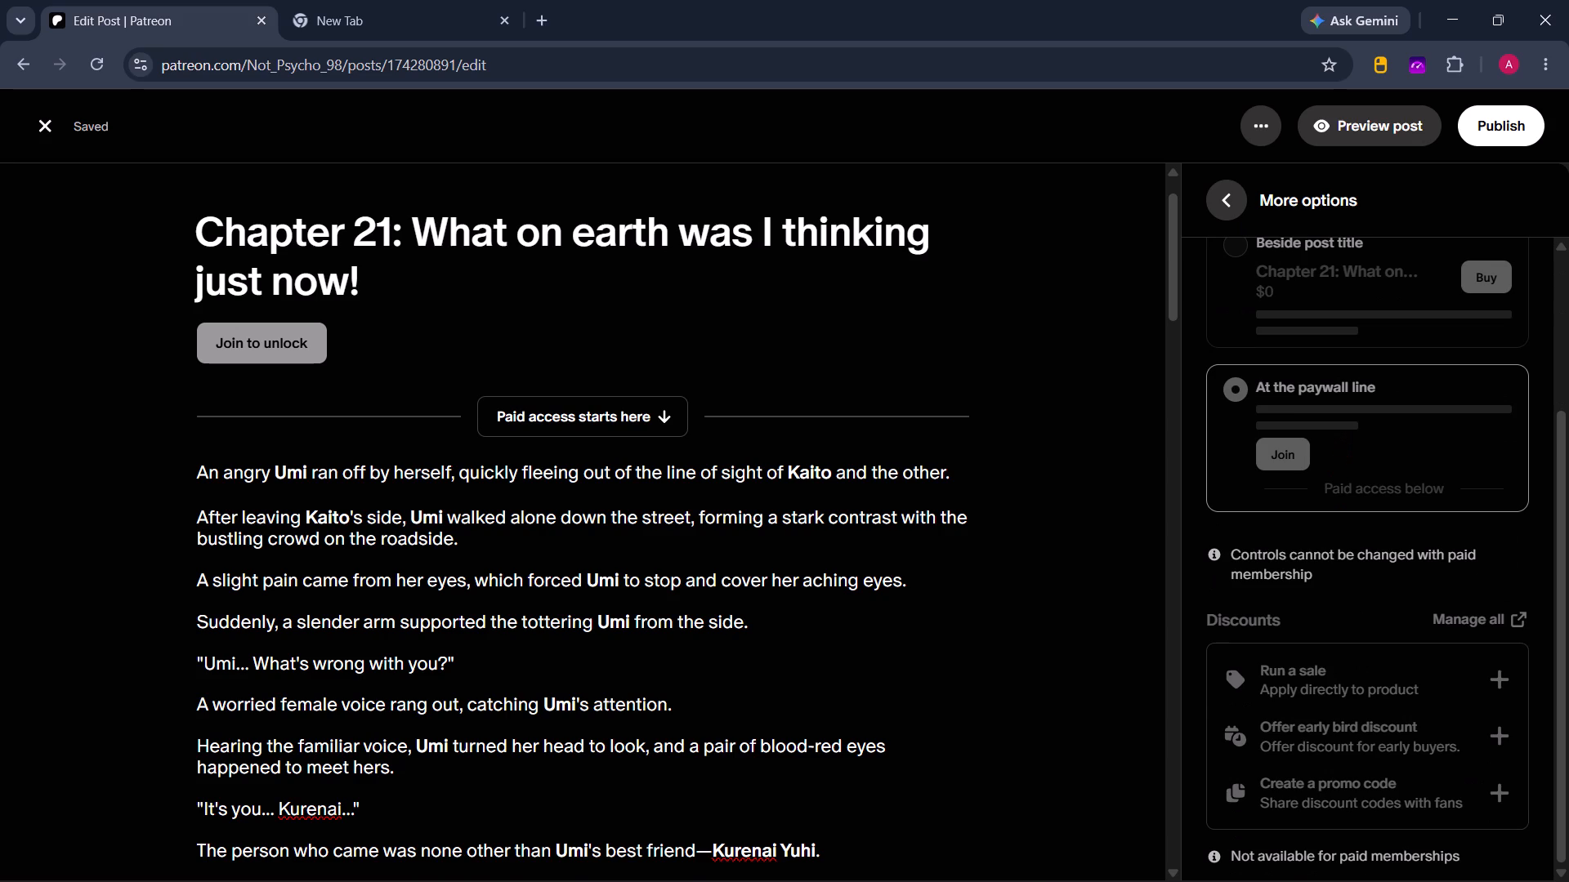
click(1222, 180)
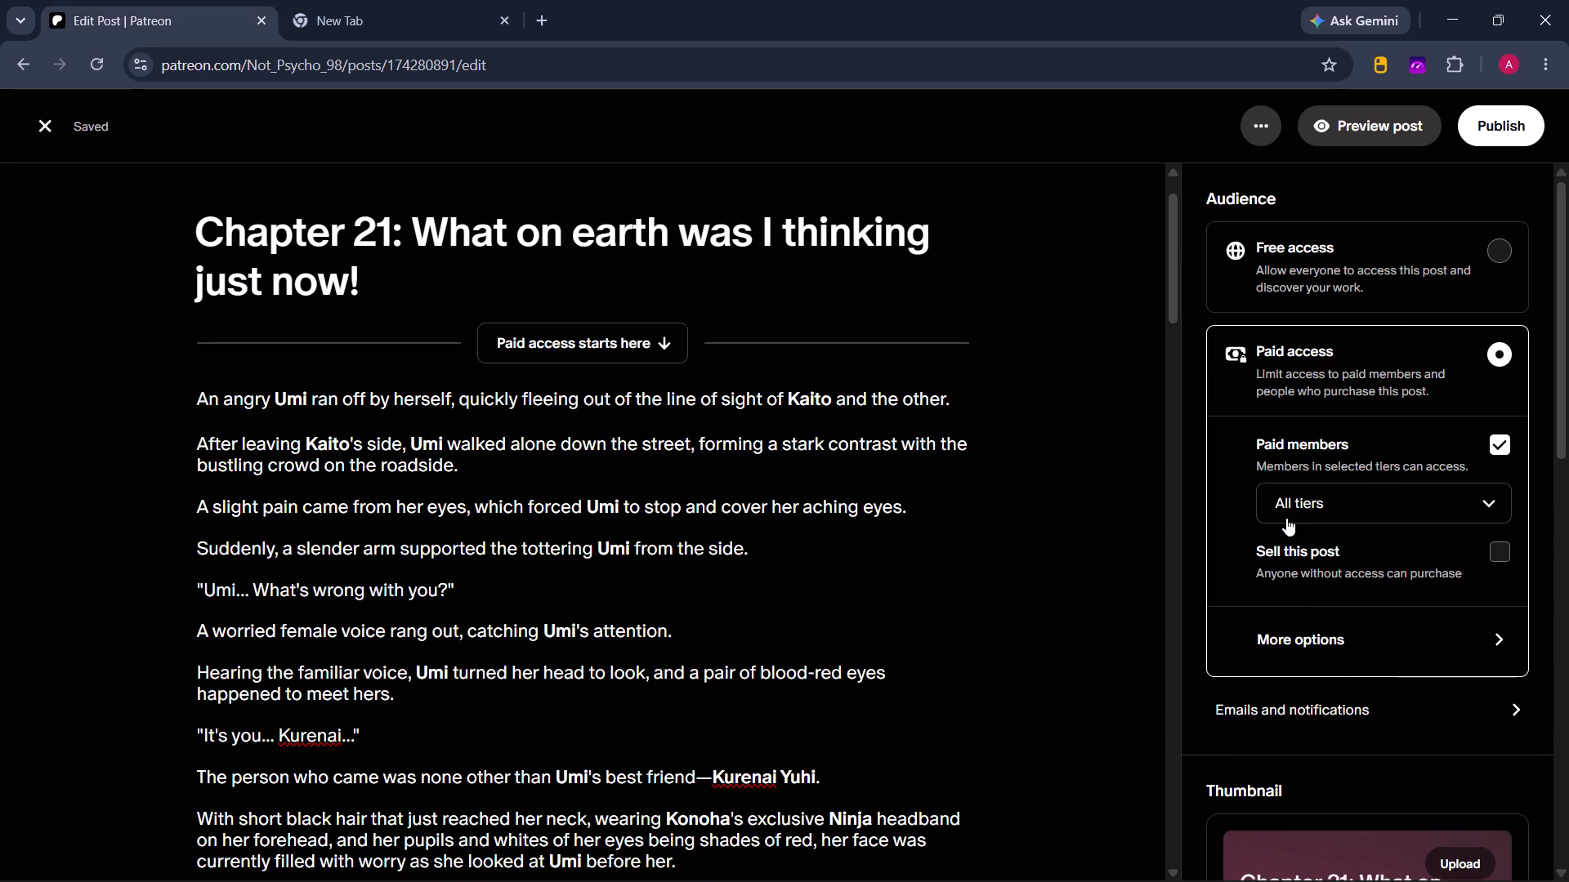
Offer the post for sale to people without access at a price of $3.
click(1495, 555)
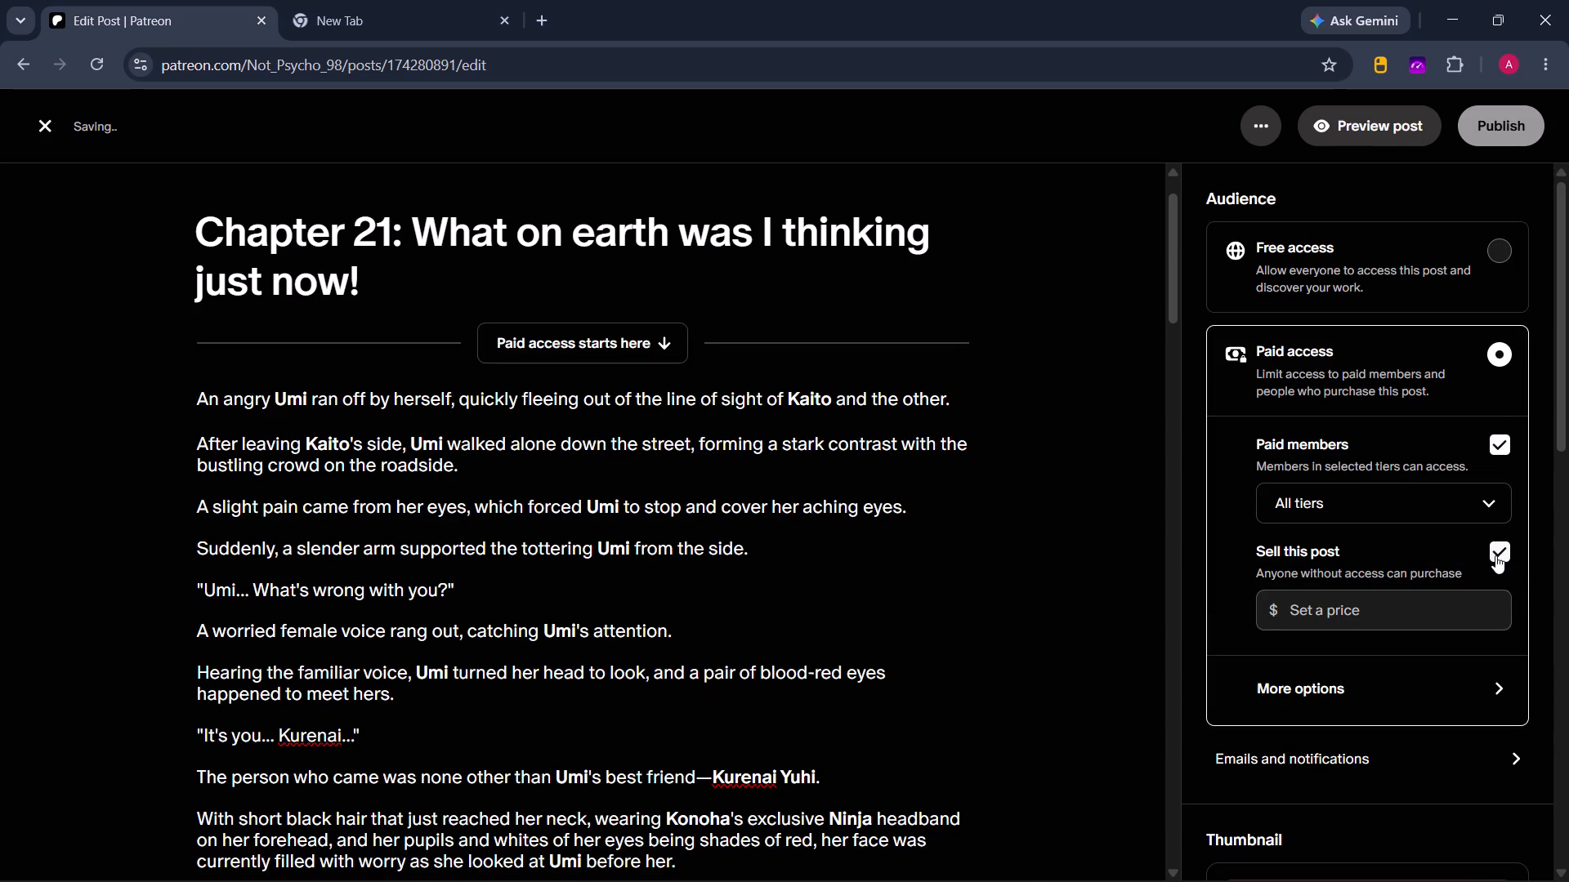
click(1384, 620)
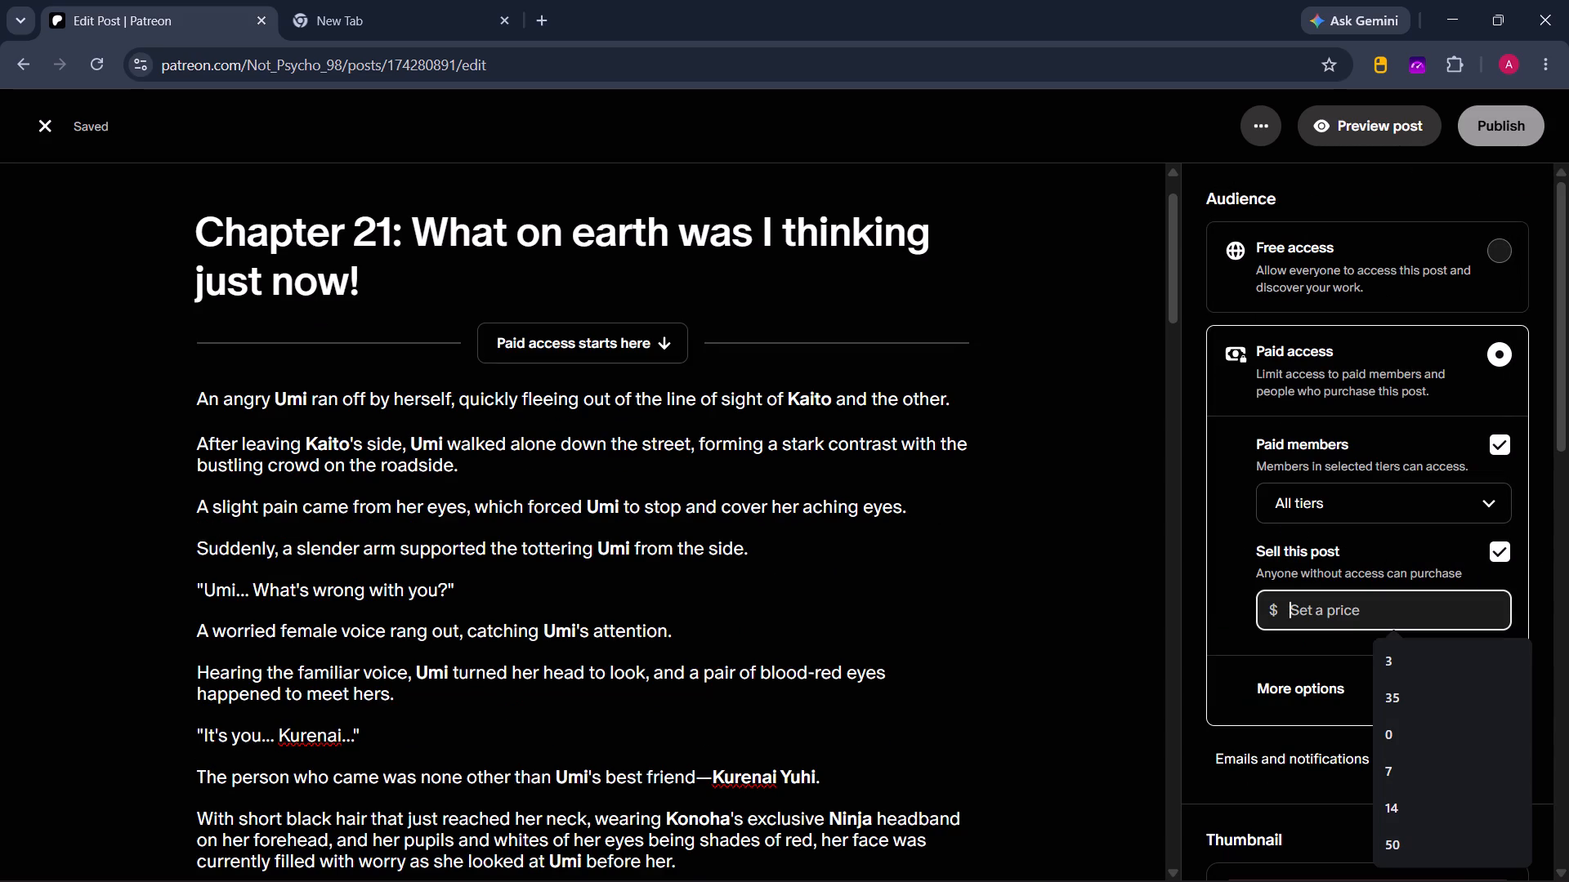
key(1)
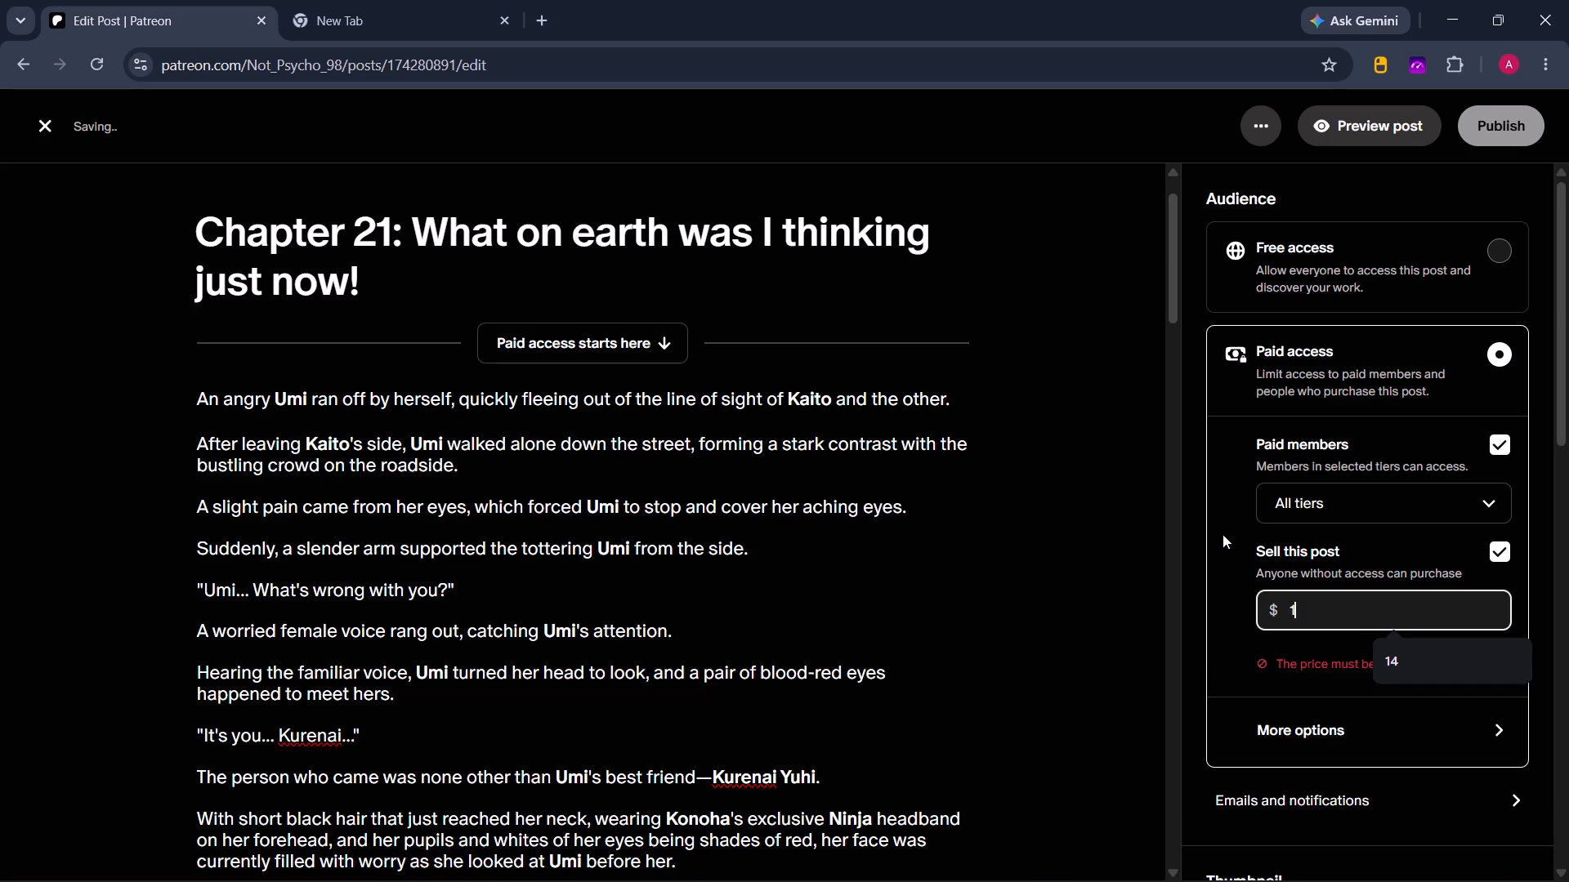
click(1233, 519)
click(1334, 597)
key(BackSpace)
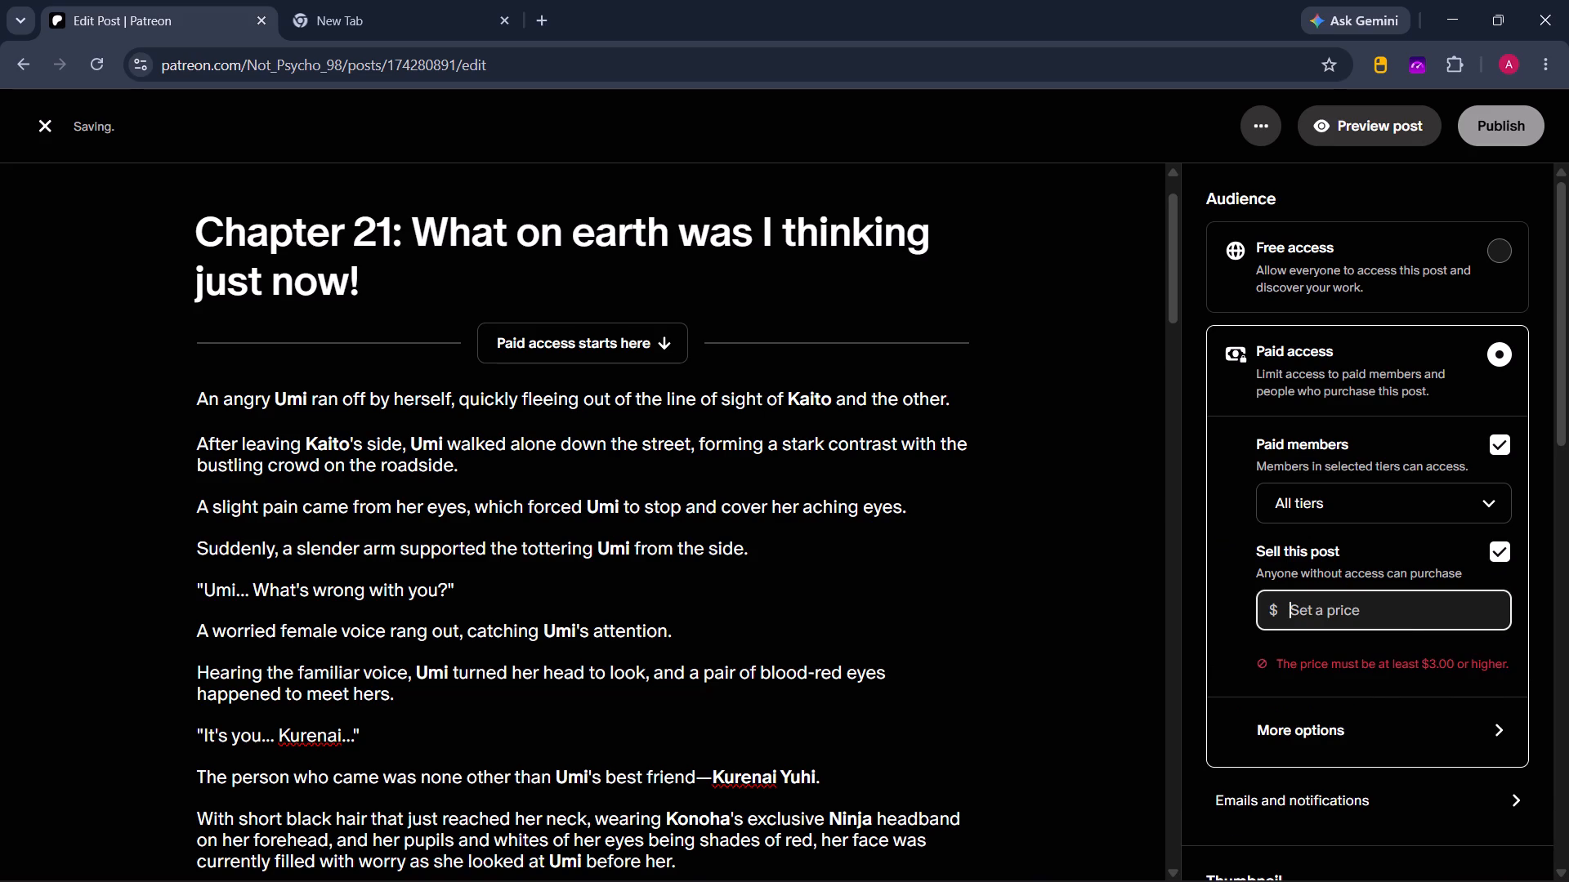
key(3)
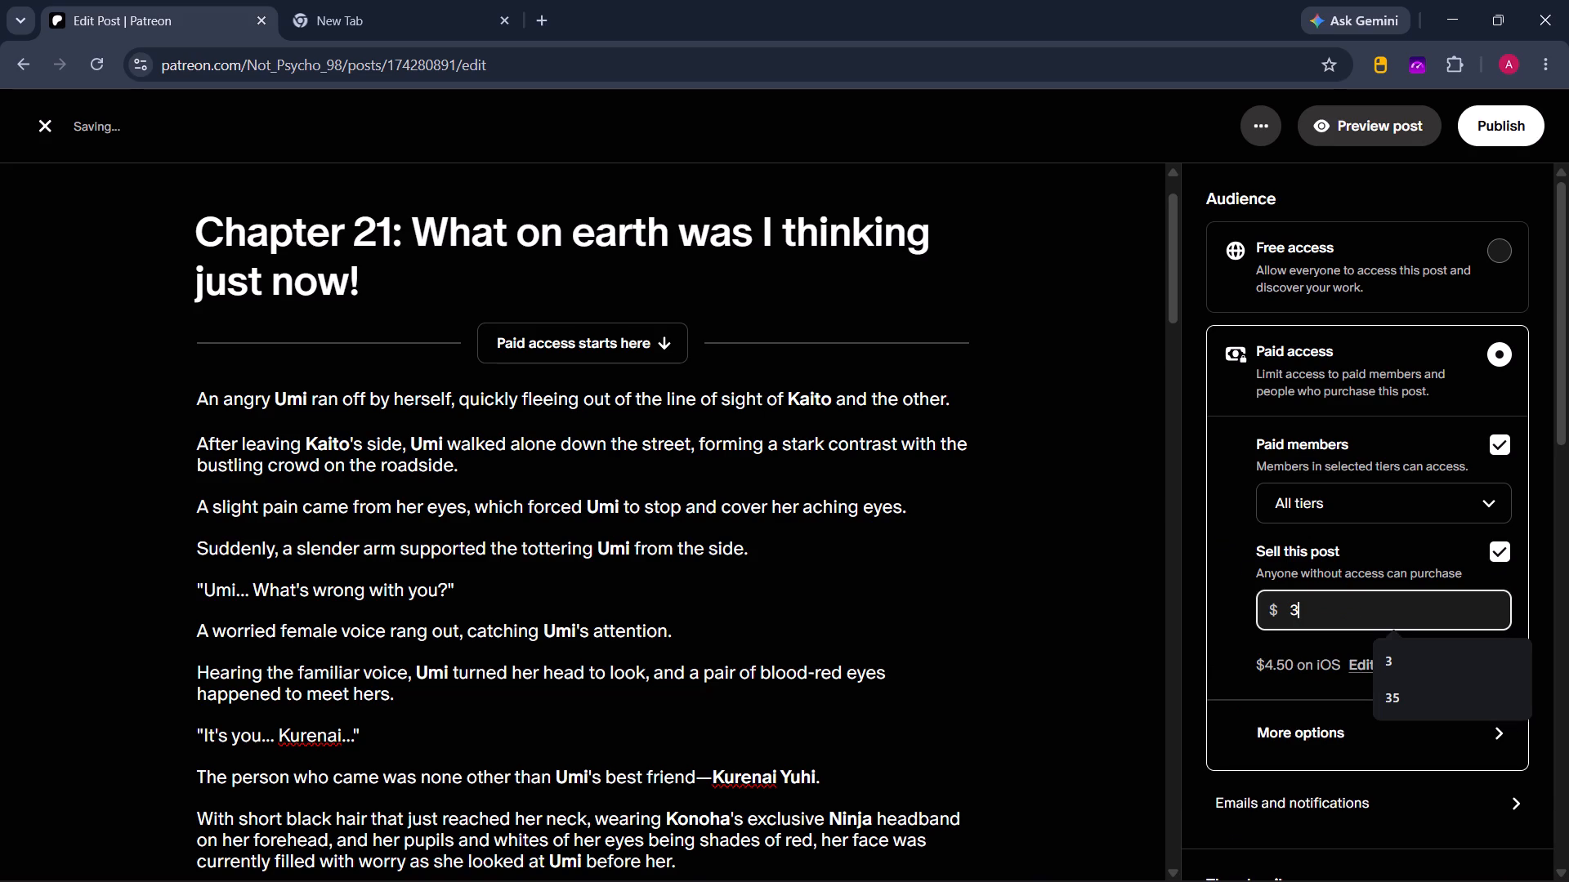
click(1236, 535)
Compare the two iOS app pricing options in the creator settings, close them without saving, and return to the post.
click(1406, 667)
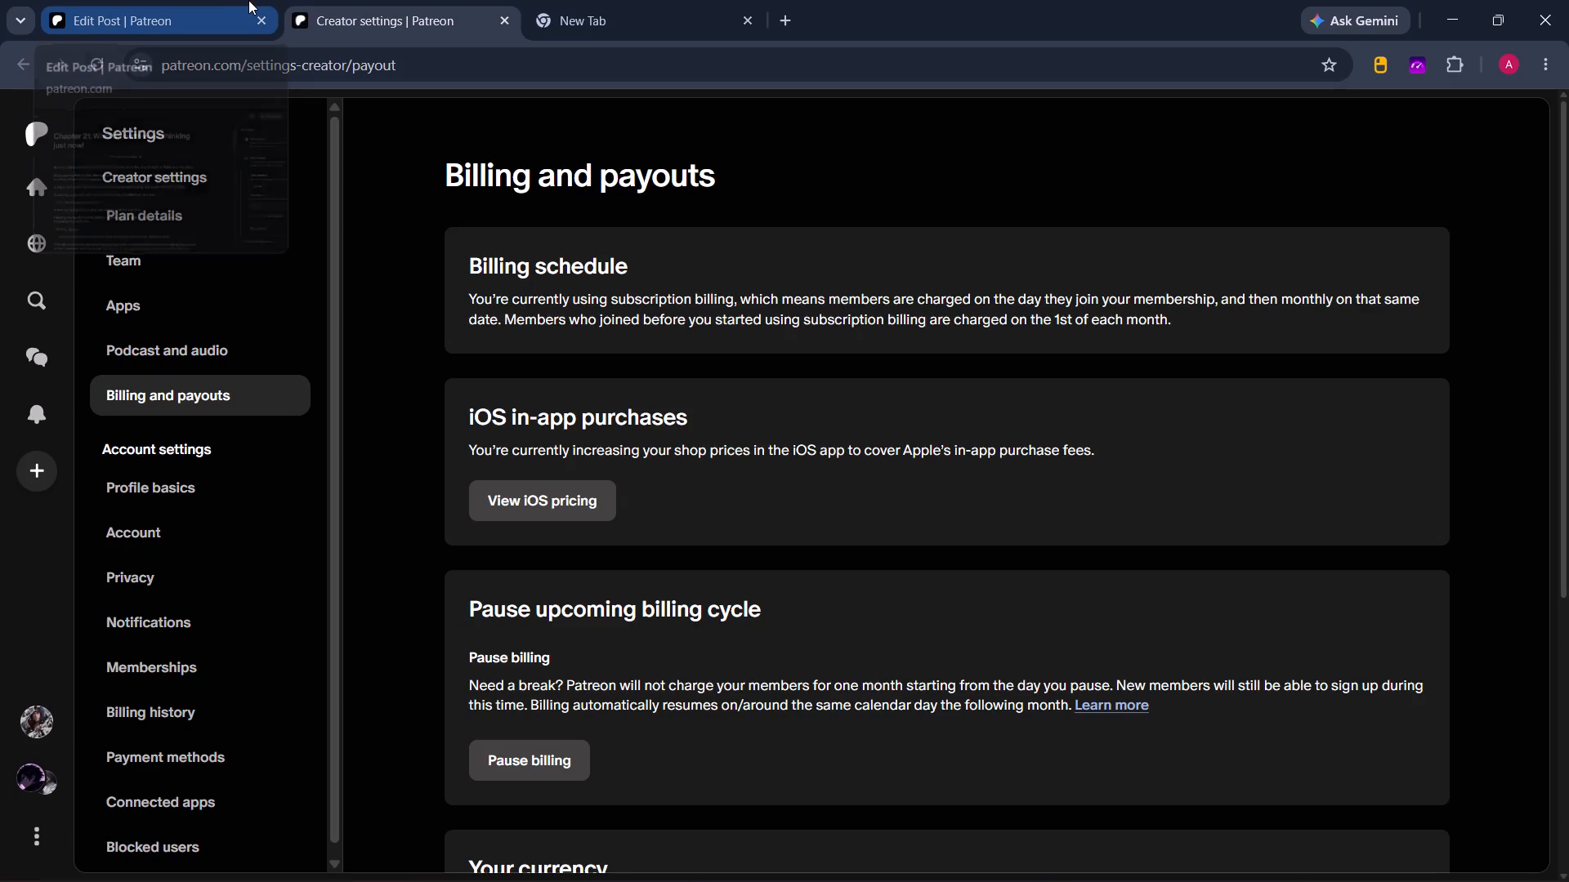
click(541, 502)
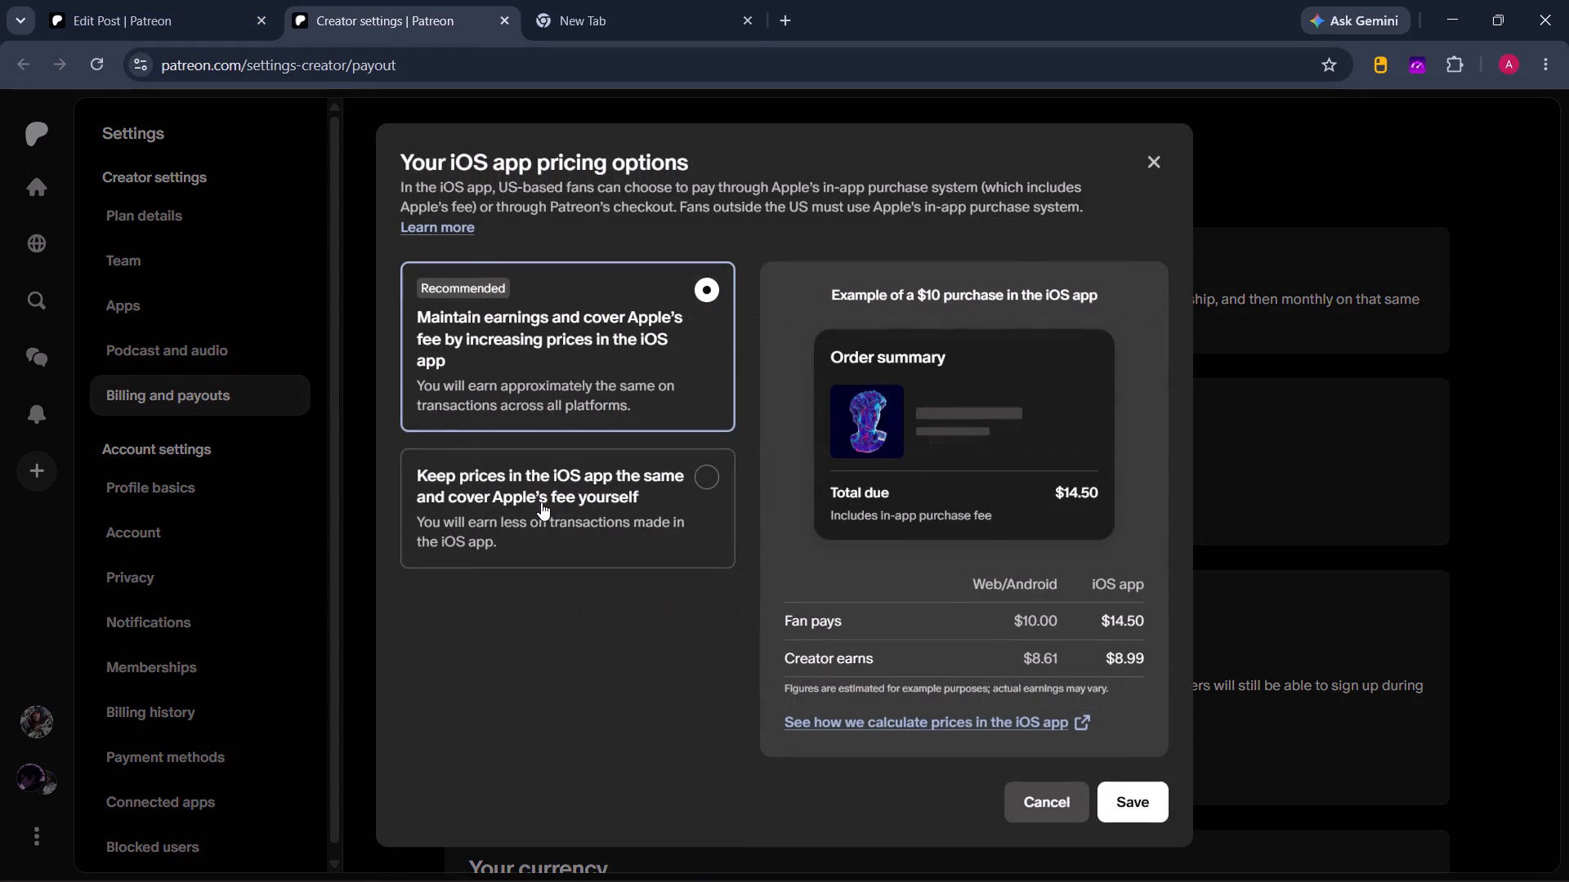
click(672, 496)
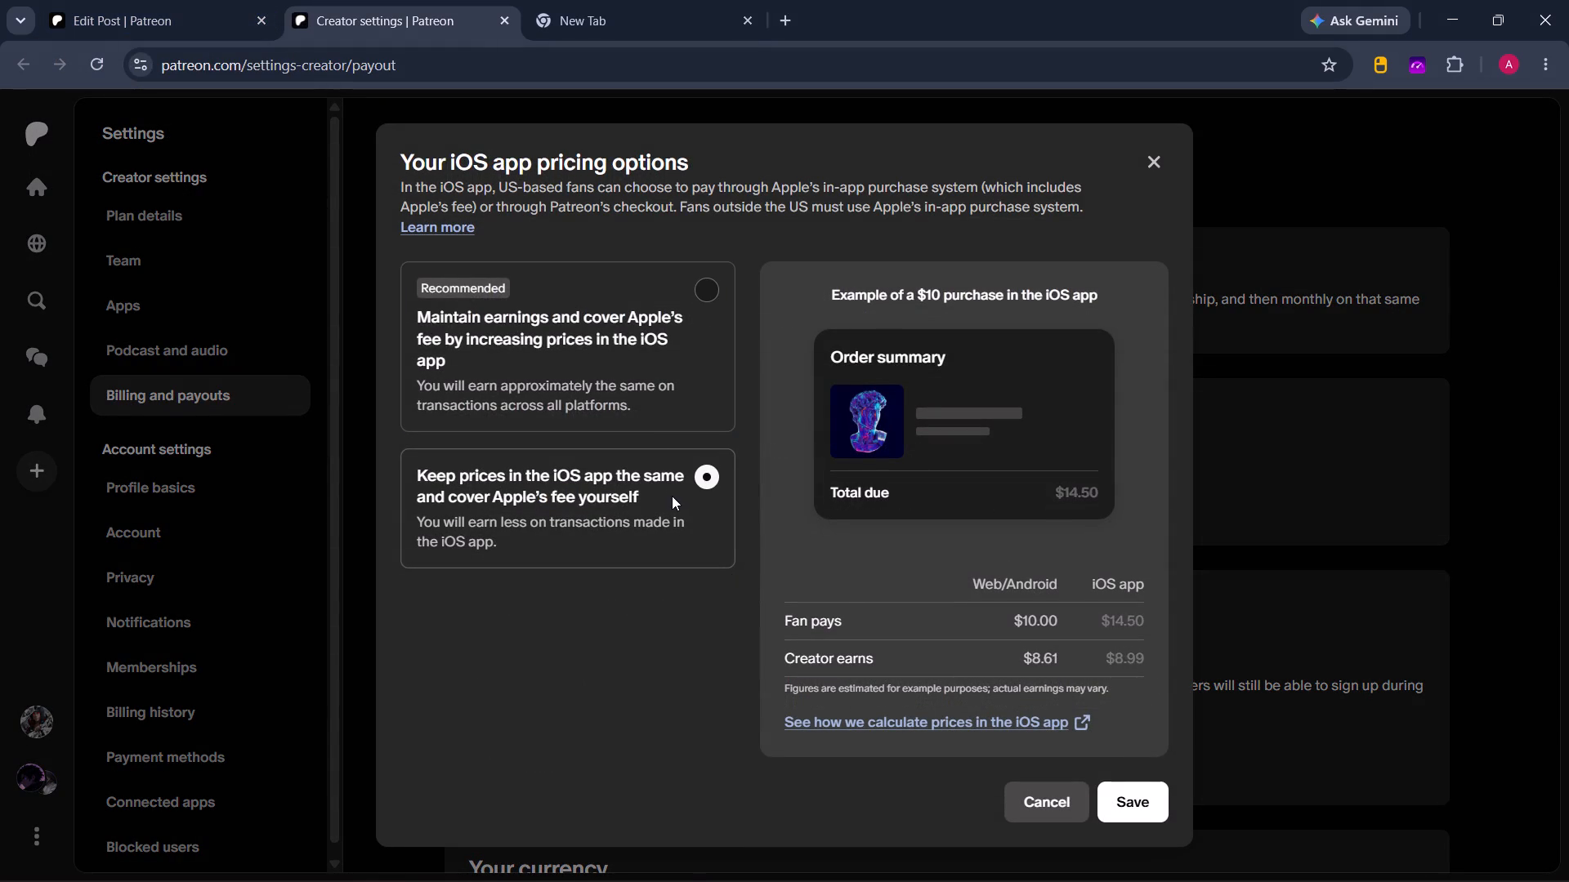
click(636, 378)
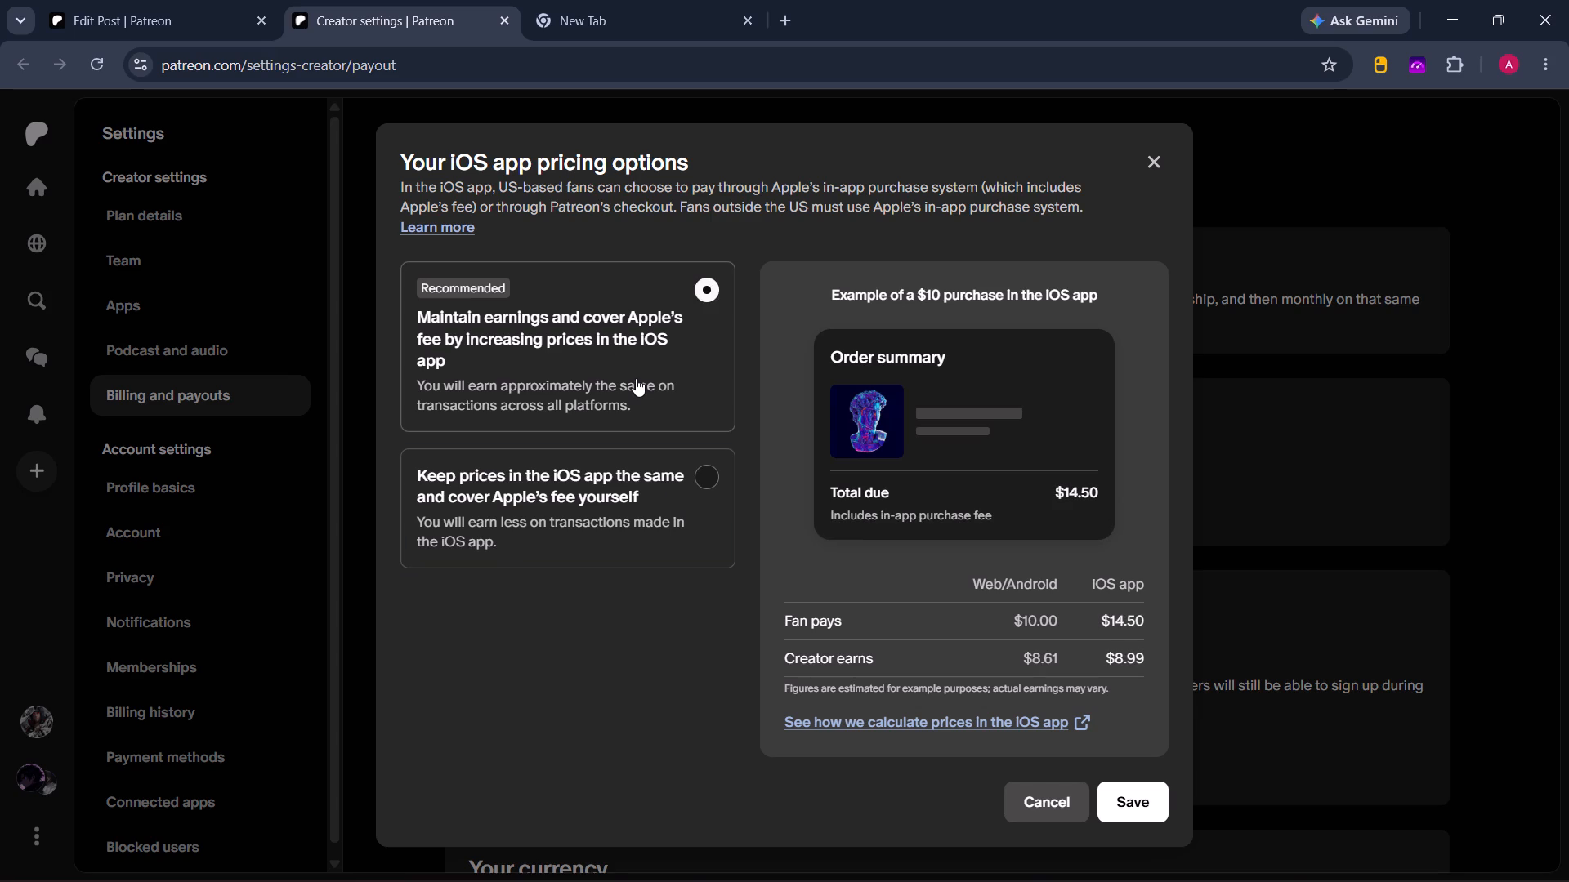
click(650, 506)
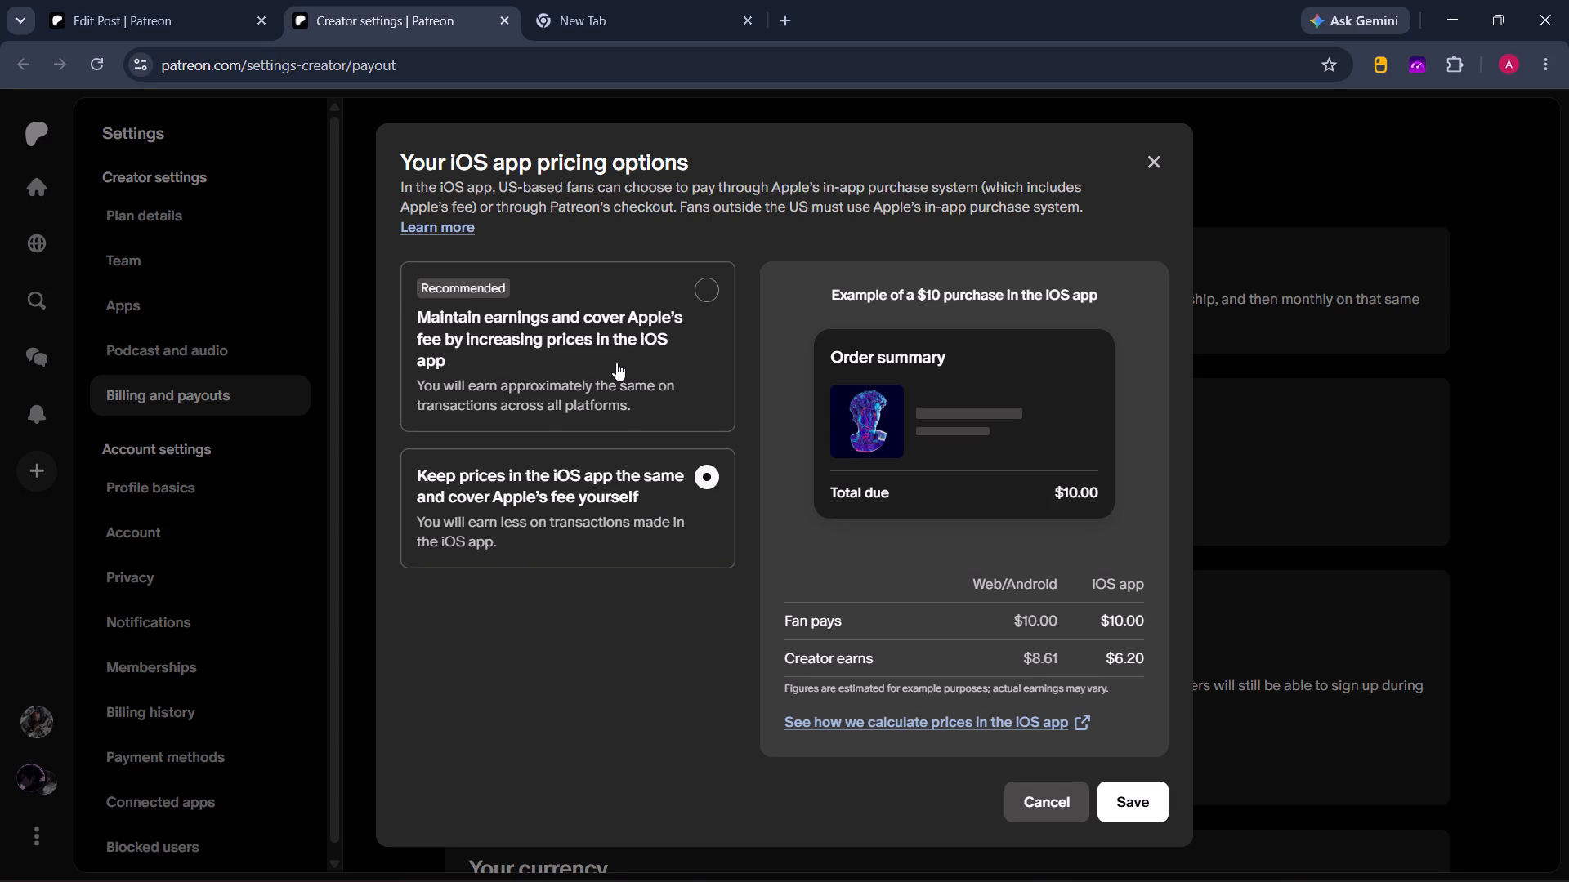
click(616, 363)
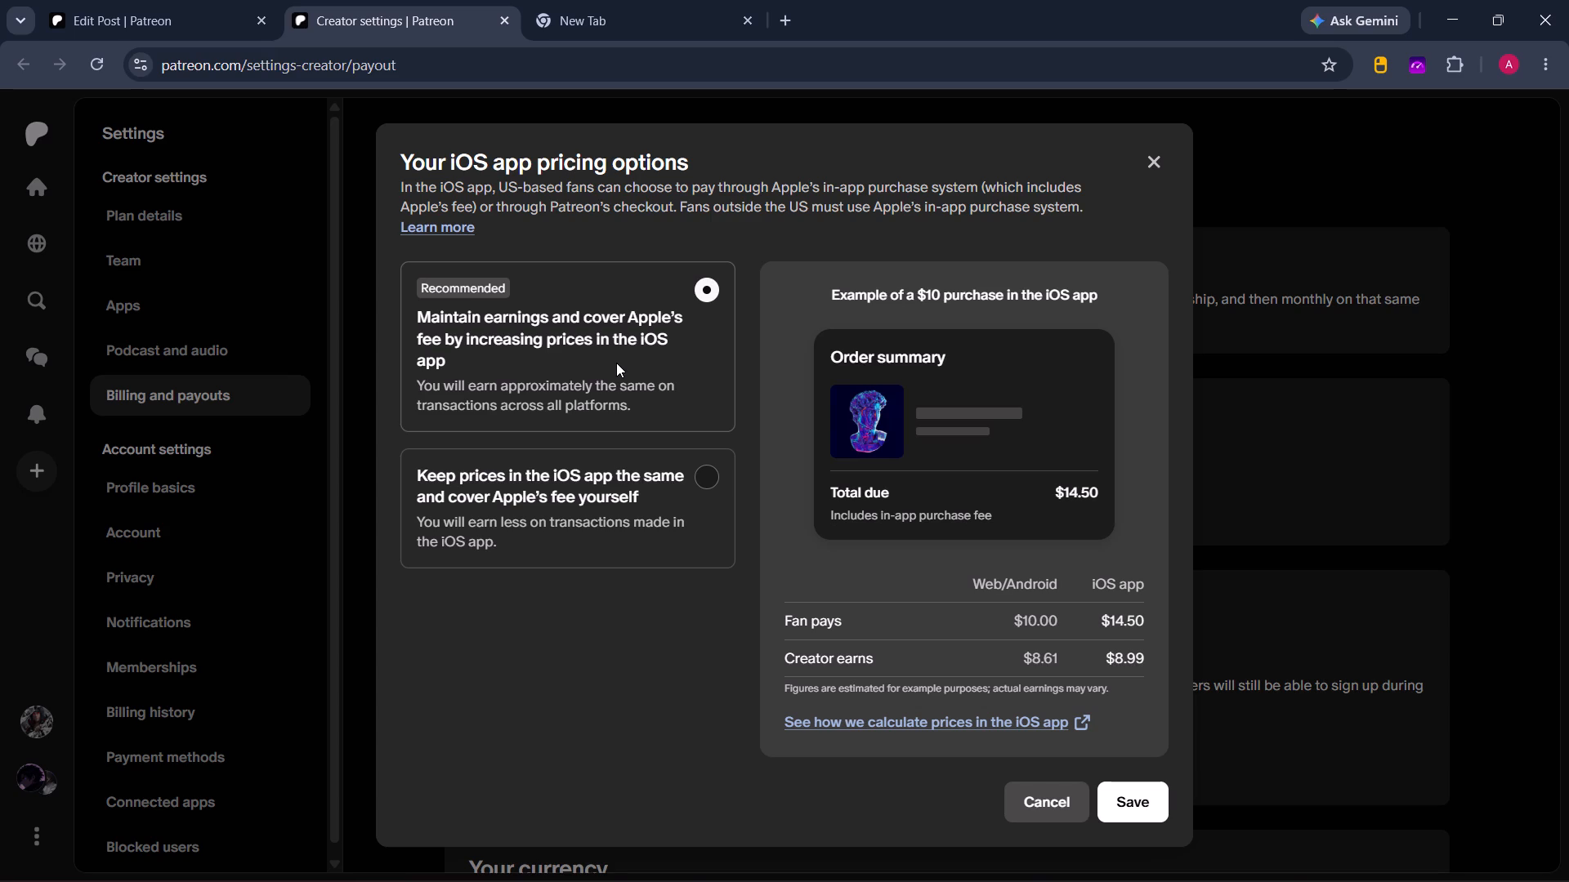
click(611, 489)
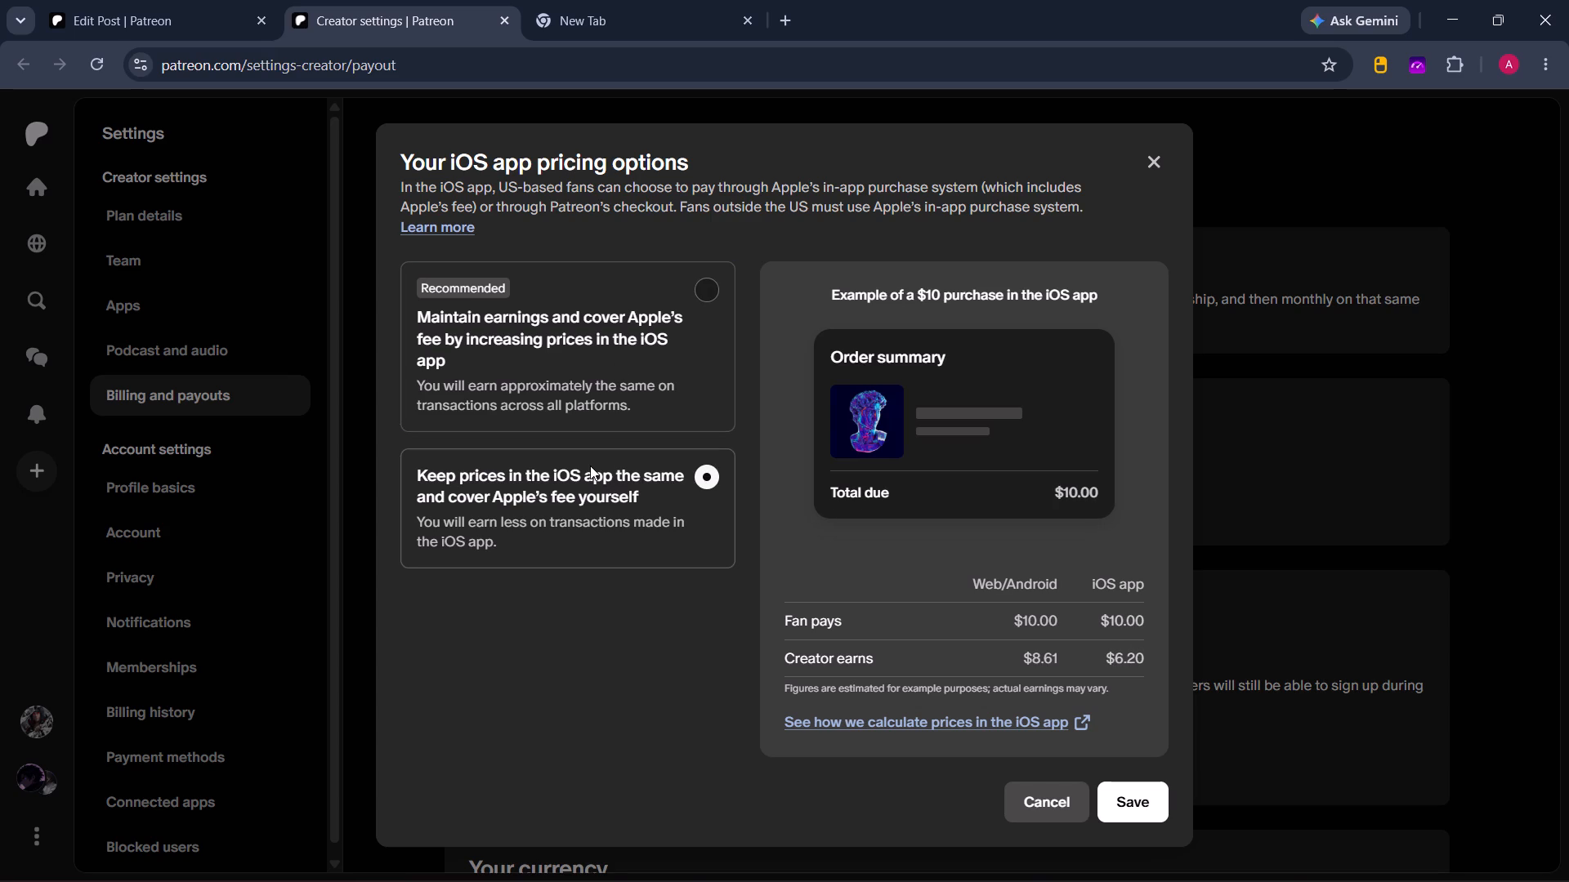
click(562, 358)
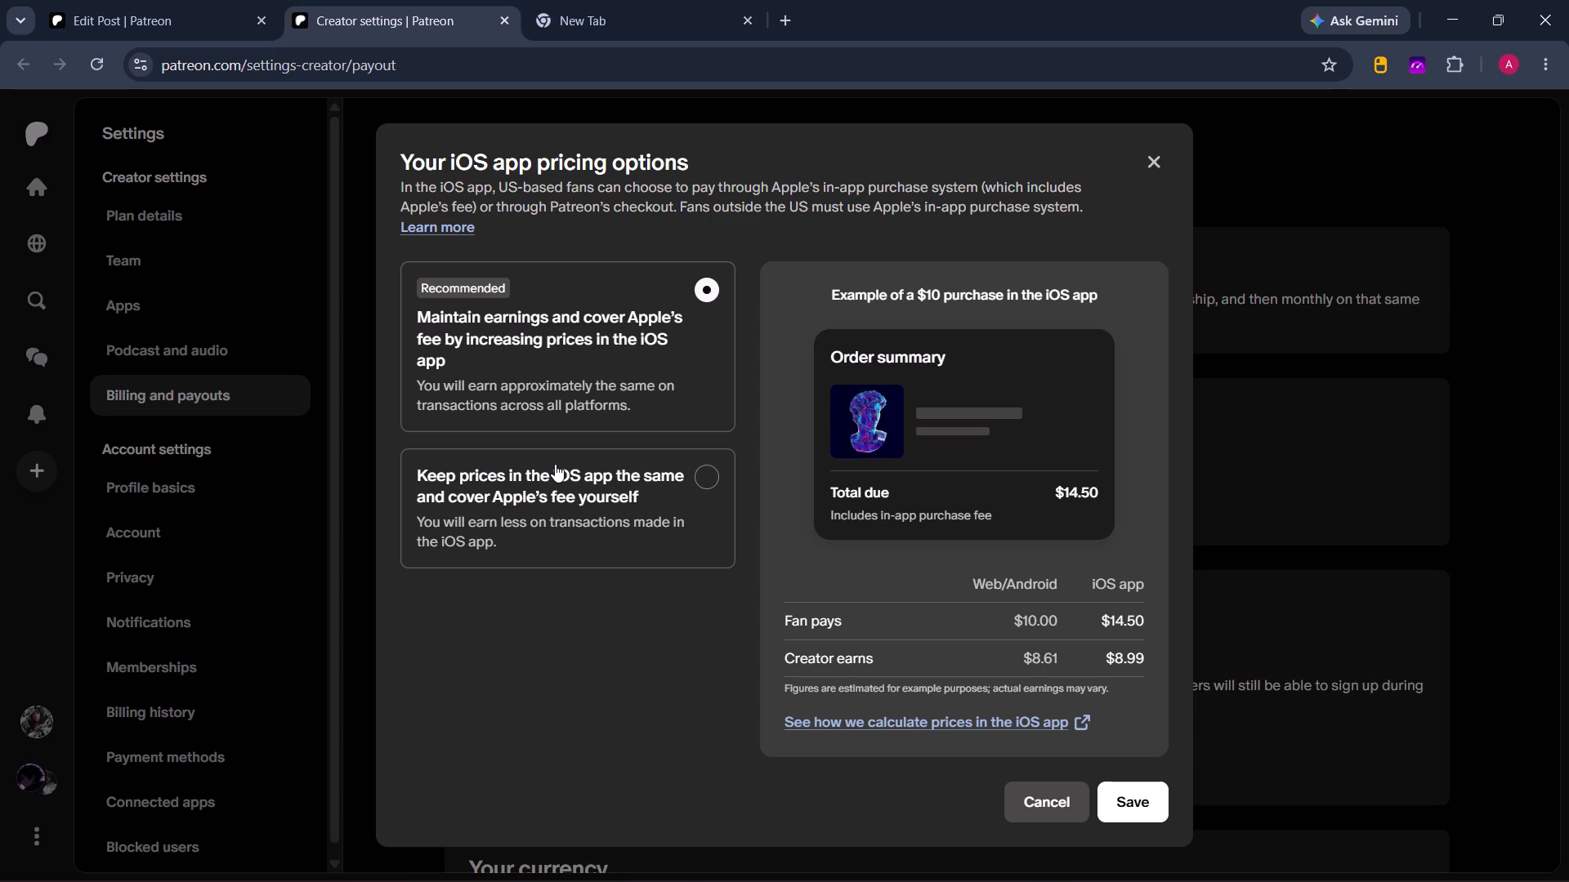
click(555, 464)
click(539, 353)
click(1168, 153)
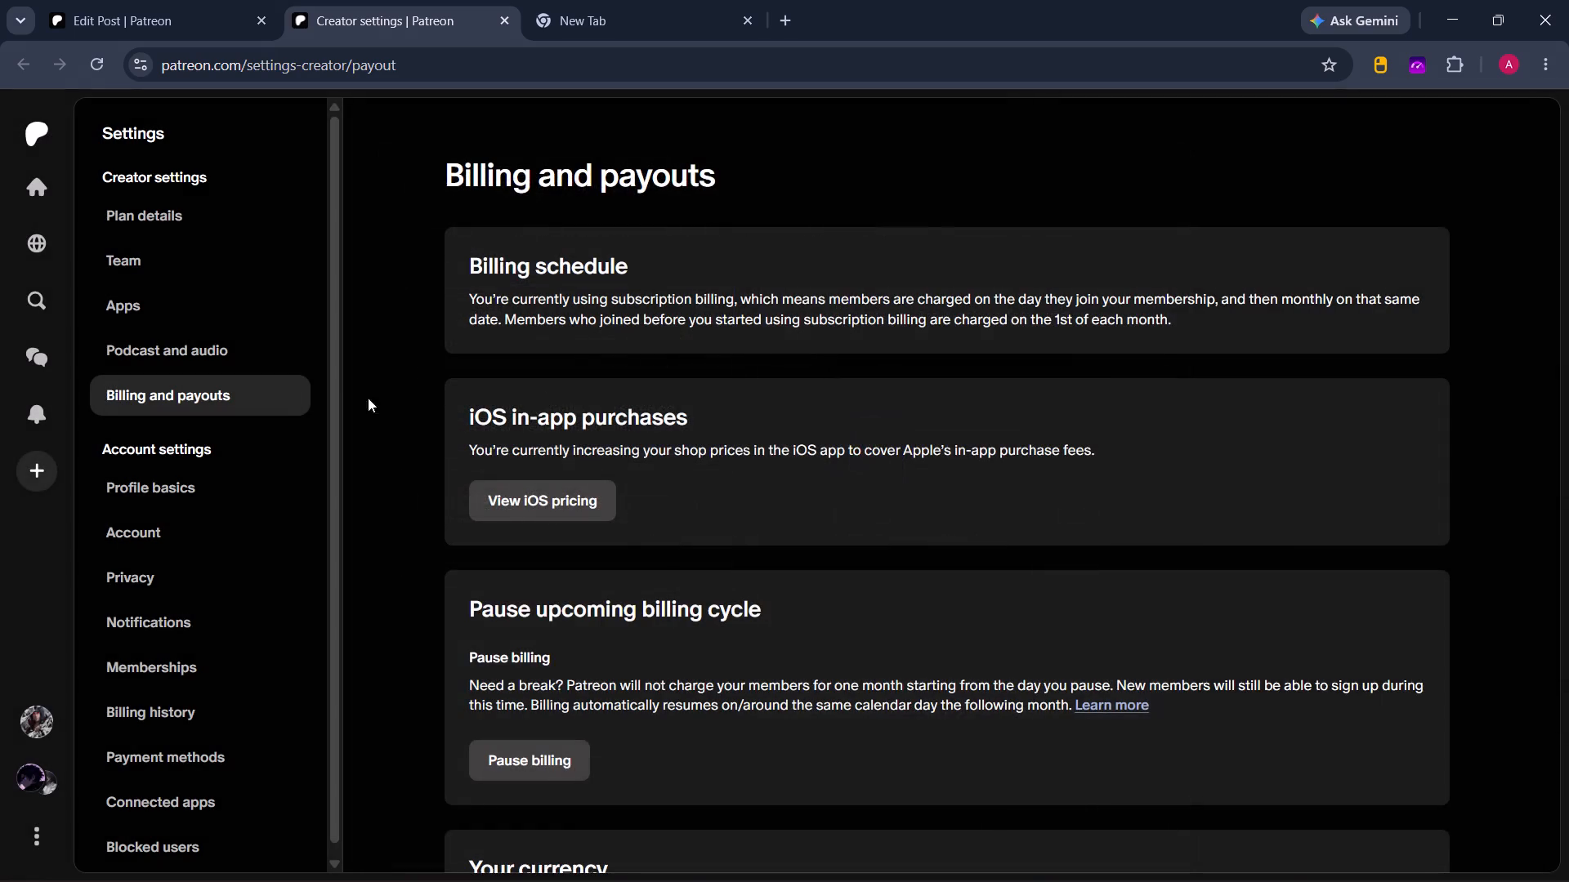
click(230, 0)
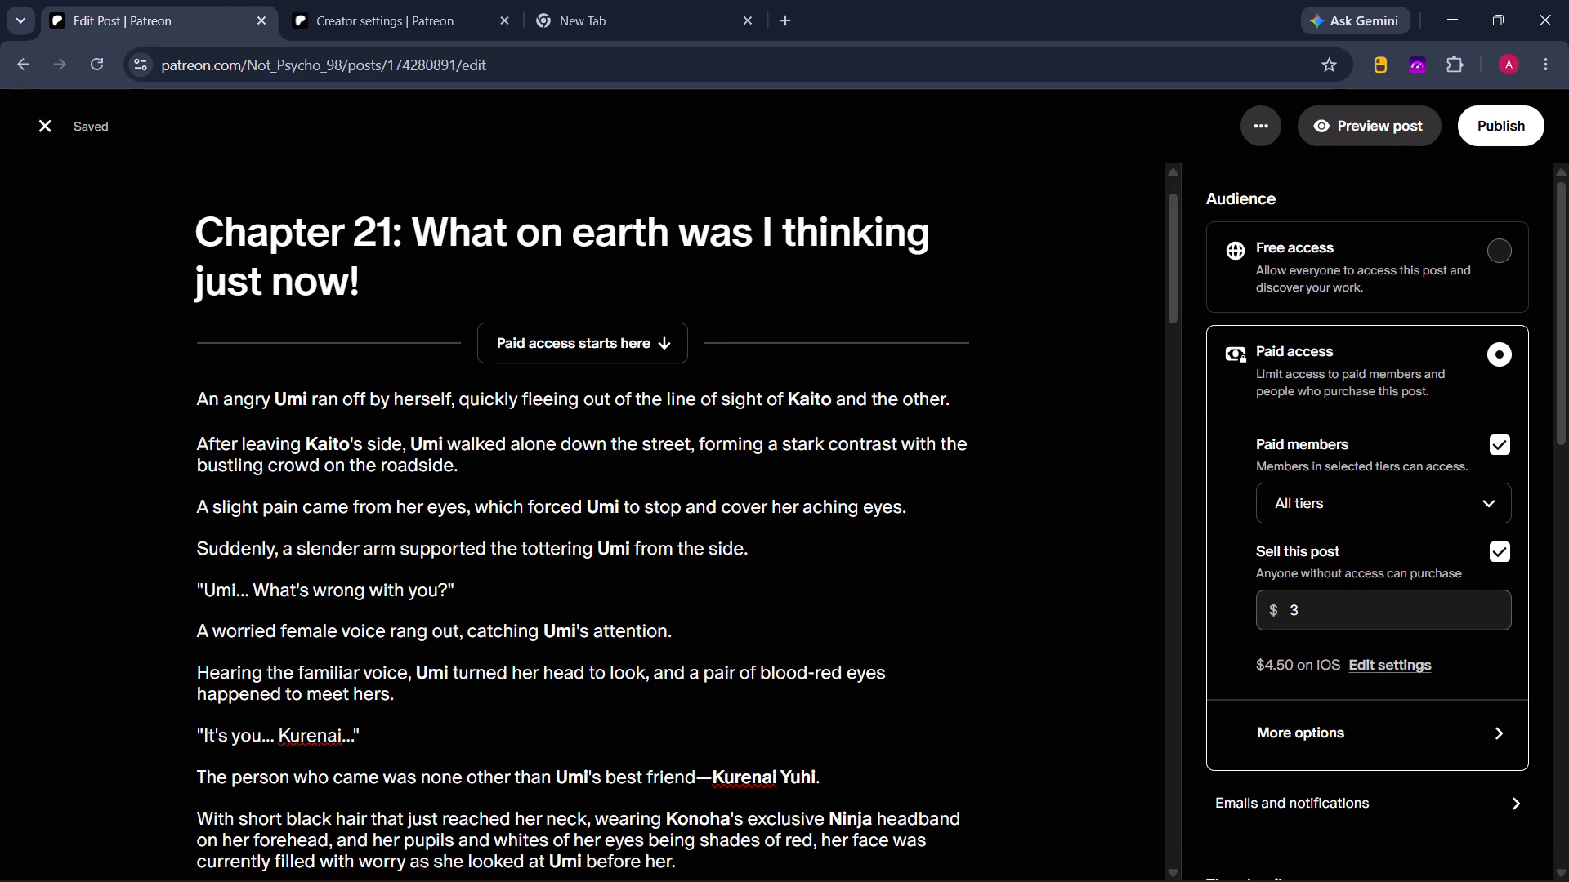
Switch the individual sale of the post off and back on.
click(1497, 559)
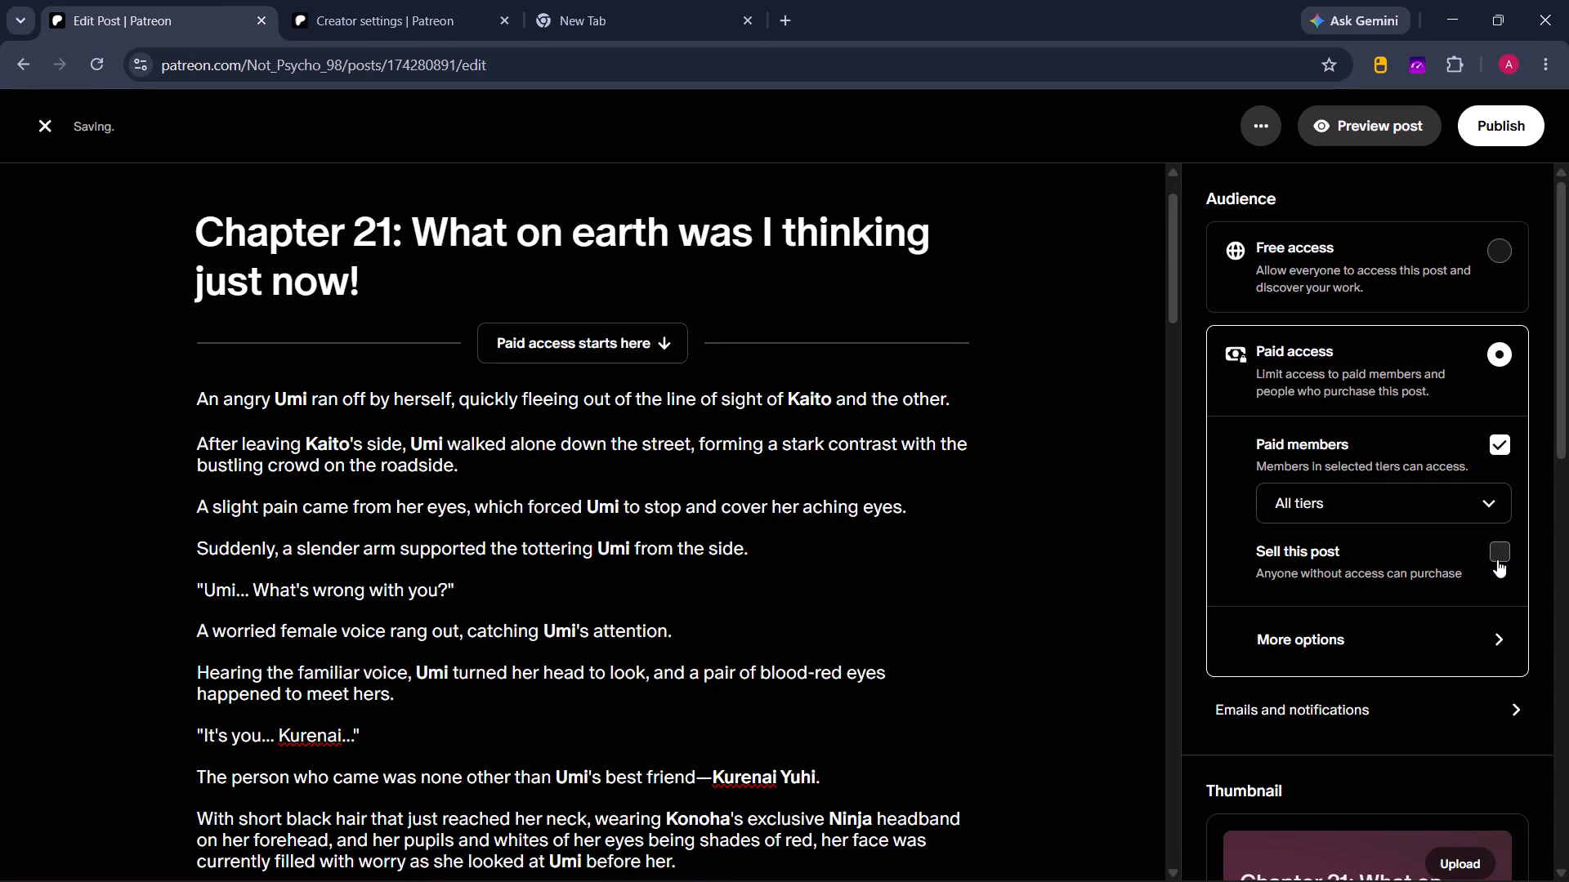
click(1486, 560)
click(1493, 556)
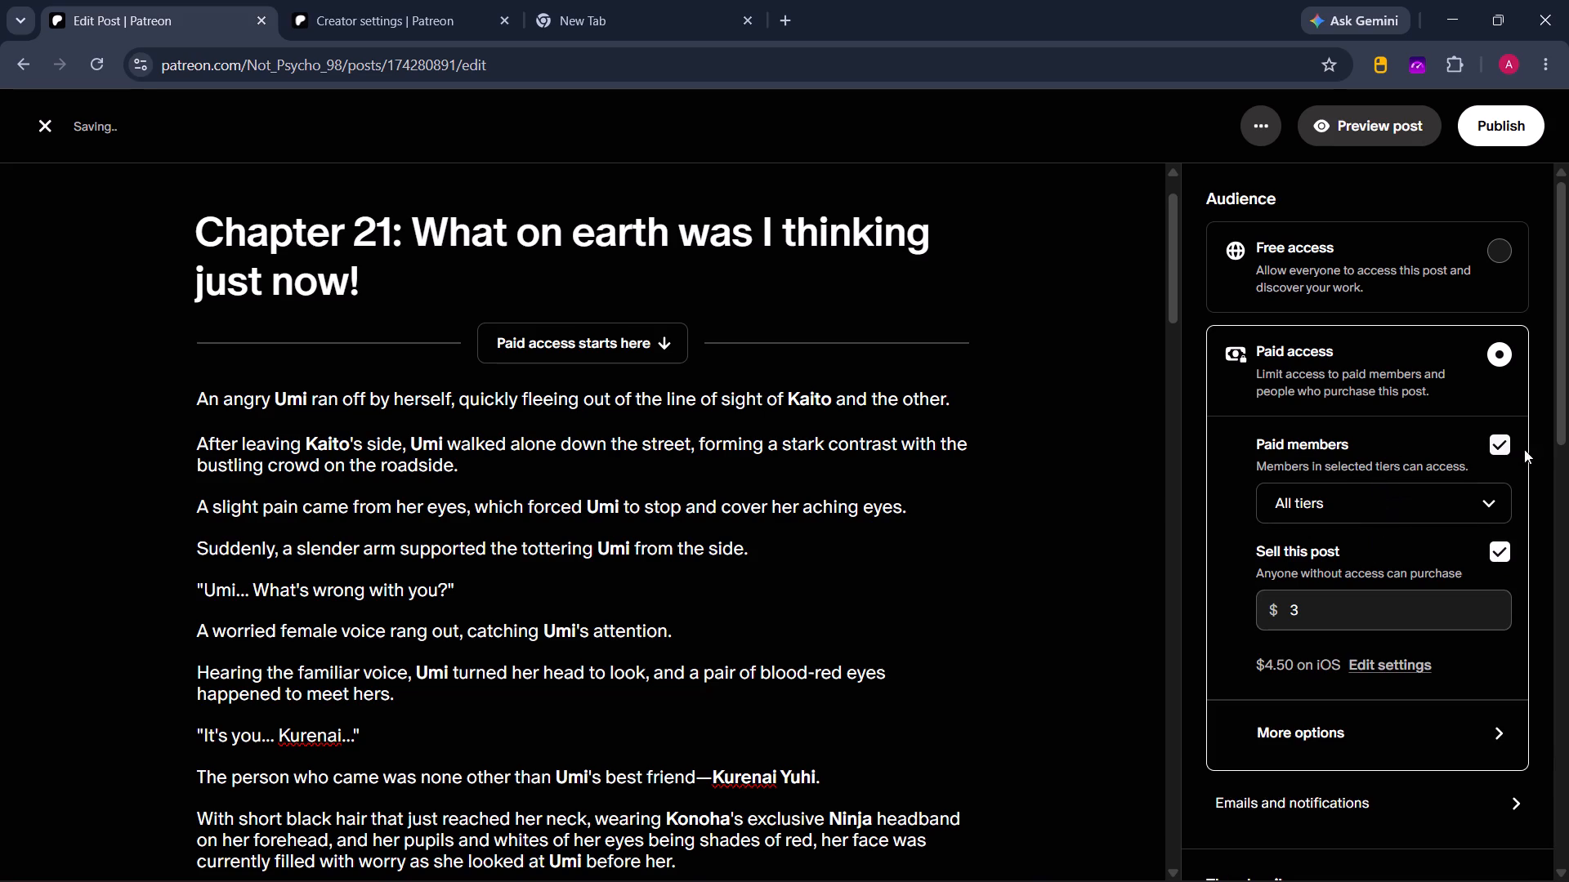
Check which membership tiers are selected for access to the post.
click(1452, 506)
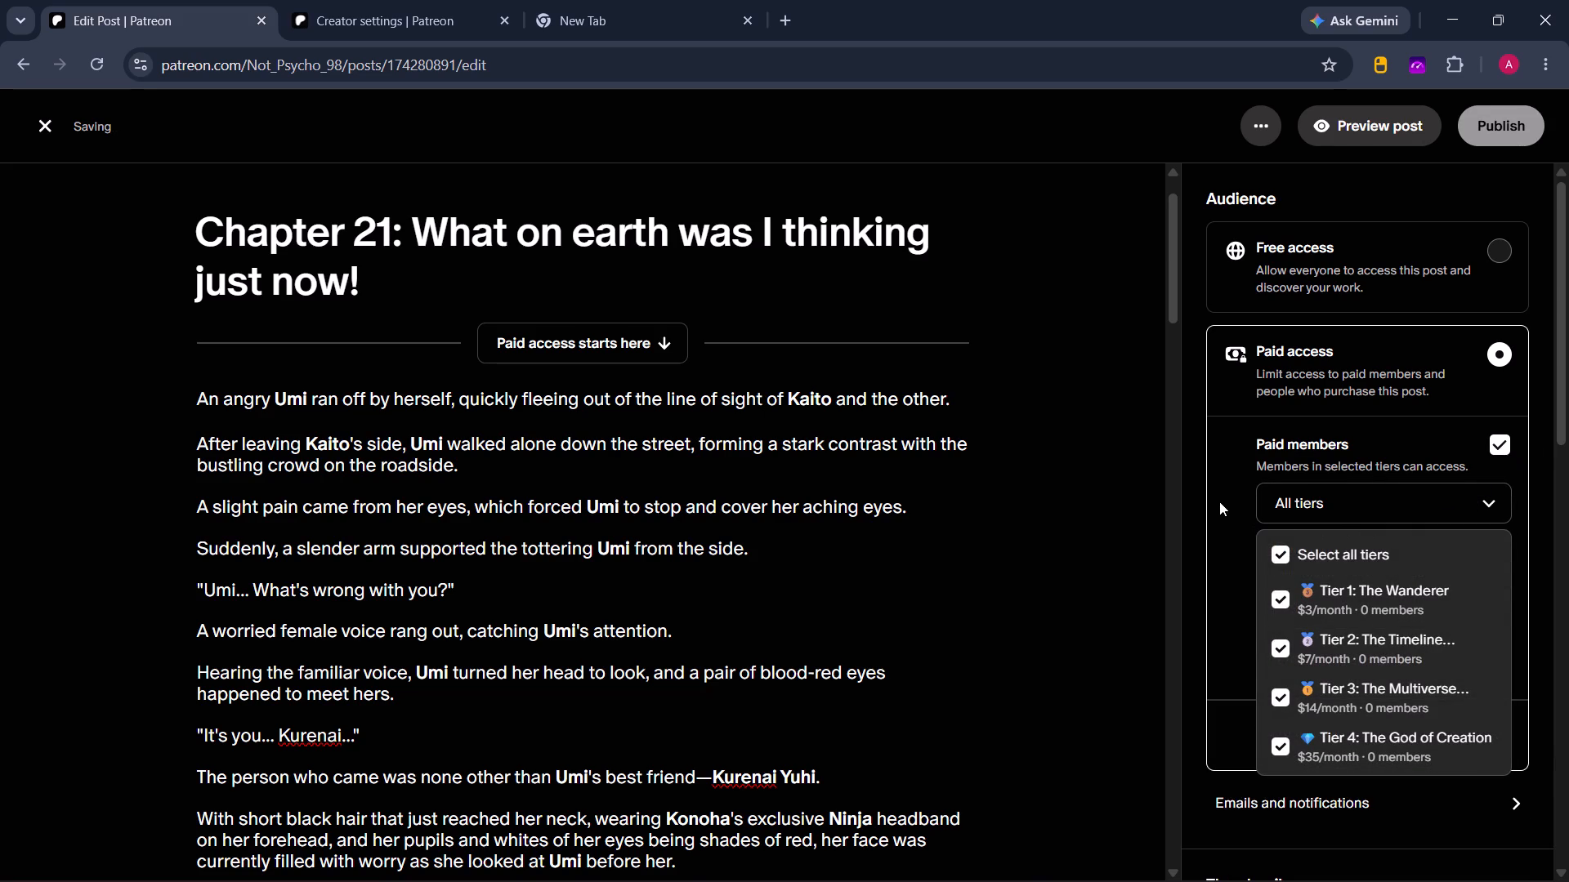
click(1192, 492)
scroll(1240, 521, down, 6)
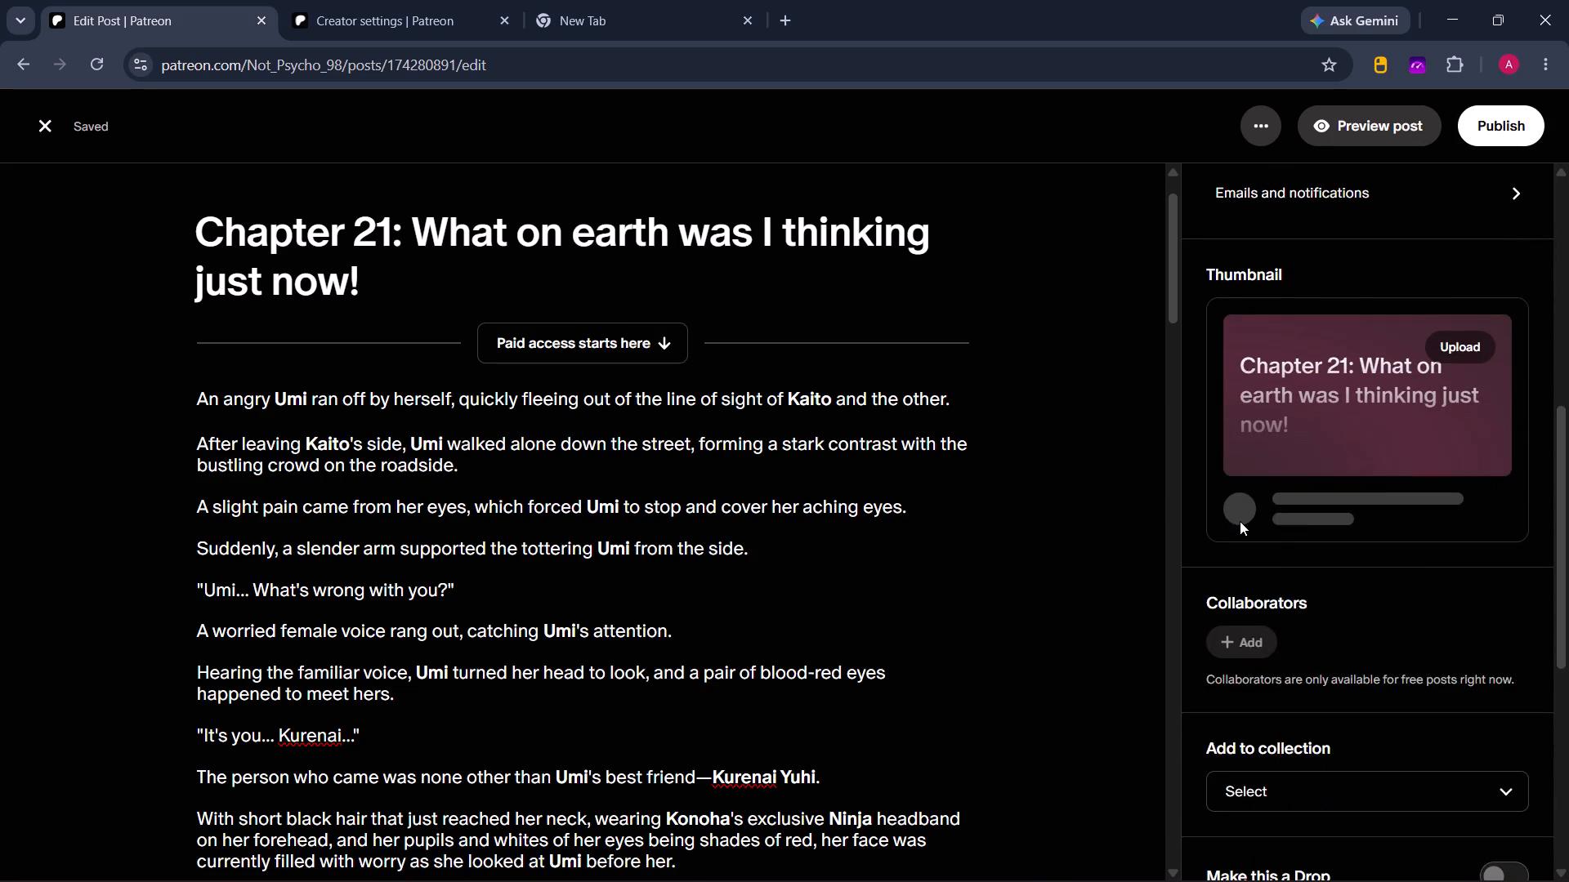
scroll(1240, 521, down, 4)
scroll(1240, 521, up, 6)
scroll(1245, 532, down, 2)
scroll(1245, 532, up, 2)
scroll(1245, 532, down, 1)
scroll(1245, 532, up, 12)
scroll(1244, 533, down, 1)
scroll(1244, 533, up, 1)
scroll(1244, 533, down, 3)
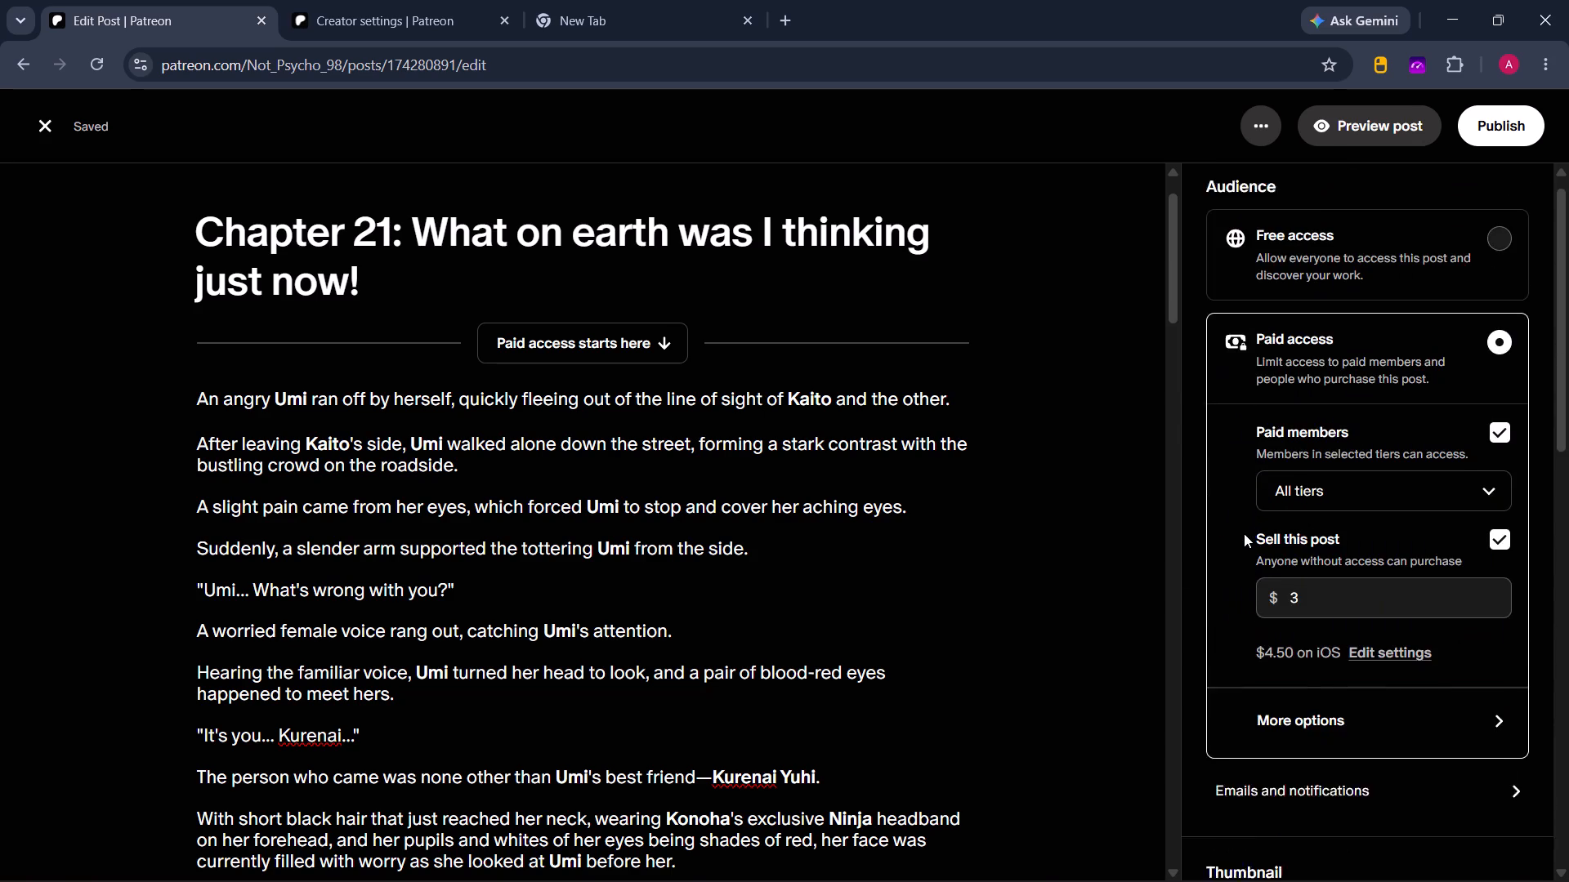
Add the Chapter 21 post to the NHYWPMATH collection.
scroll(1244, 533, down, 6)
click(1295, 499)
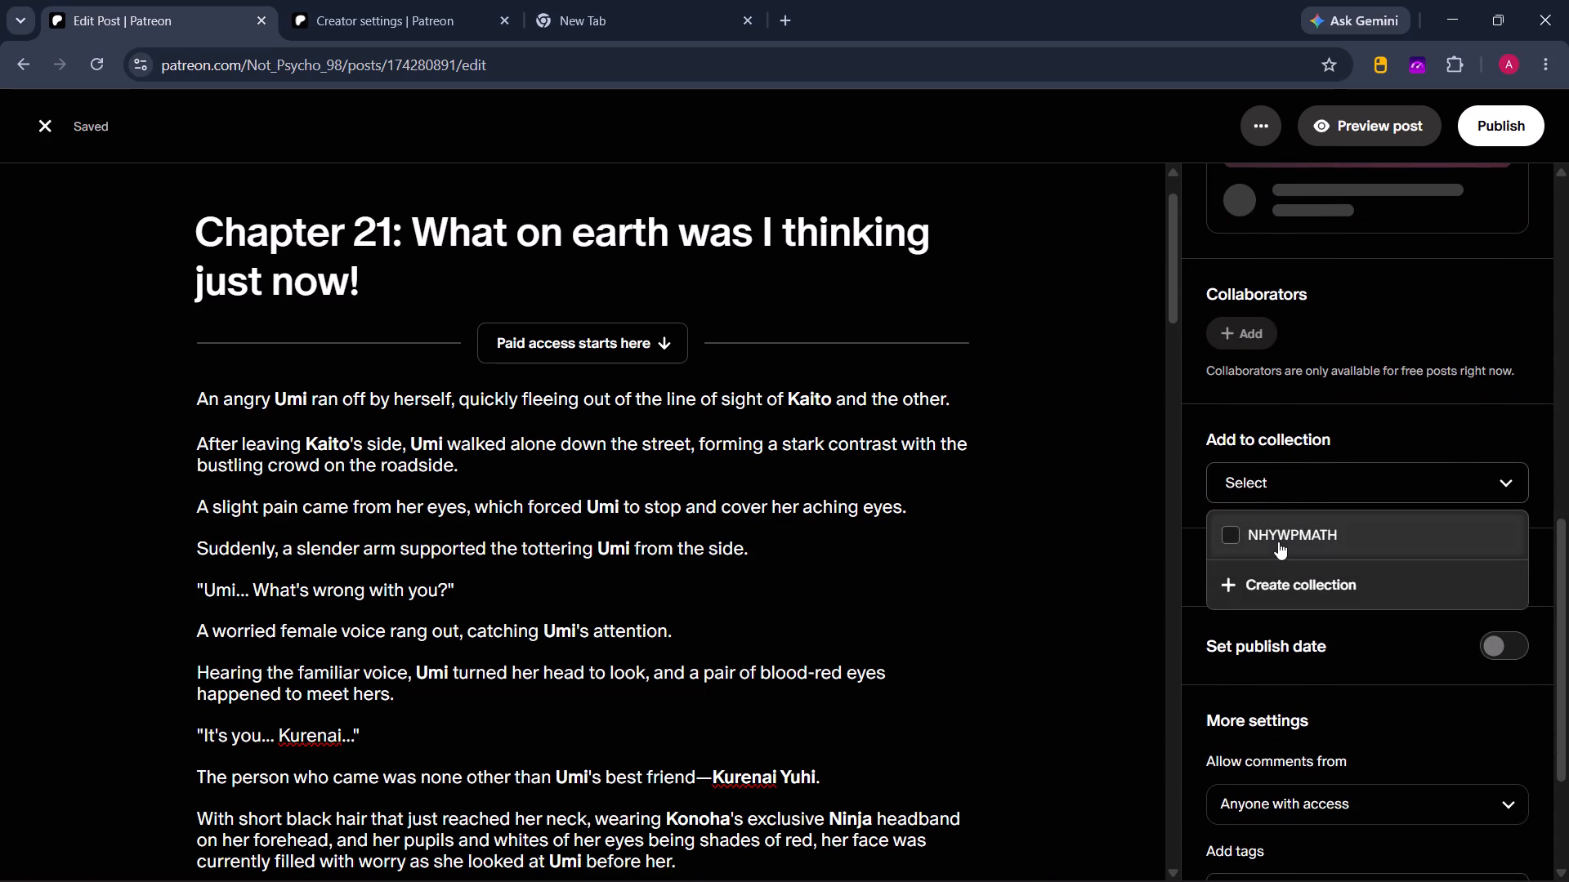
click(1278, 541)
click(1330, 633)
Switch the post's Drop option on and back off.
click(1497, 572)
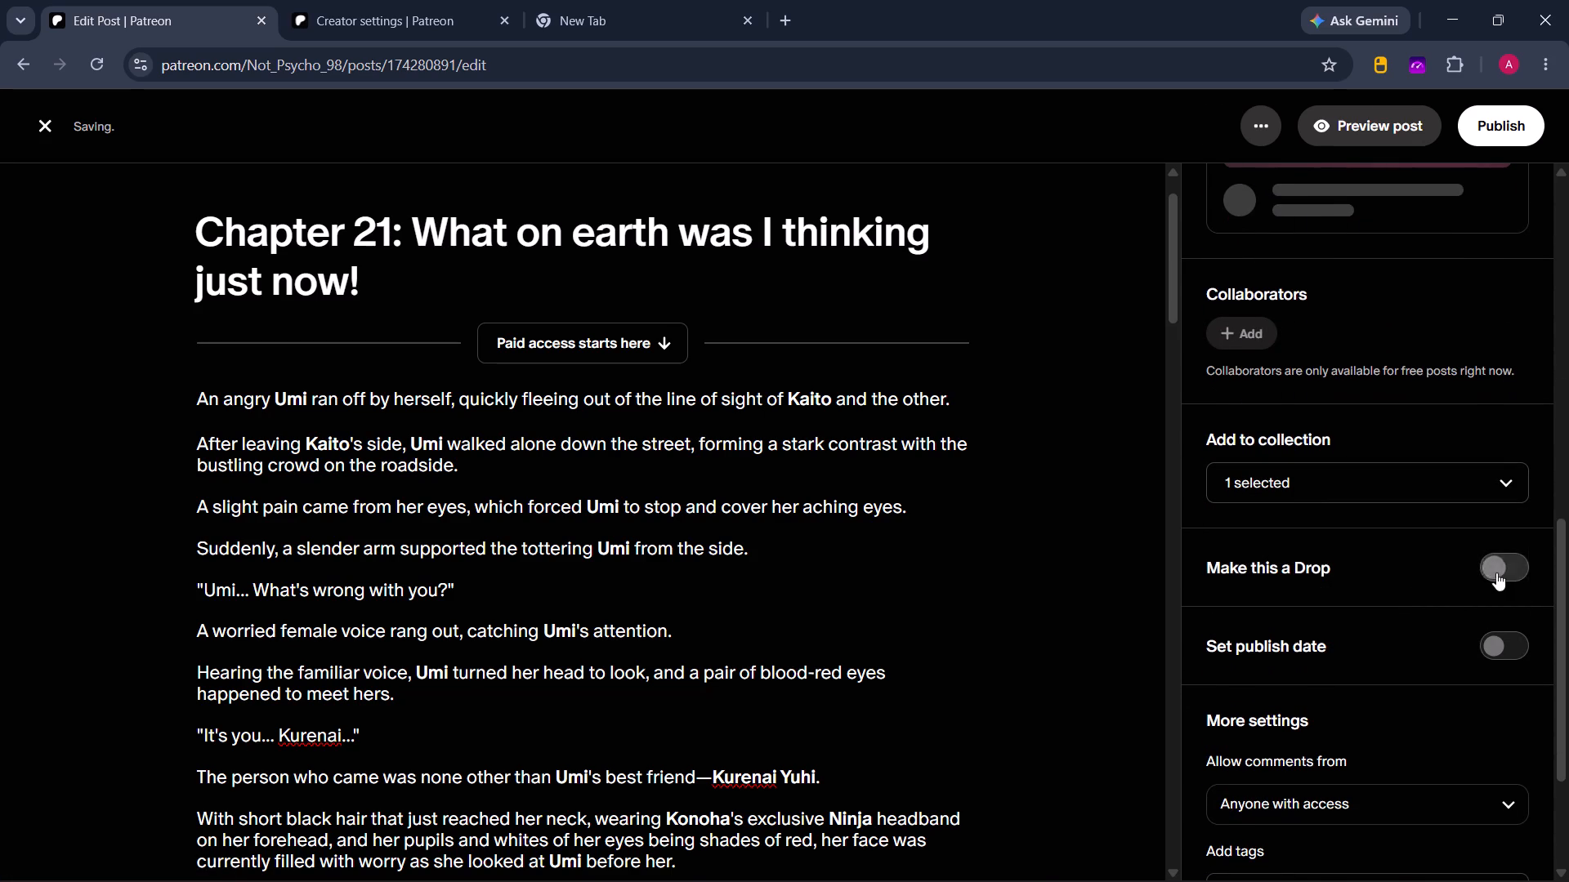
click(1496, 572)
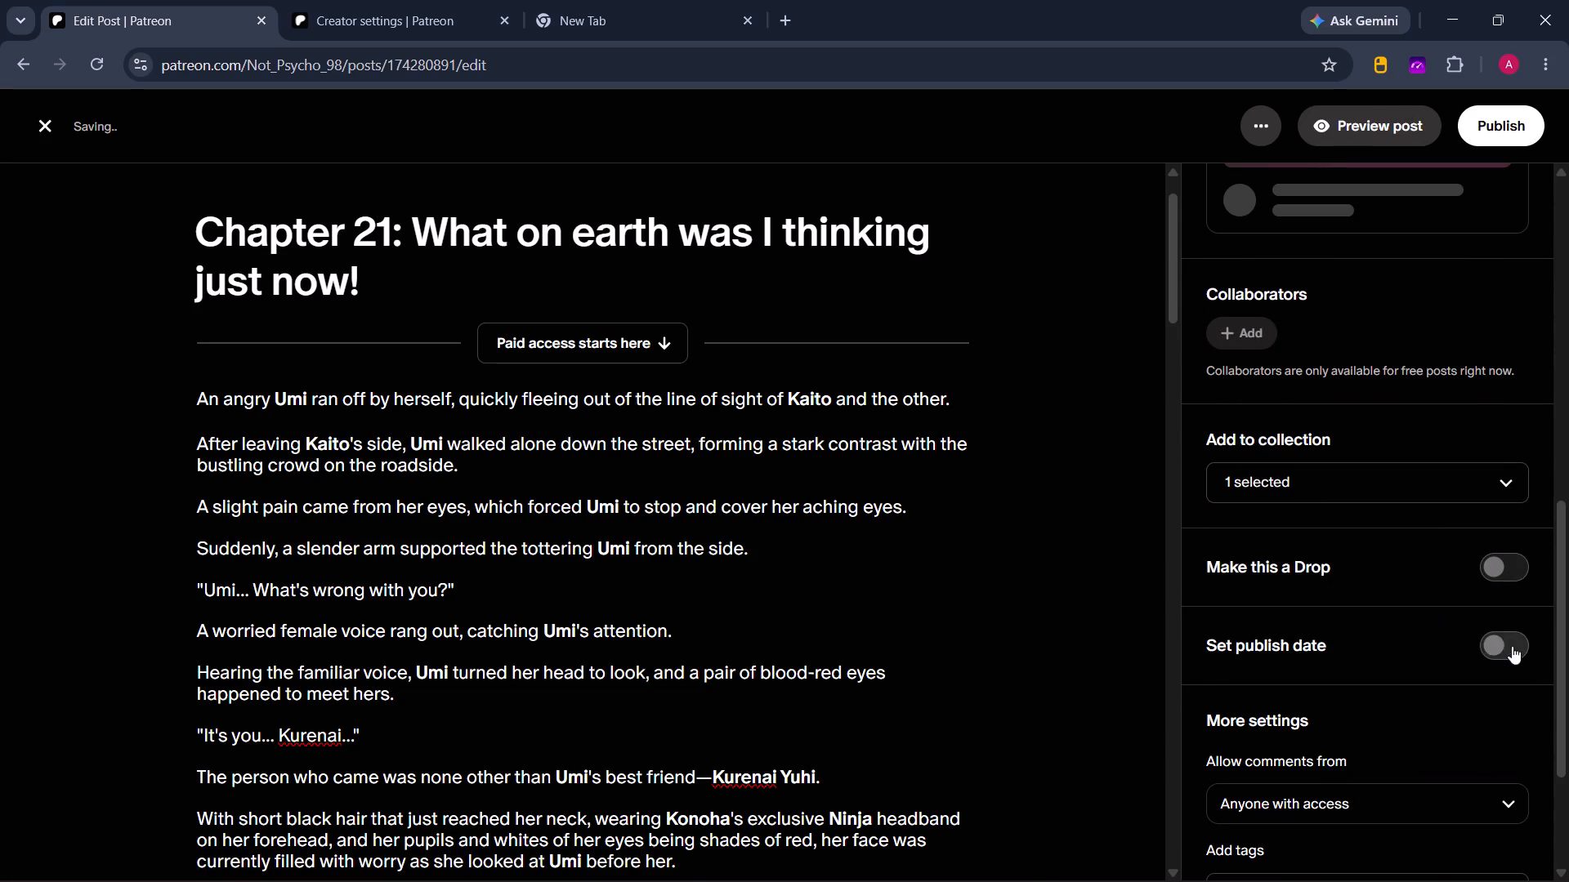
Schedule the Chapter 21 post for 8 November 2026 at 15:00 and leave the editor for the post library.
click(1512, 646)
click(1320, 700)
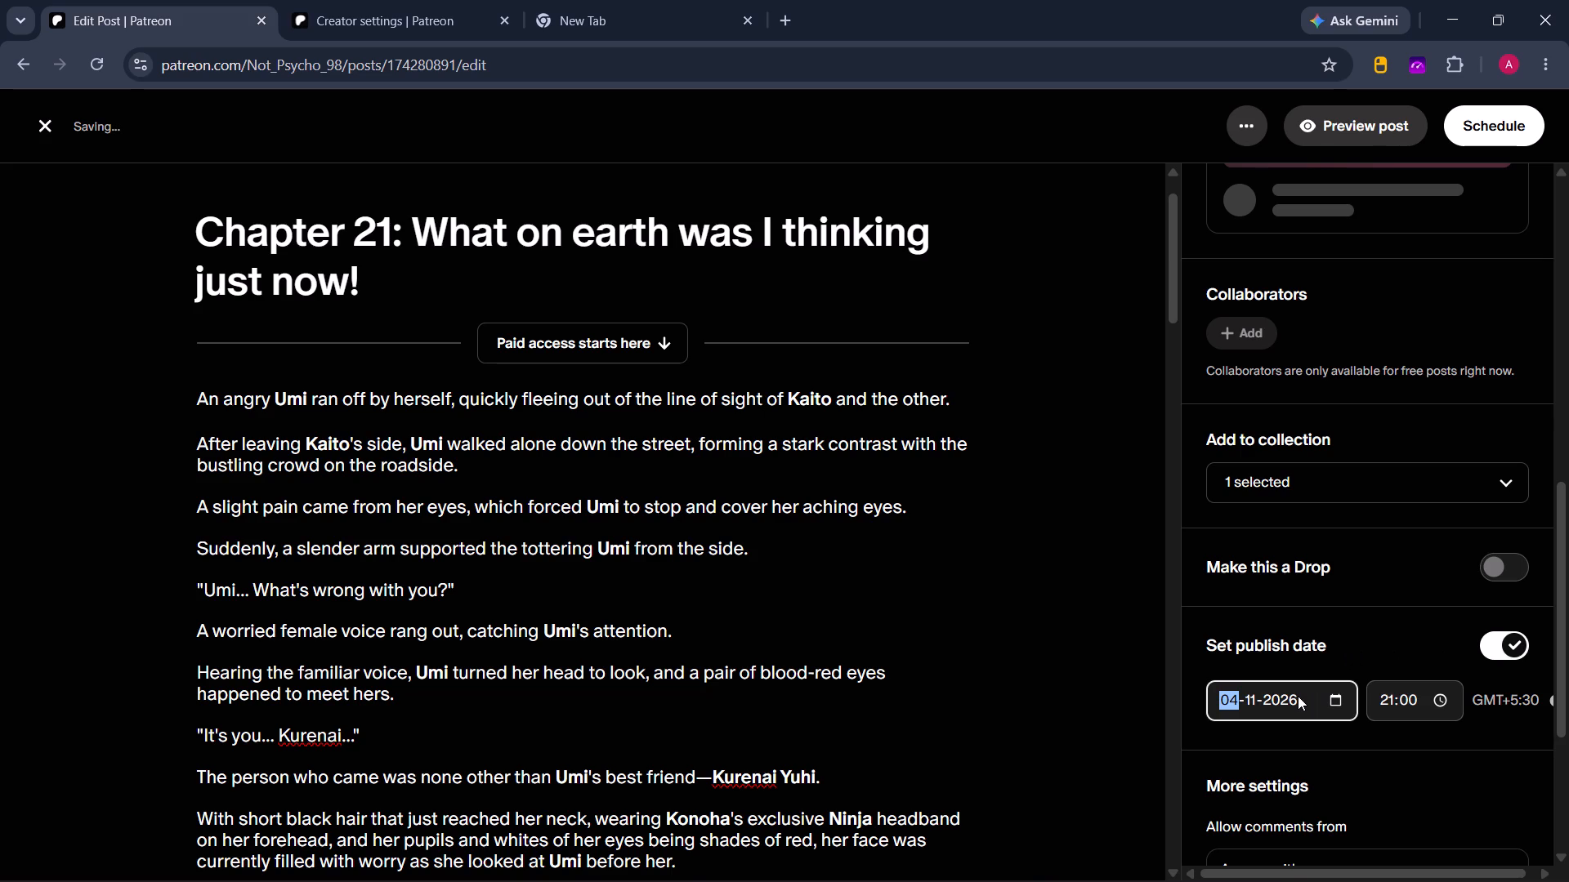
text(08)
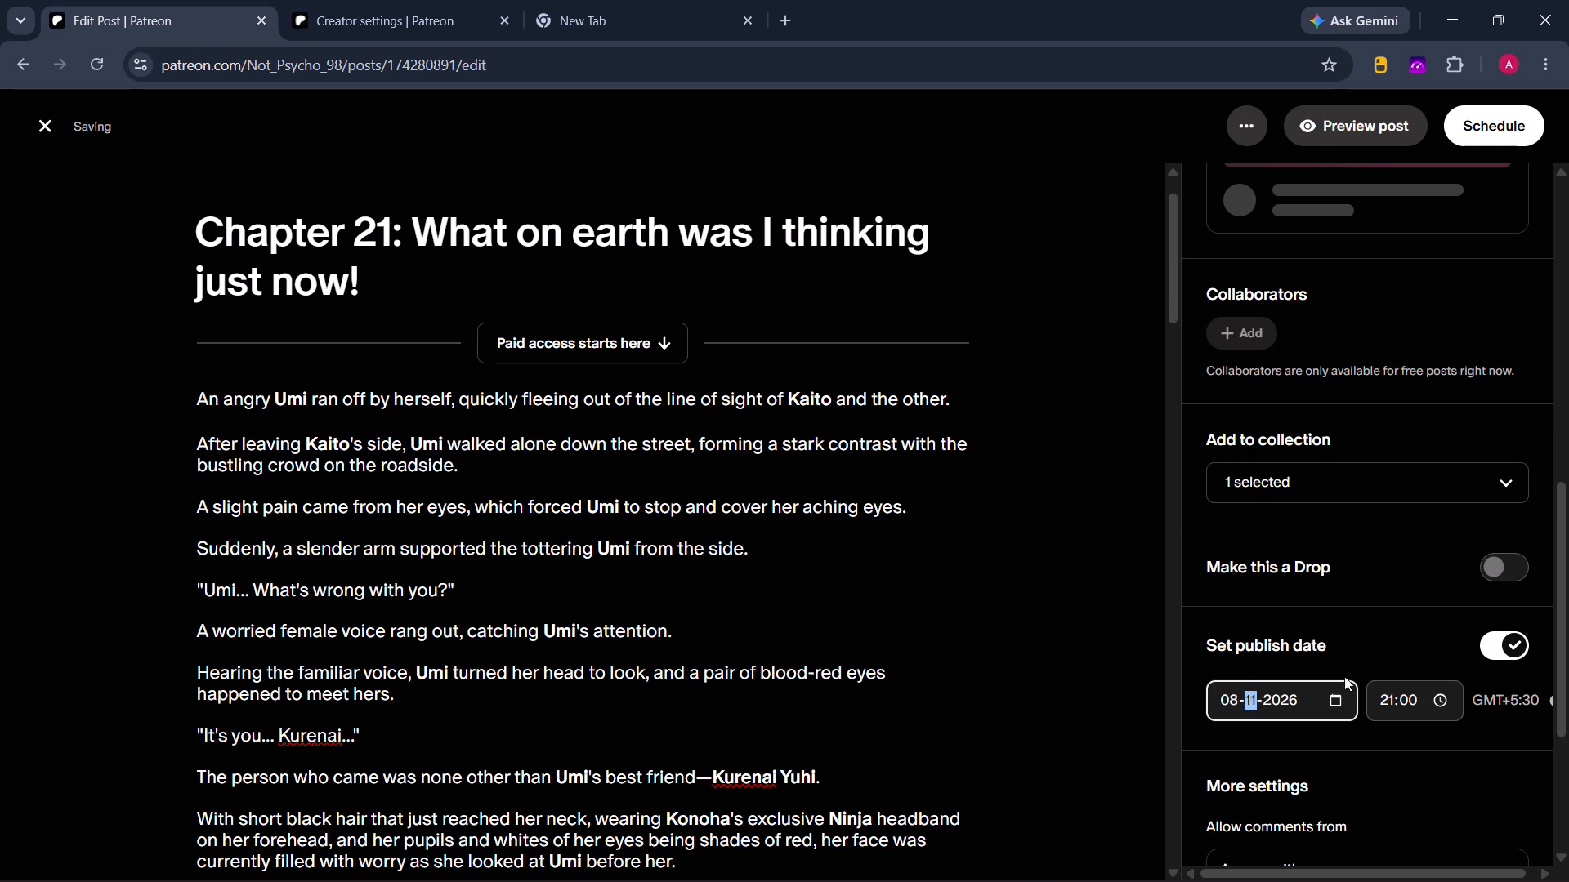
click(1381, 698)
text(15)
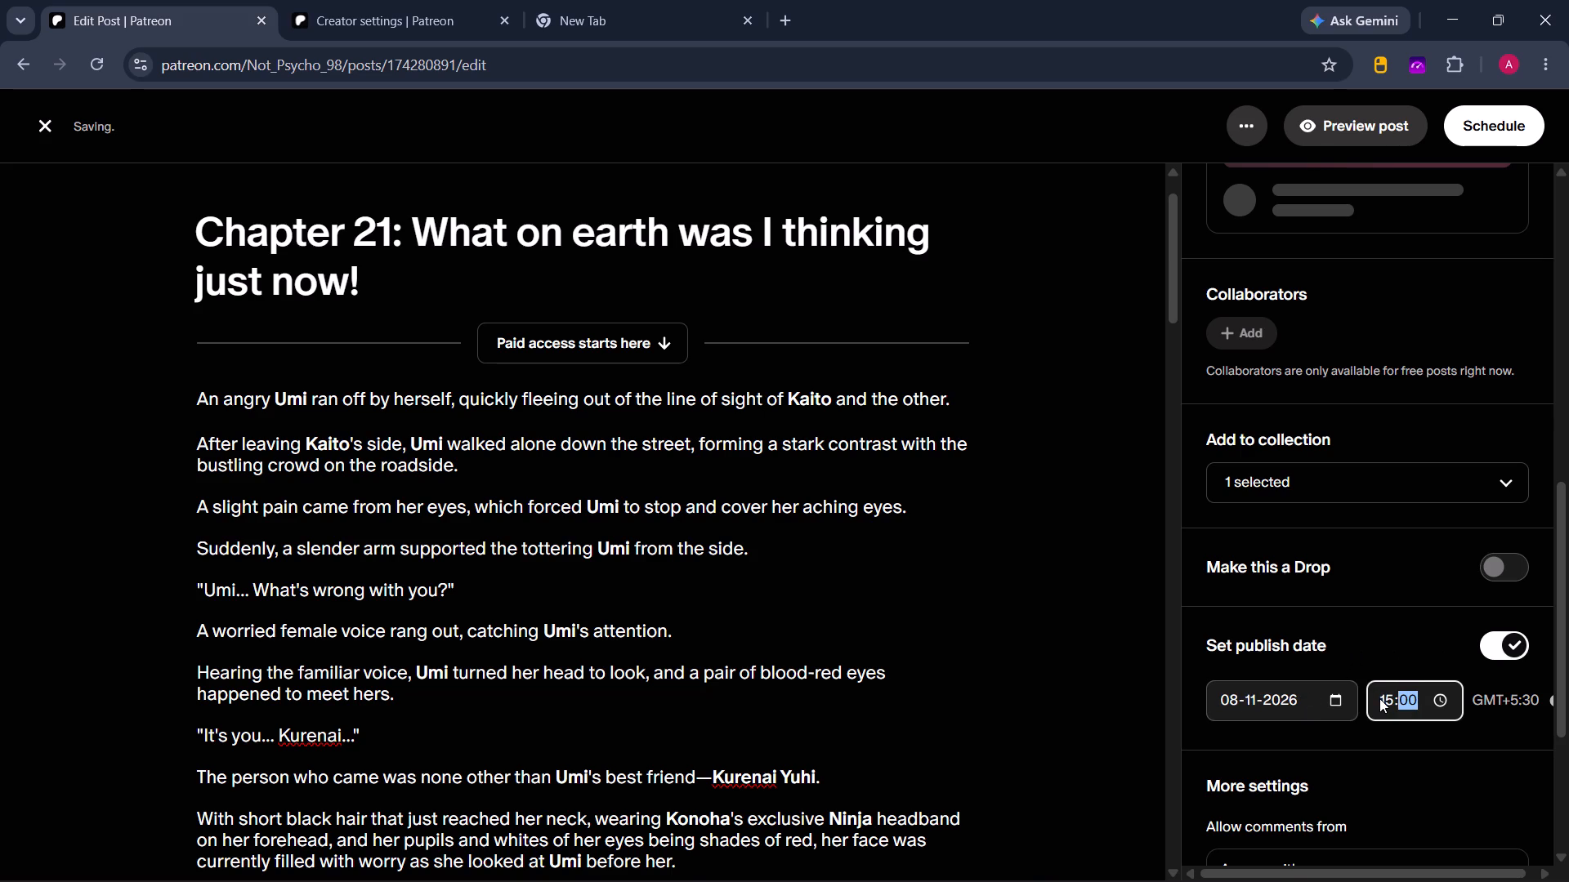
scroll(1390, 501, down, 5)
scroll(1402, 465, up, 7)
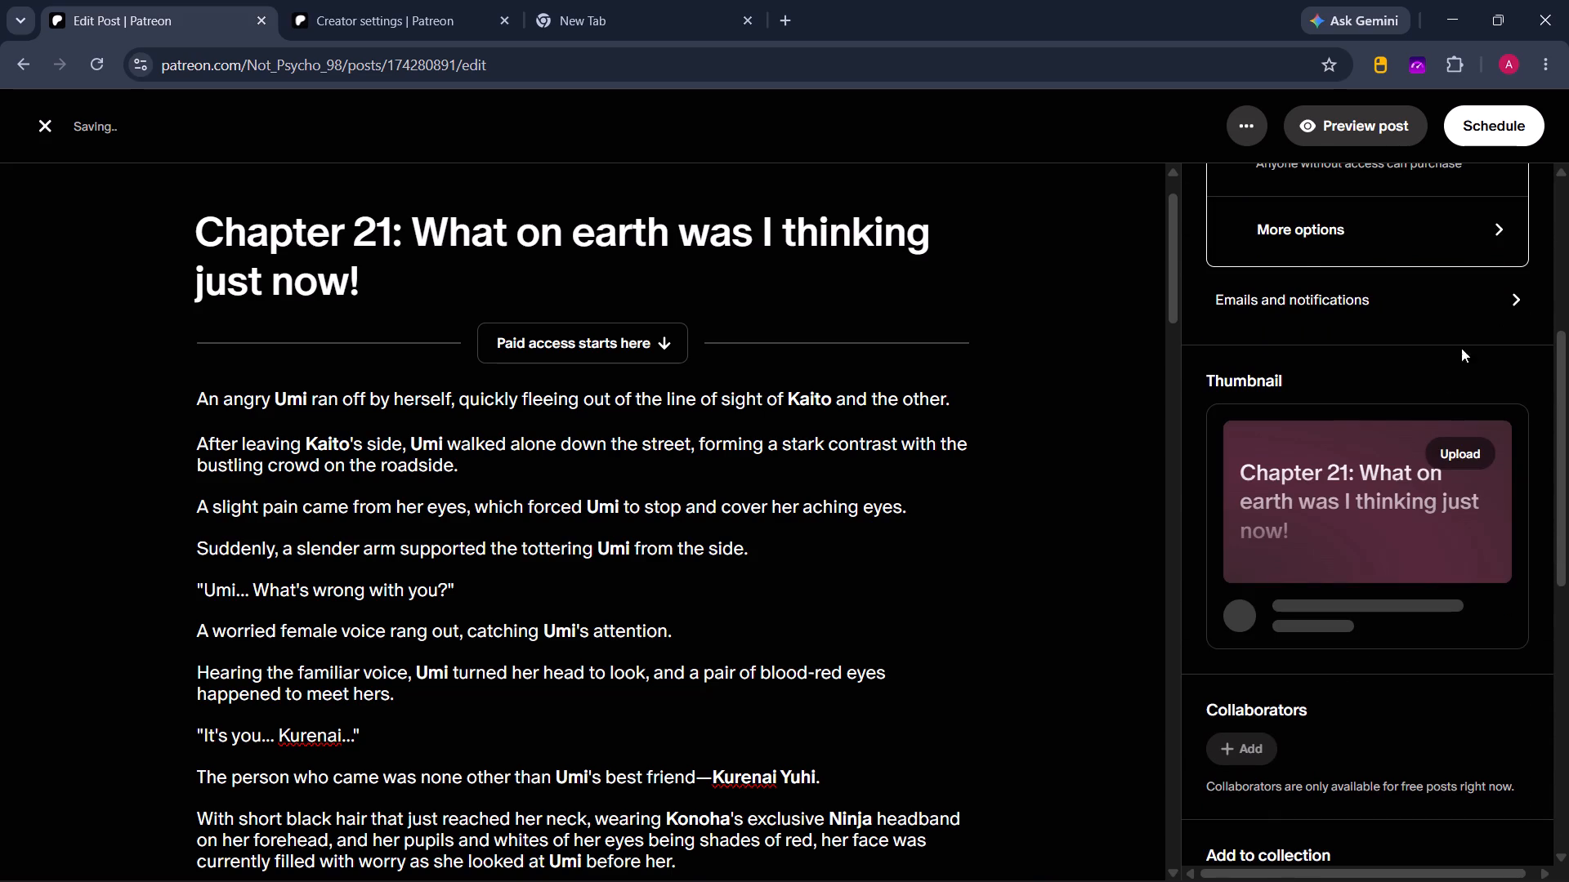
click(1494, 143)
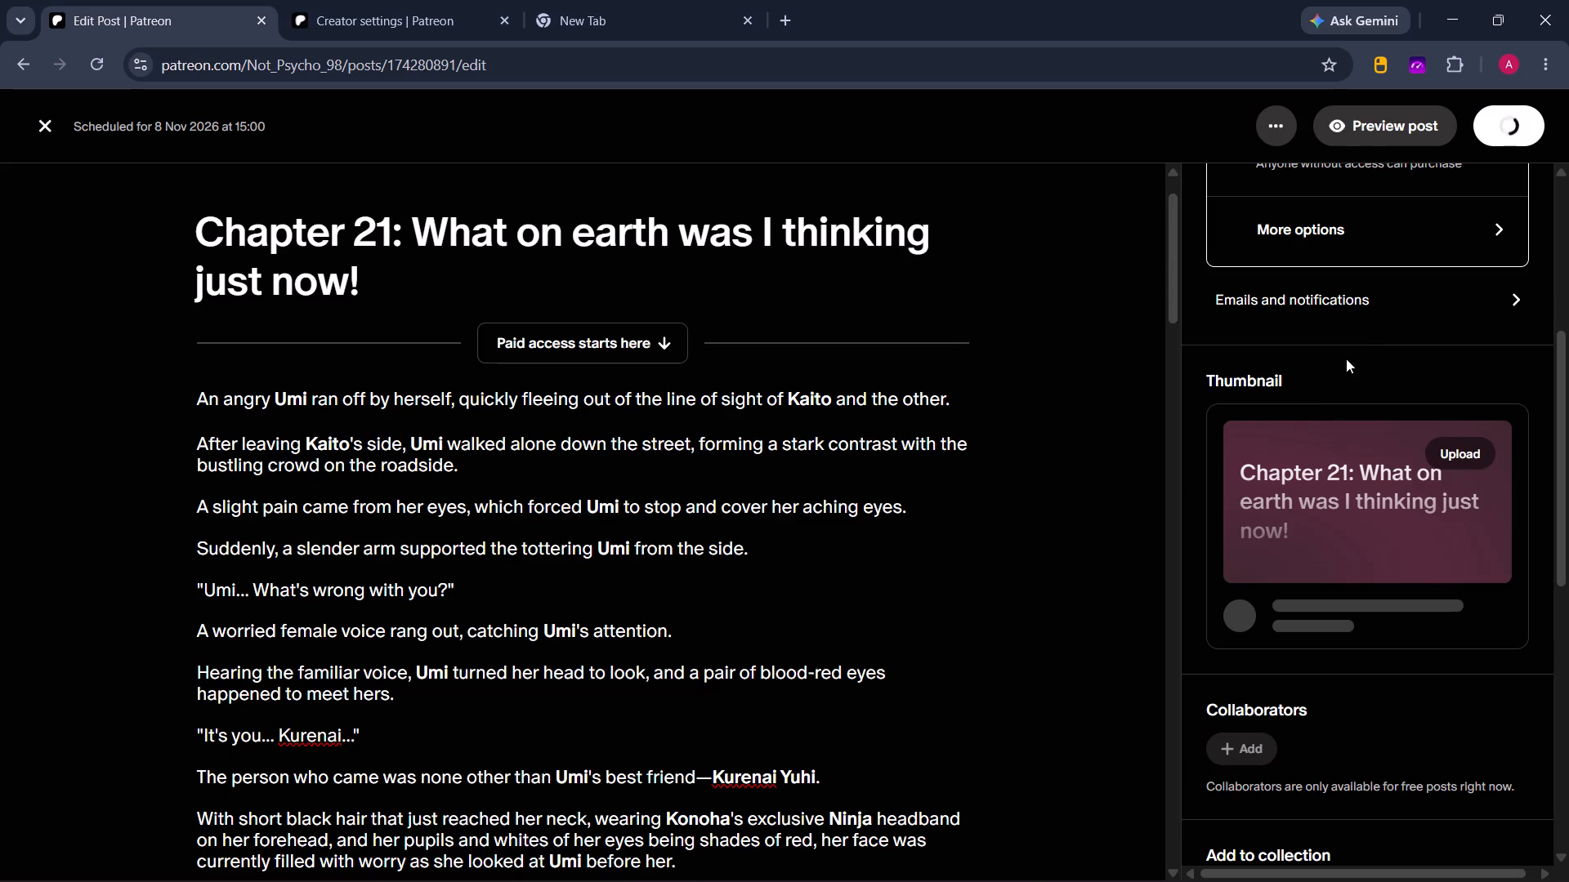
click(962, 546)
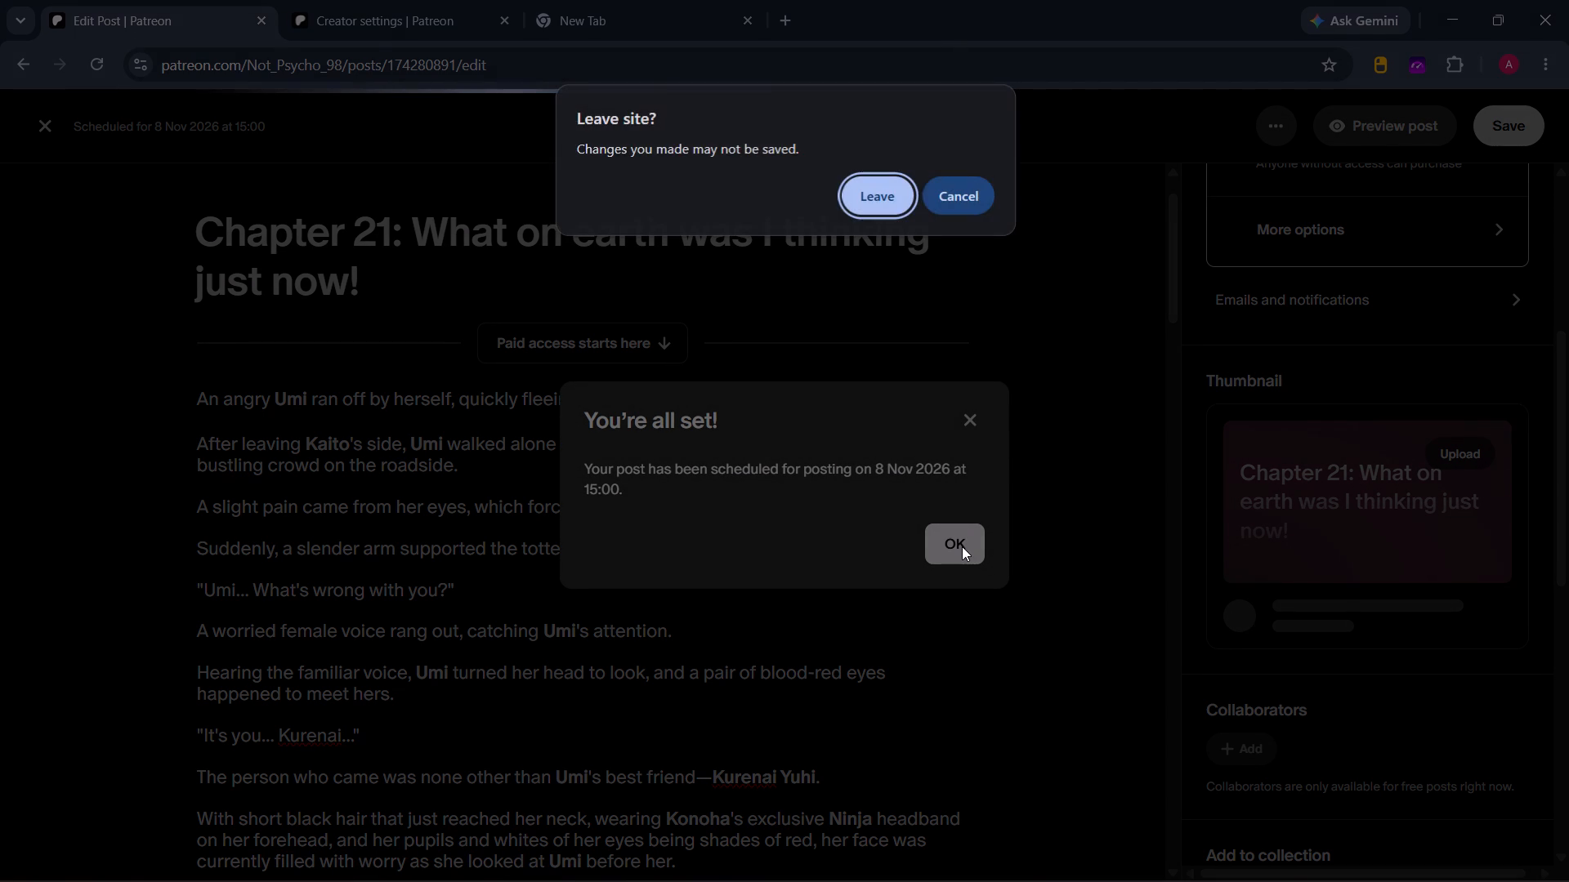
click(891, 204)
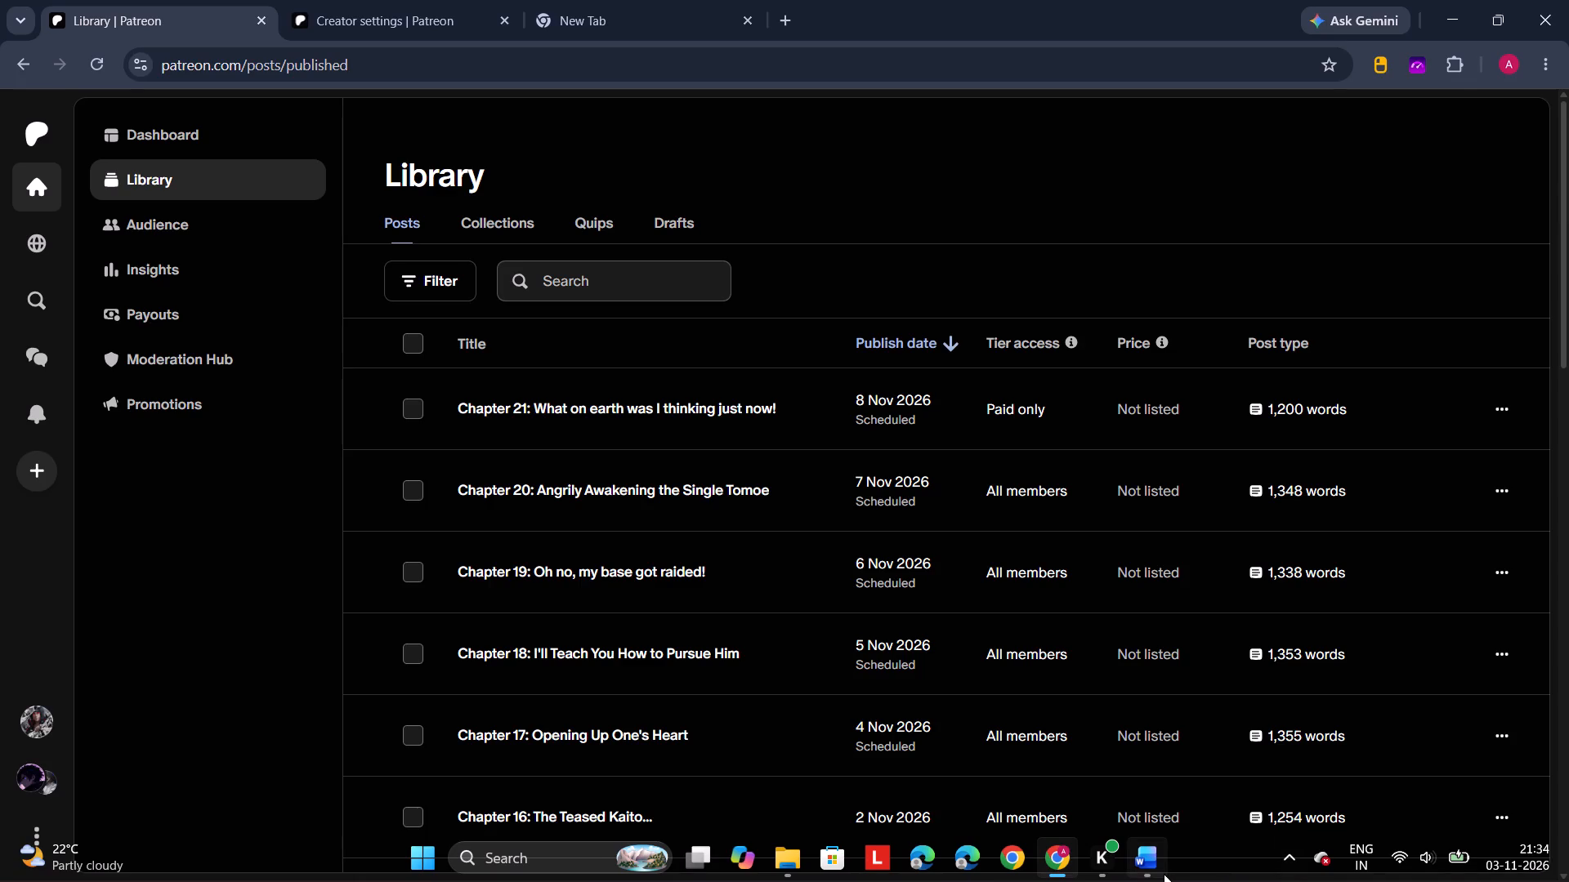
Close the Chapter 21 document in Word and open Chapter 22 from the Naruto hakari folder.
click(1164, 874)
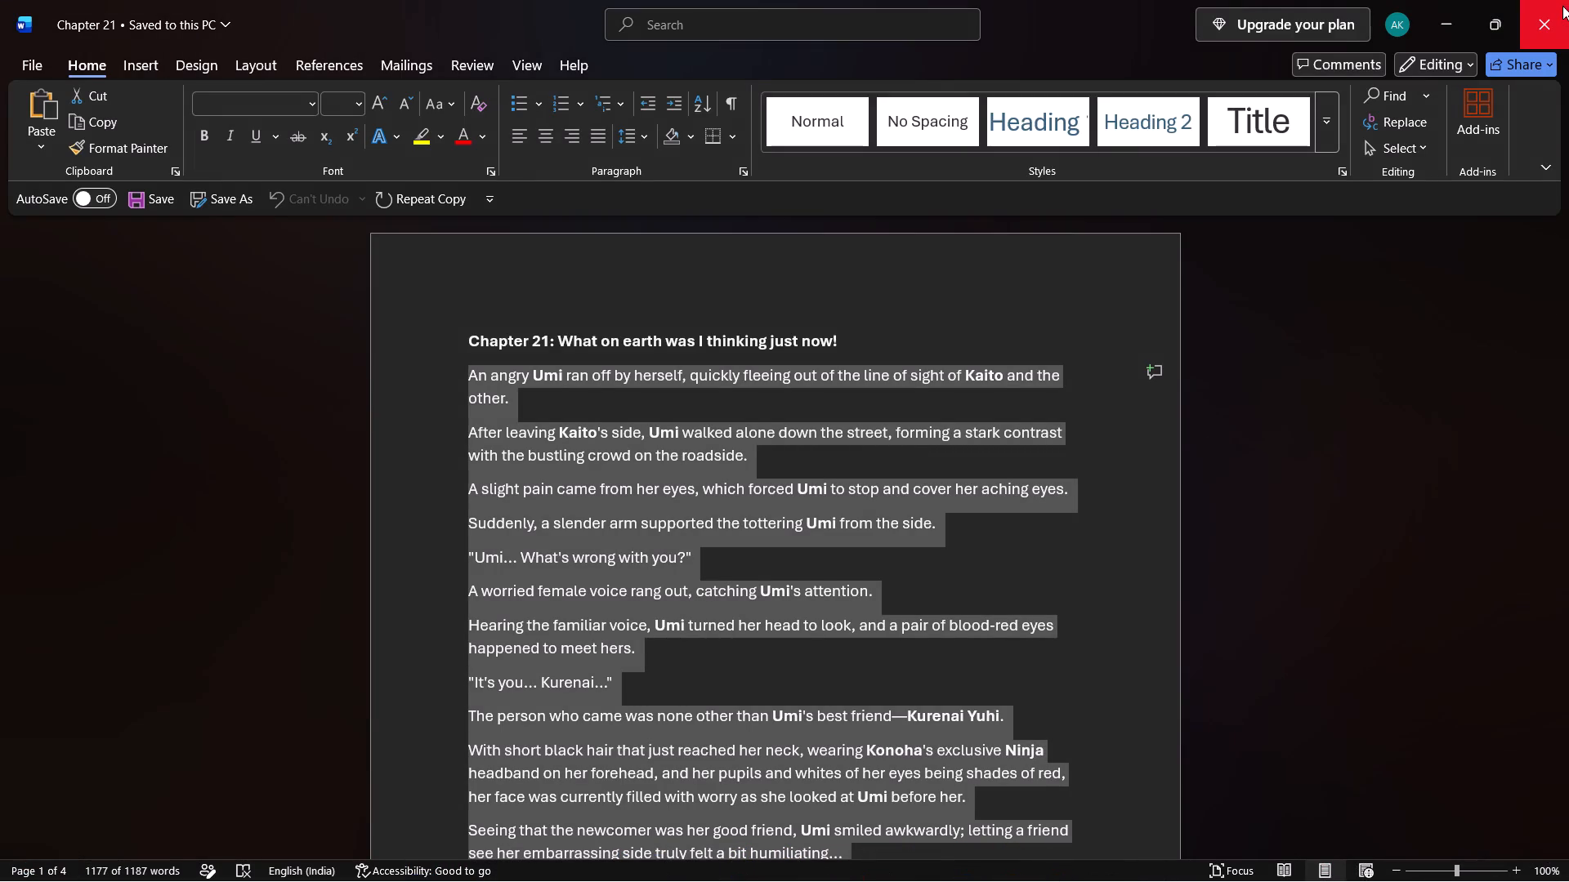
click(1562, 4)
click(820, 860)
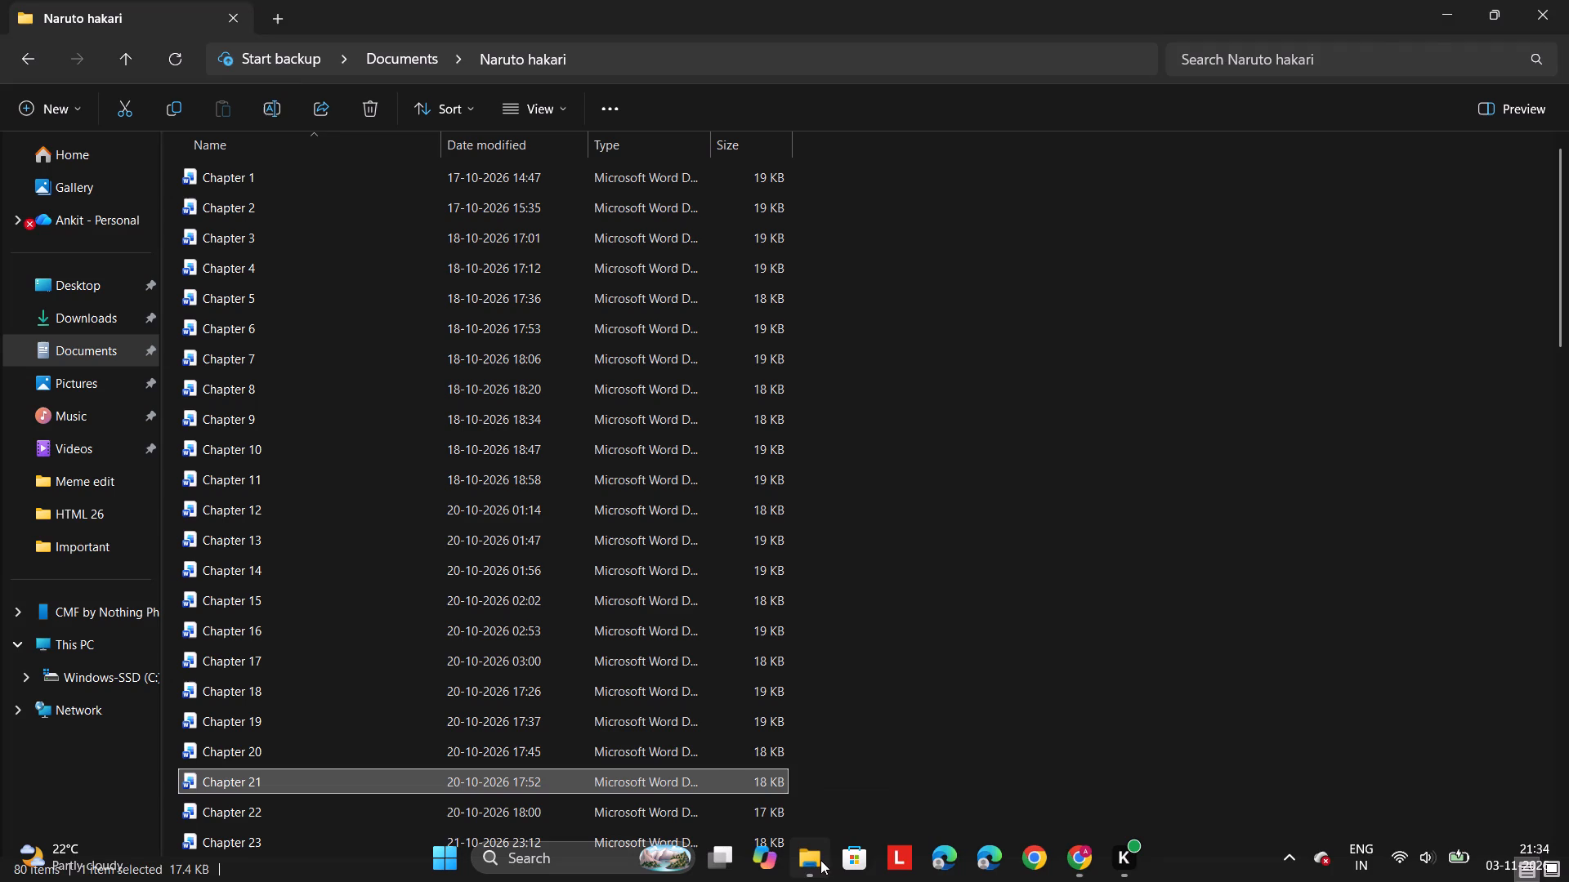
double_click(411, 817)
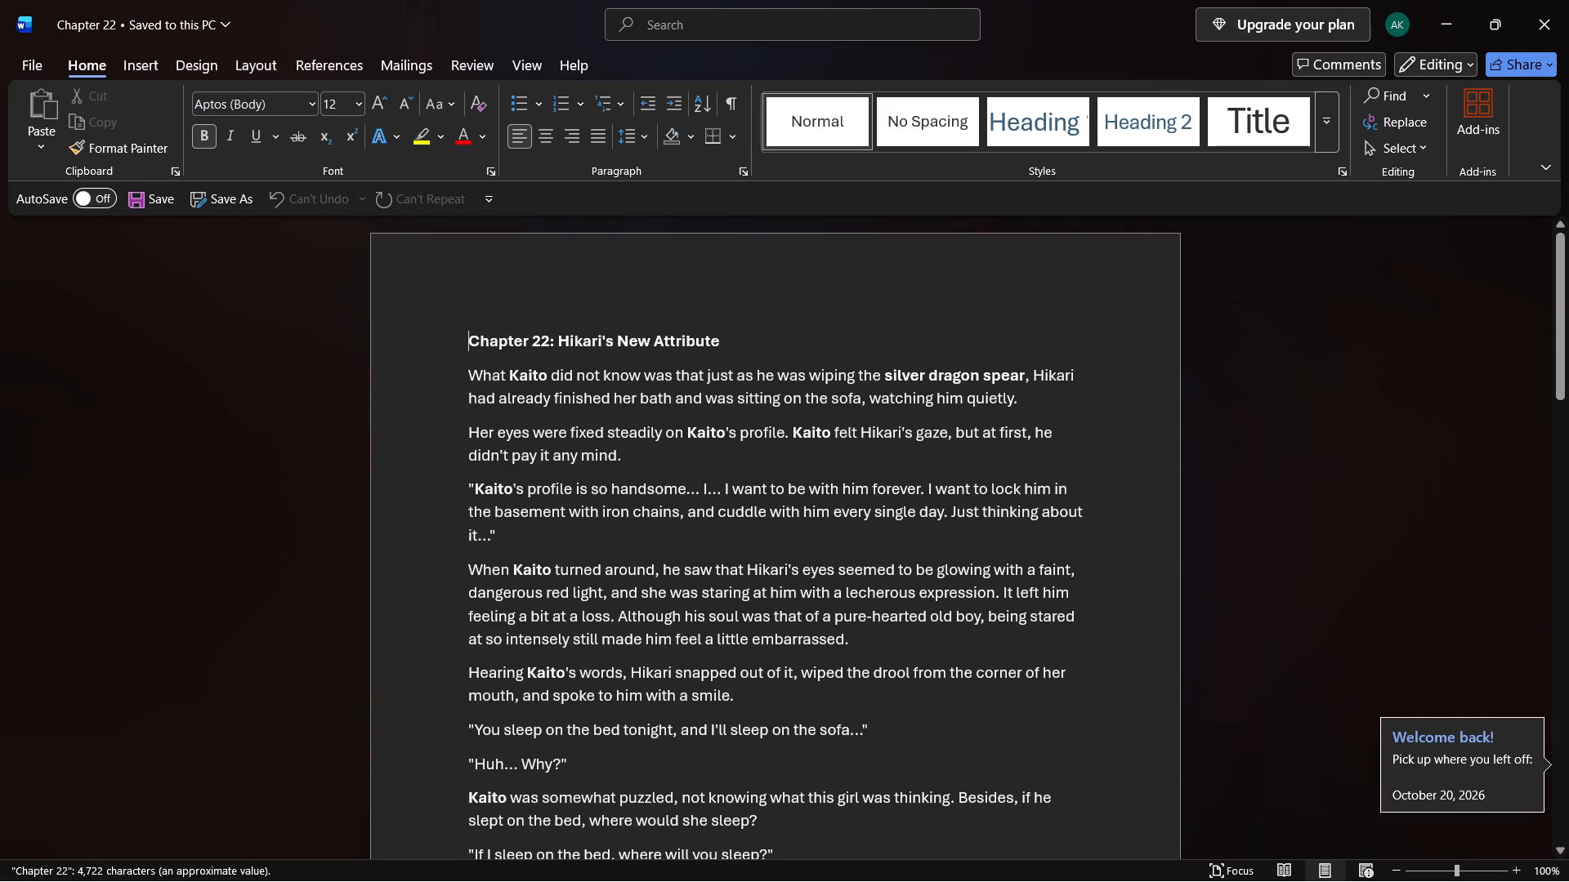
Create a new Patreon post titled "Chapter 22: Hikari's New Attribute", copying the title from the Word document.
drag(748, 340, 497, 341)
right_click(512, 337)
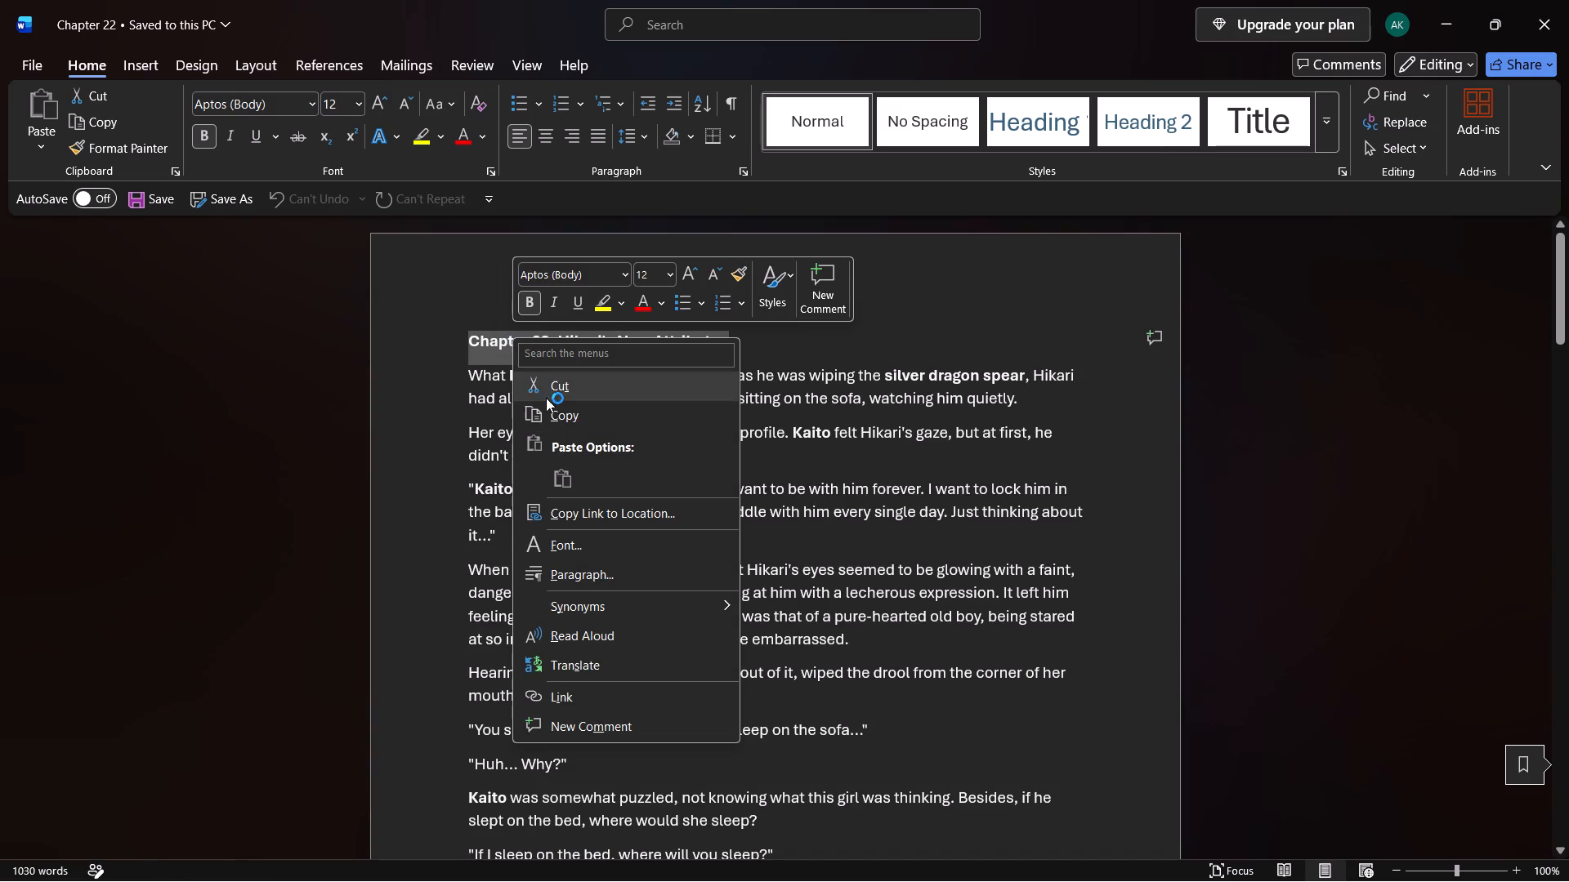
click(571, 417)
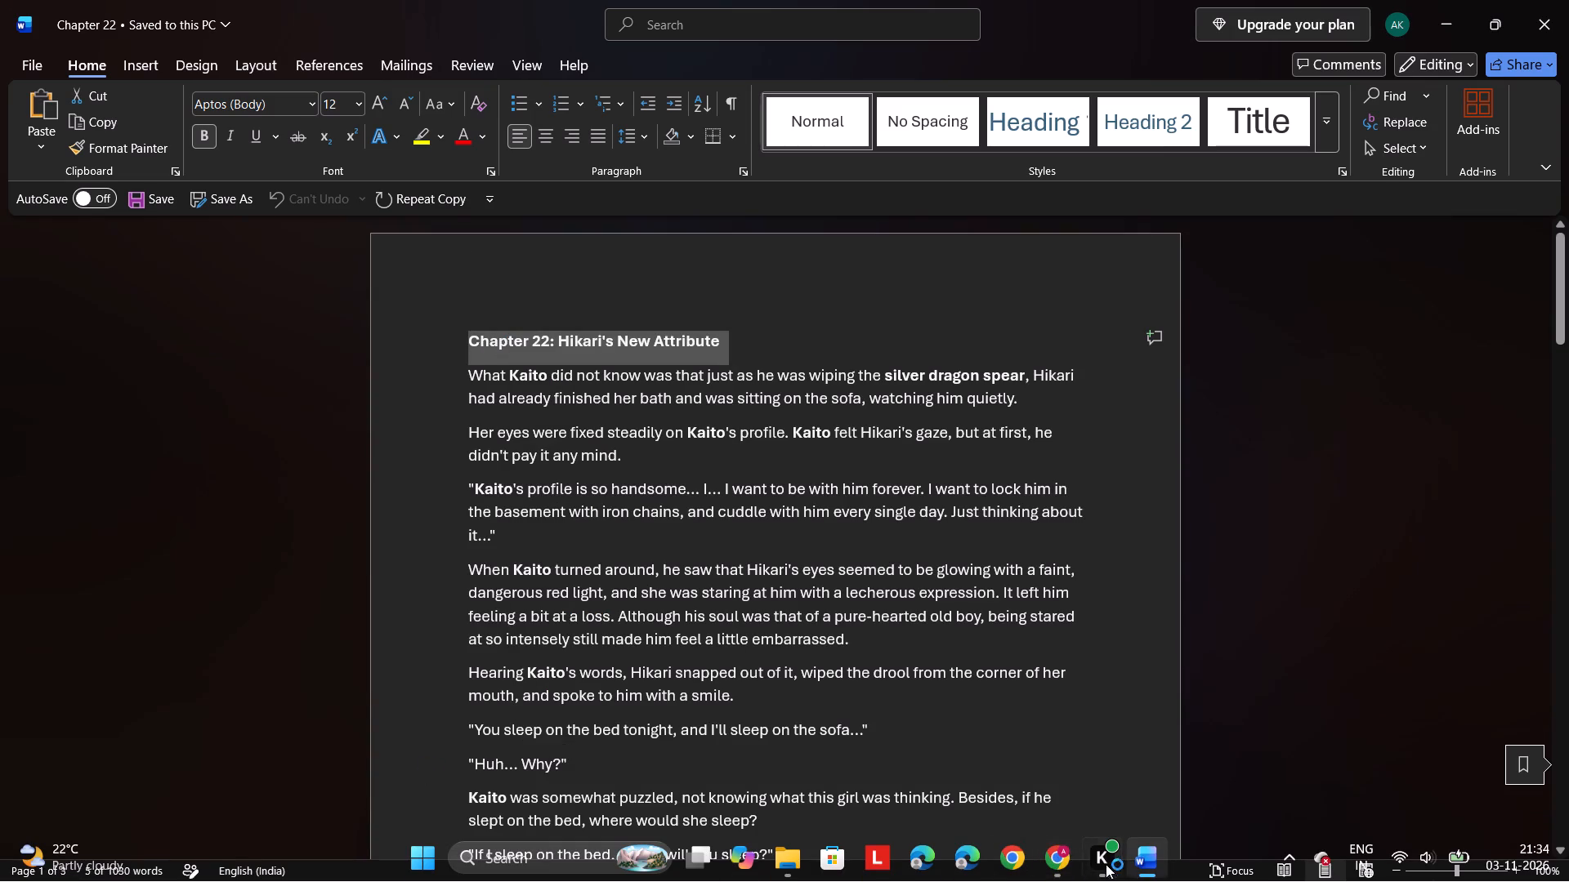
click(1066, 864)
click(55, 473)
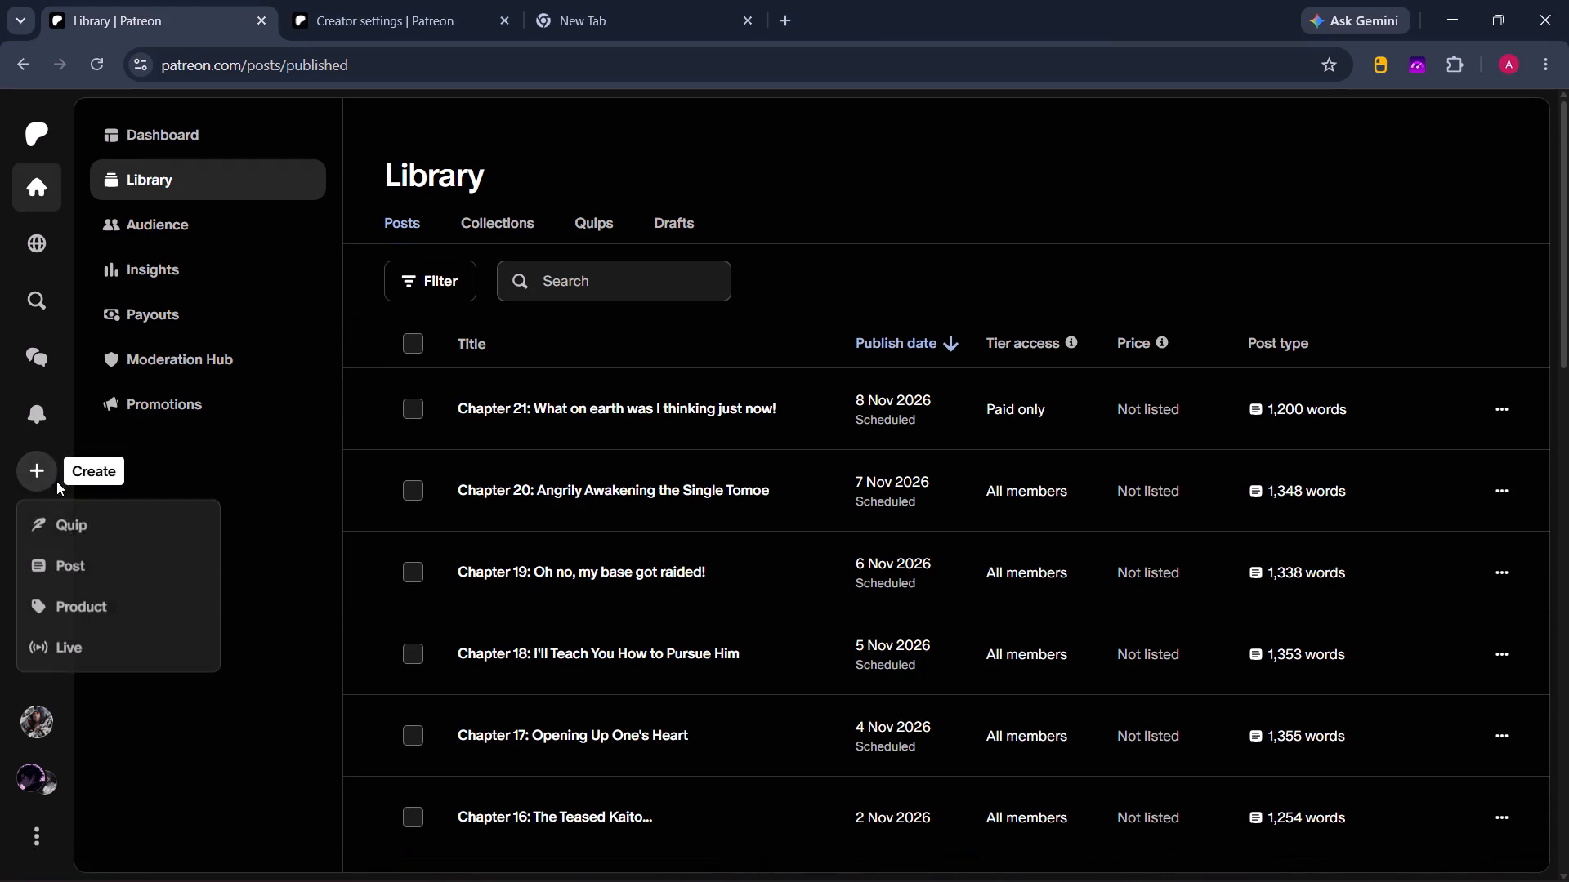
click(87, 562)
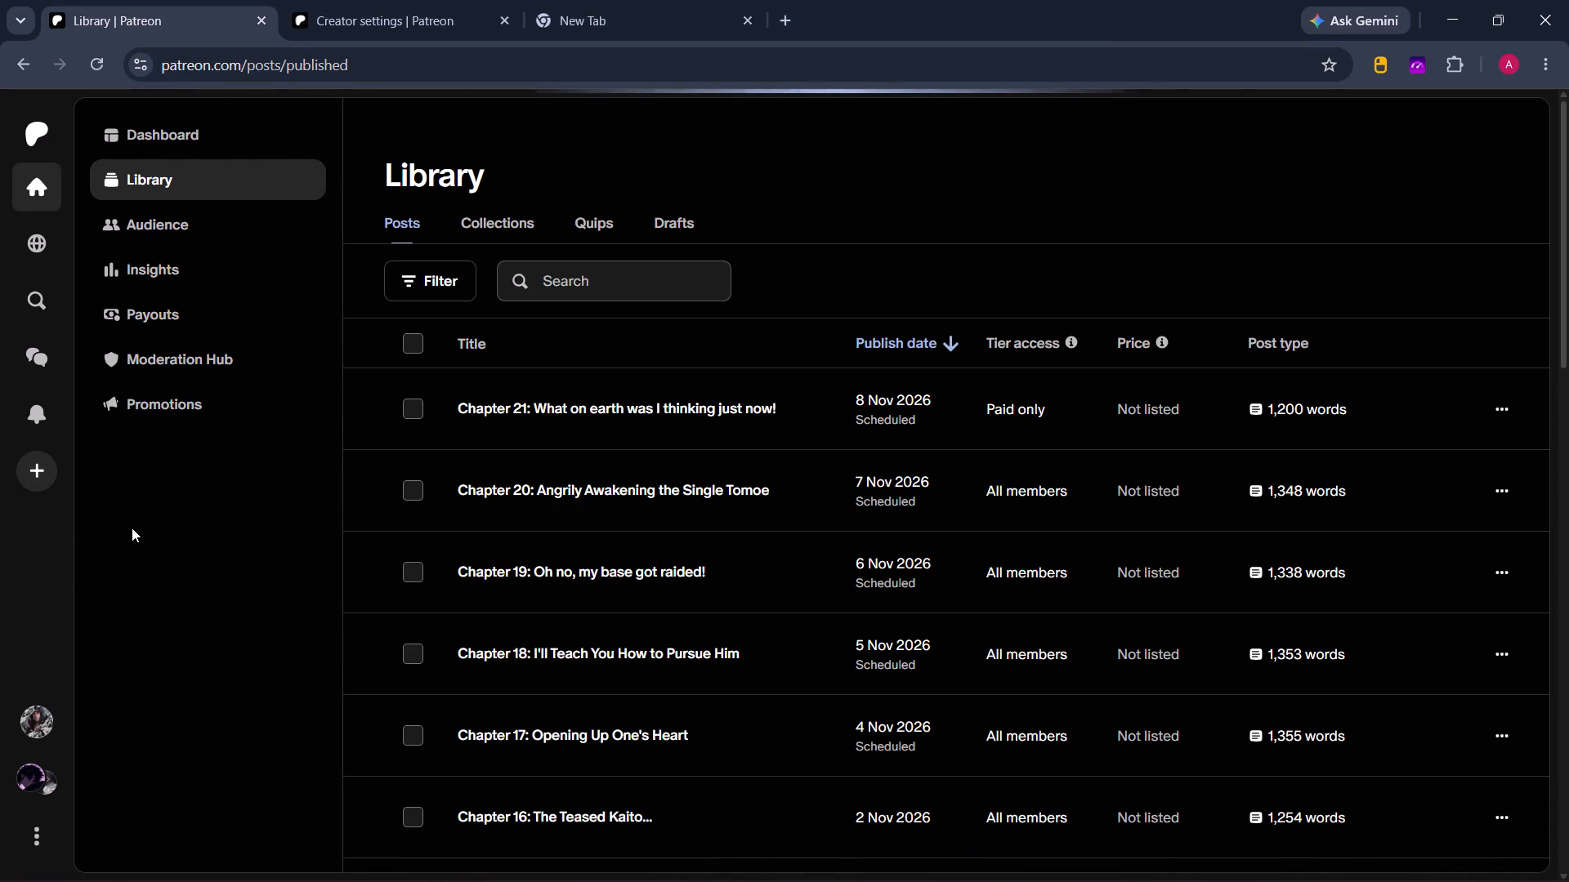
right_click(301, 309)
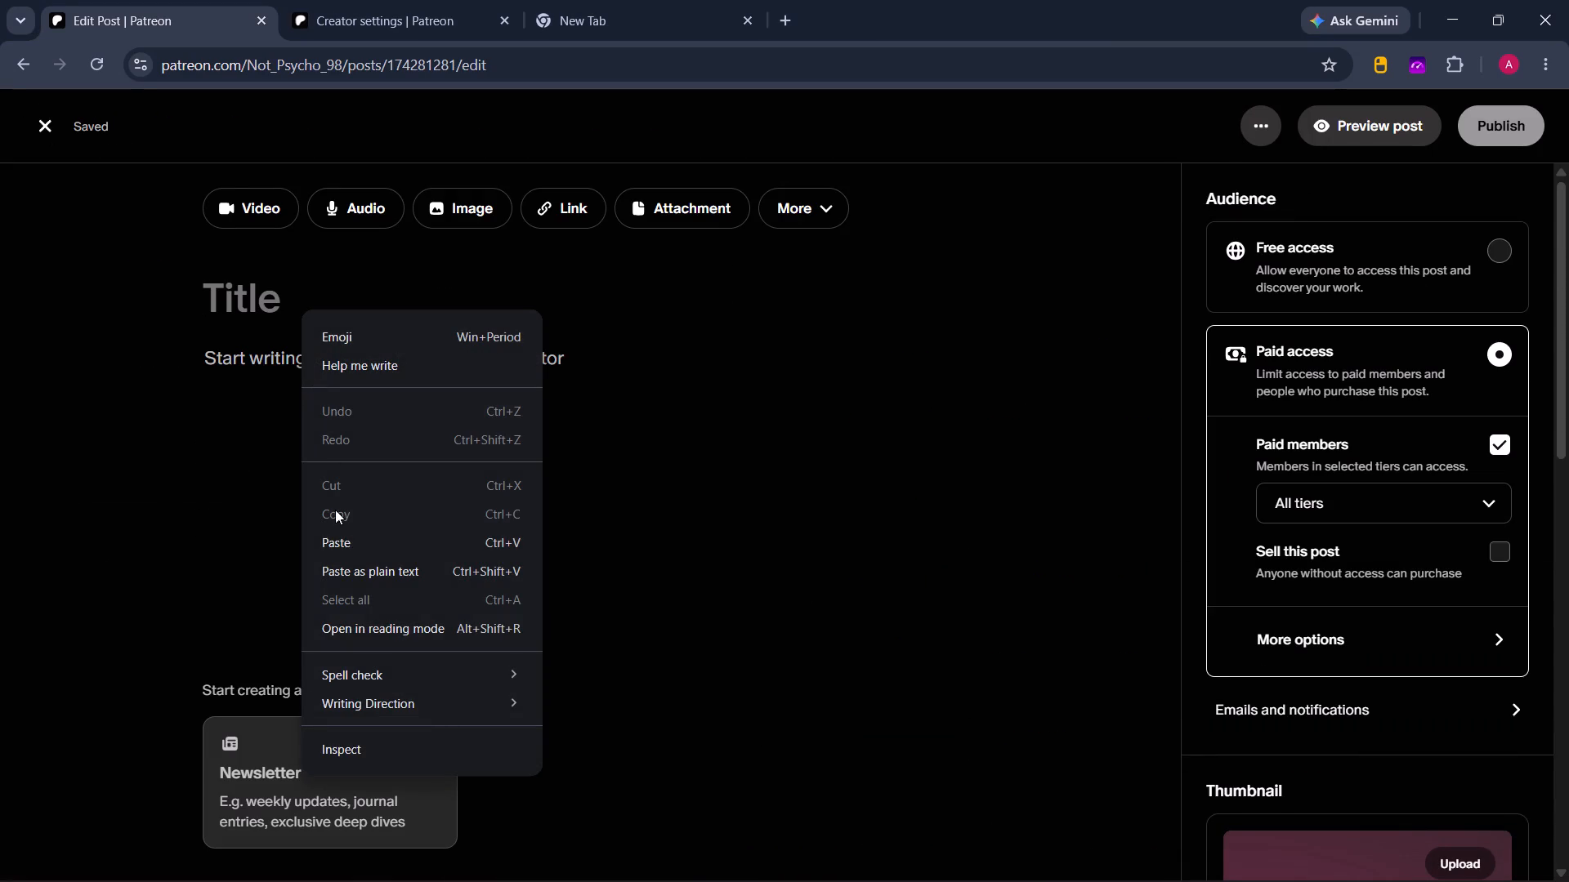
click(341, 545)
Copy all of the Chapter 22 text below its heading from Word into the body of the Patreon post.
click(512, 376)
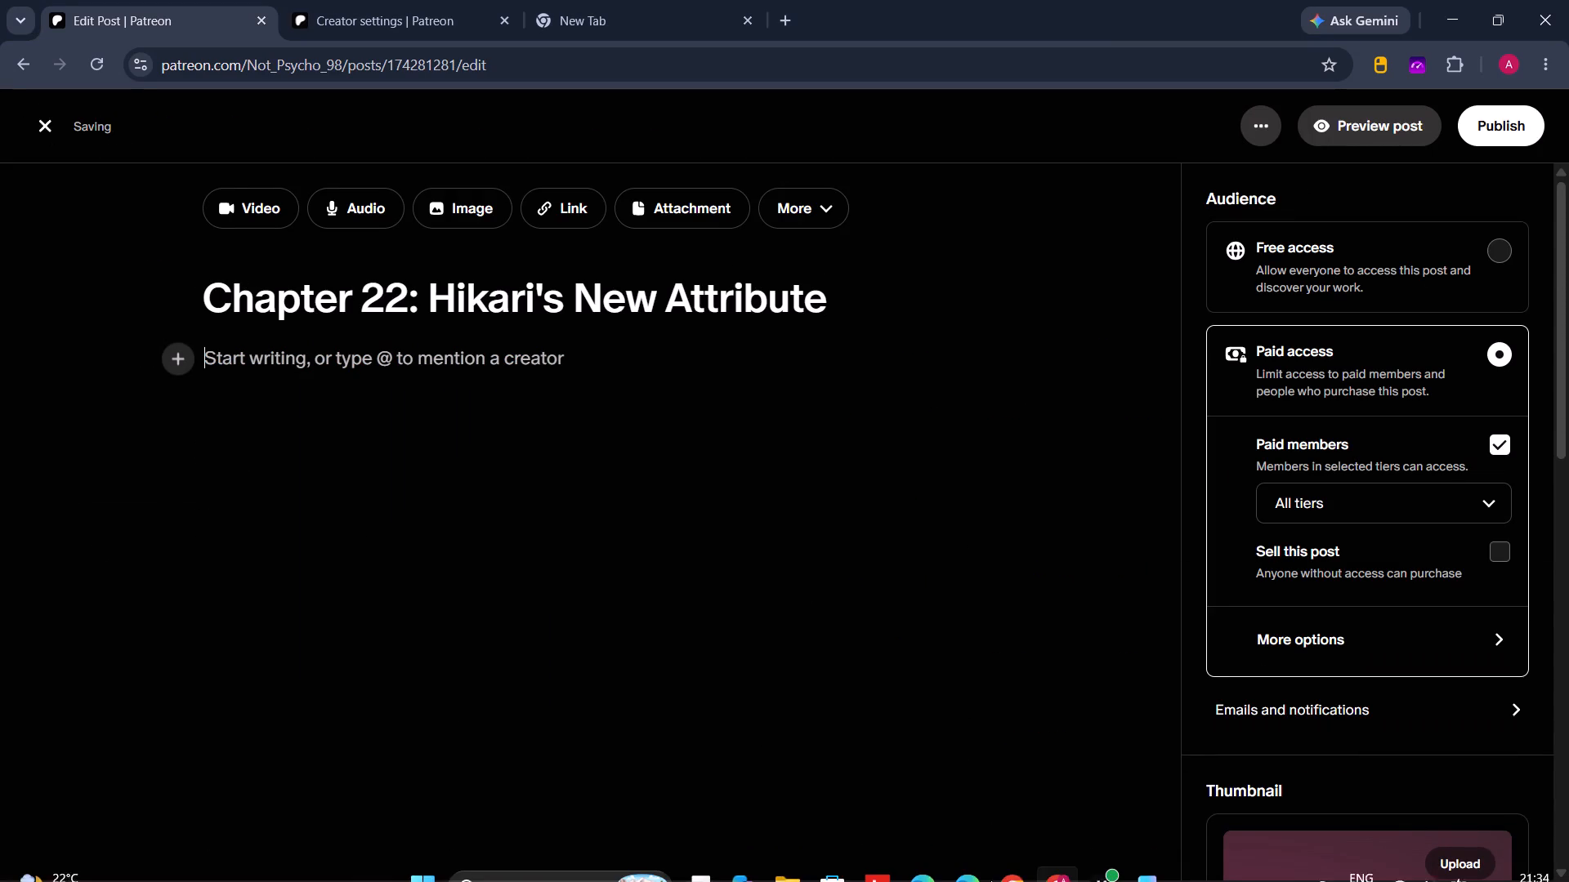
click(1151, 866)
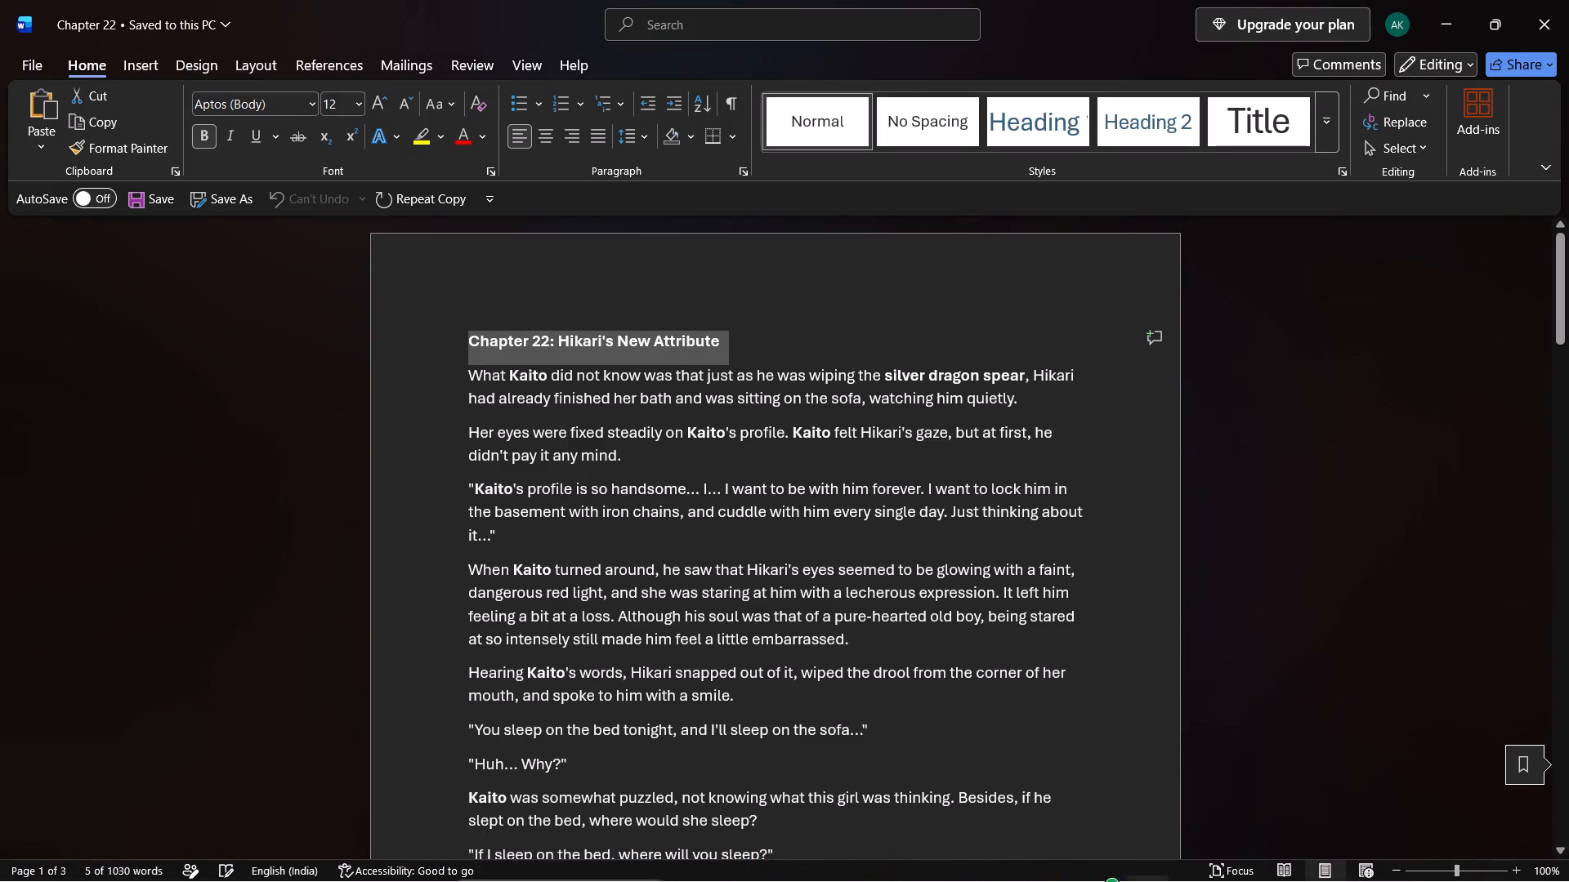
drag(1568, 323, 1567, 791)
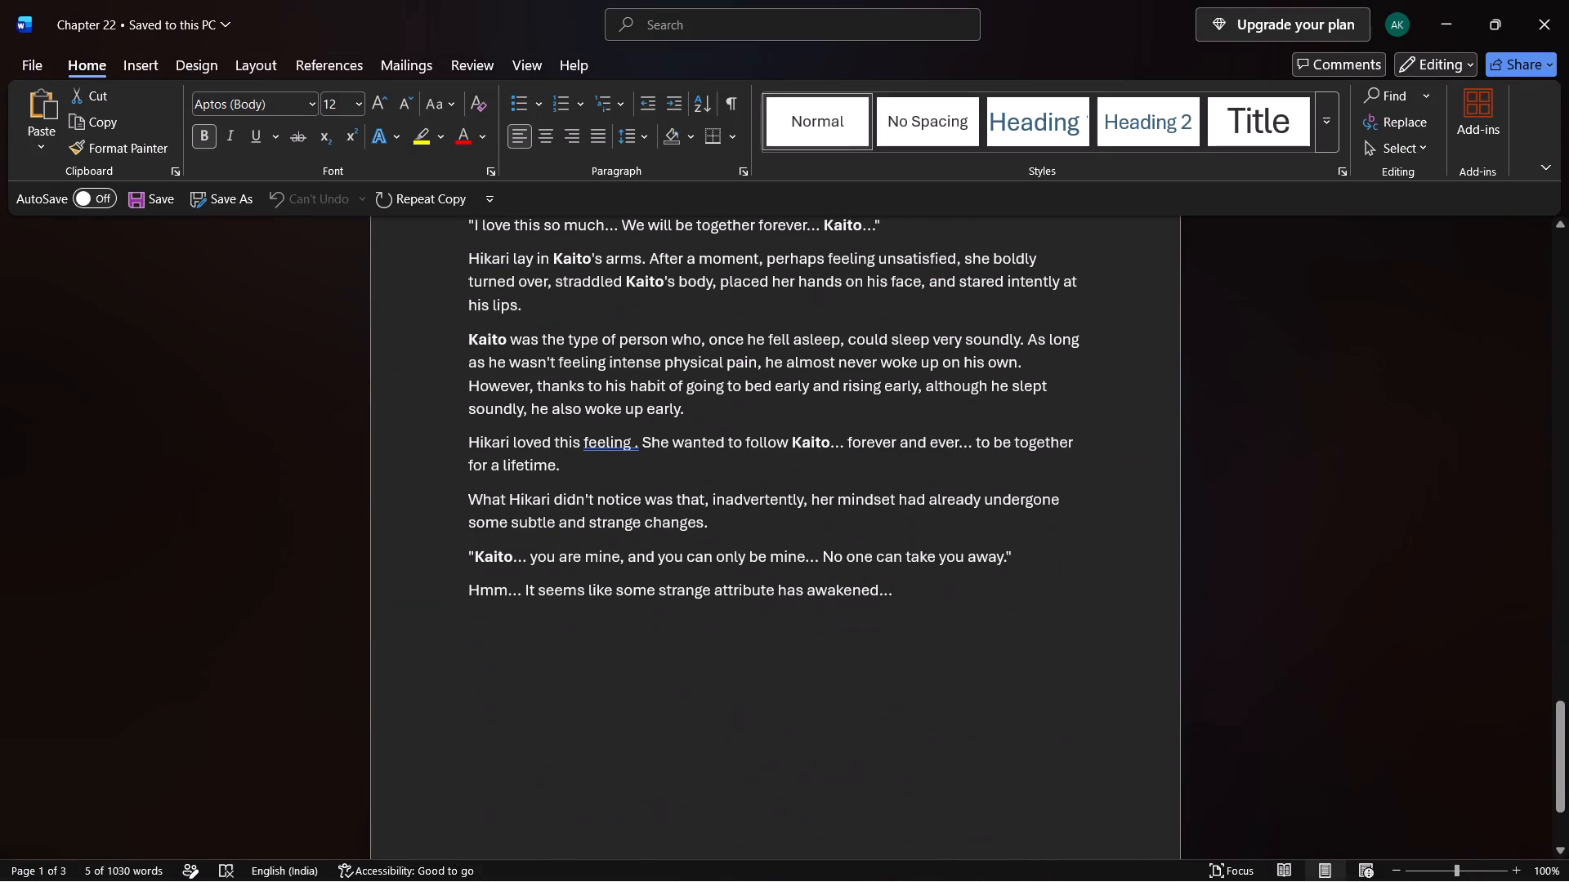
drag(914, 598, 445, 147)
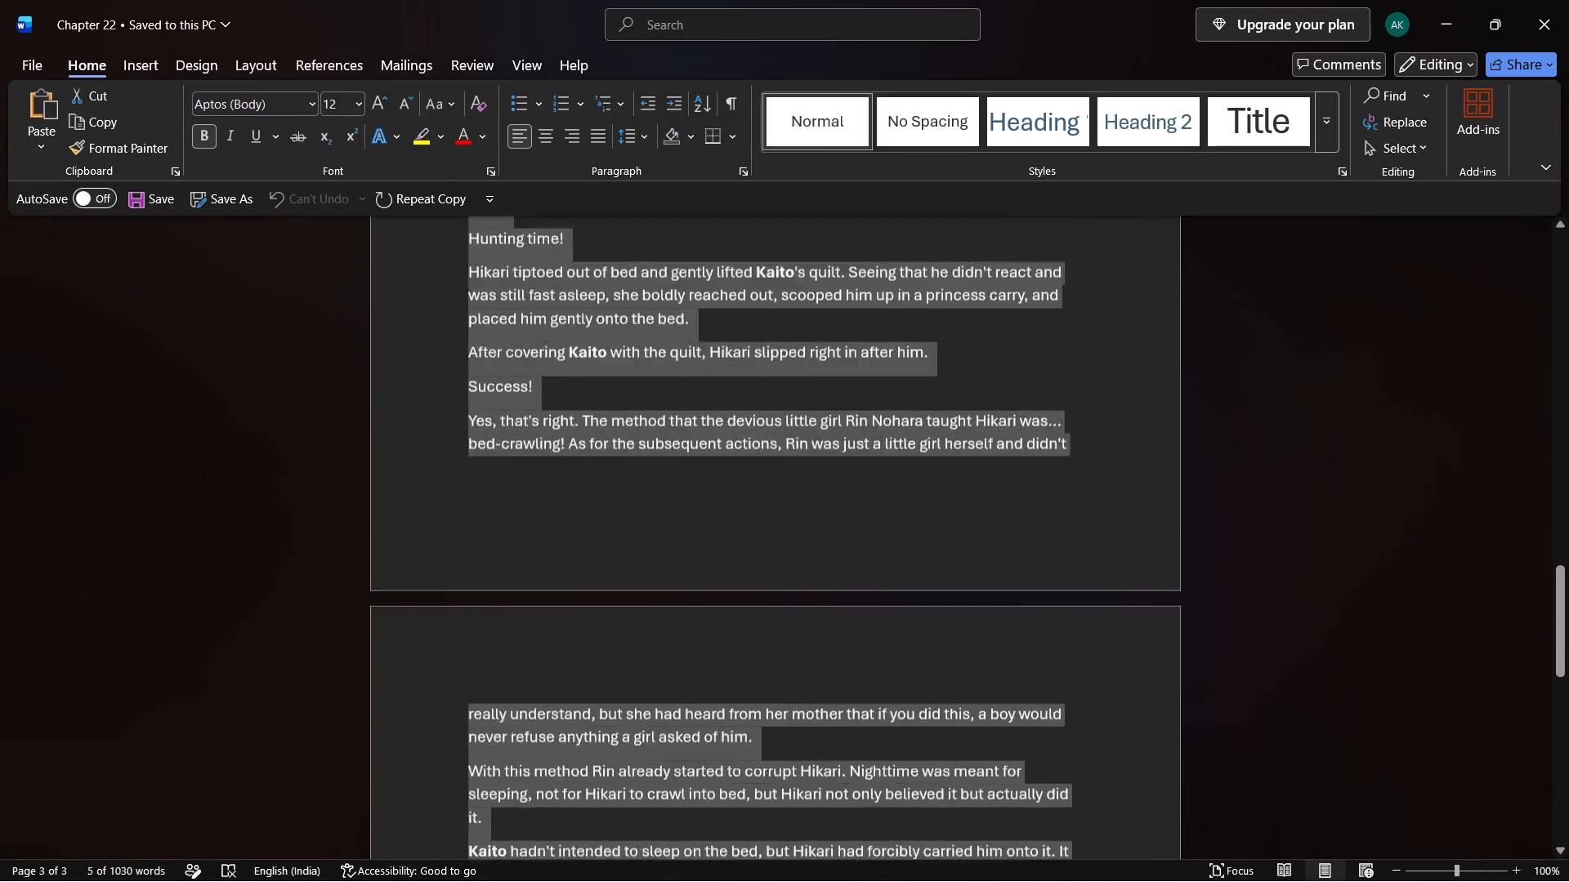
drag(445, 147, 464, 360)
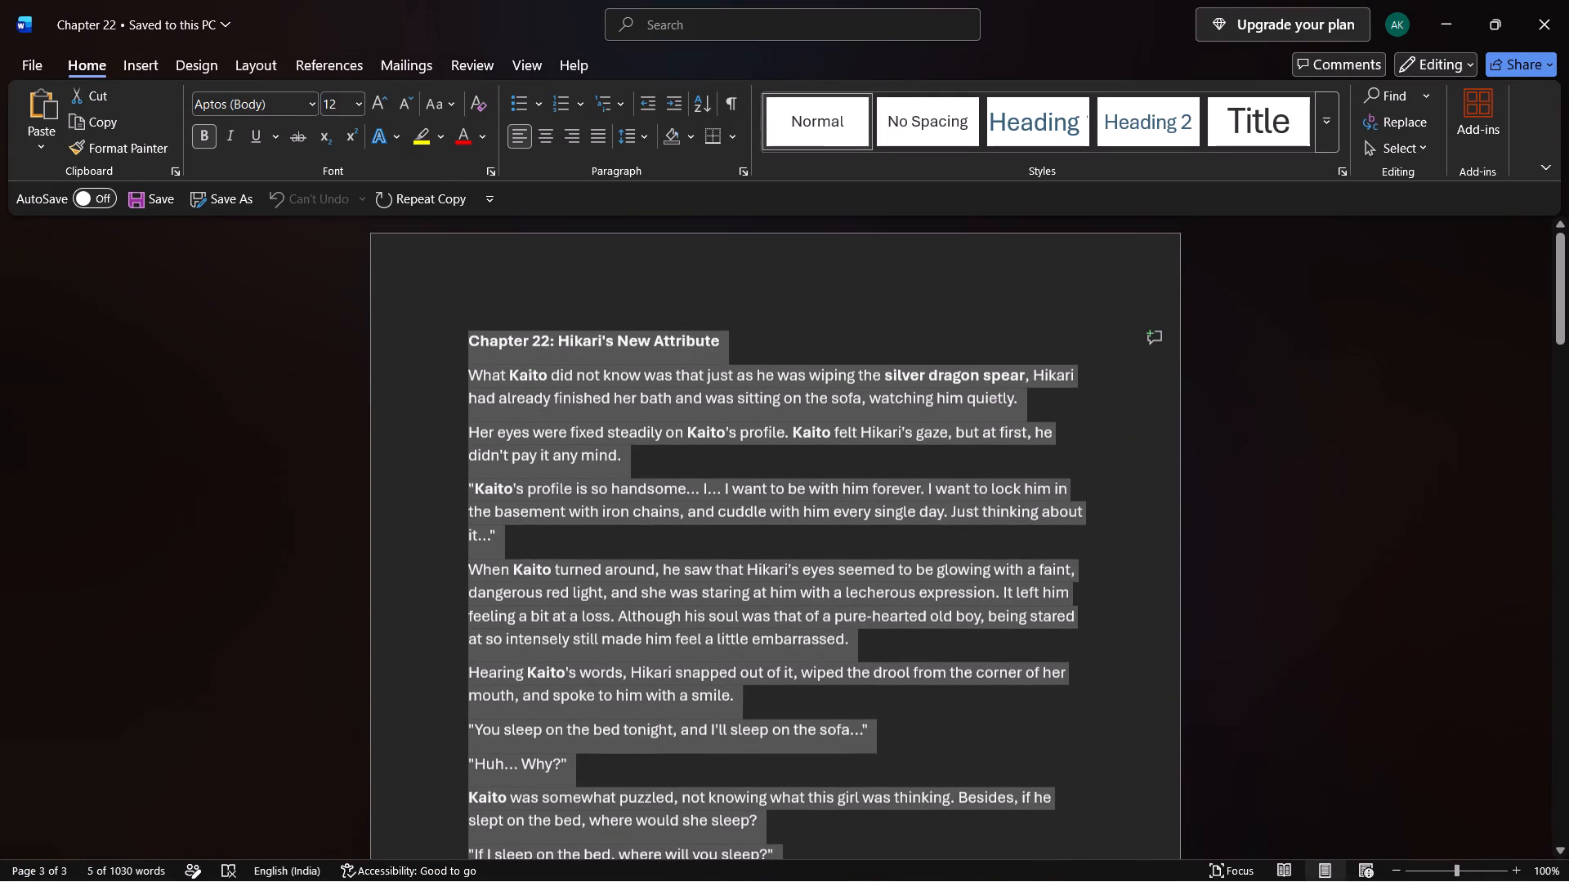
drag(464, 360, 454, 367)
right_click(489, 374)
click(554, 453)
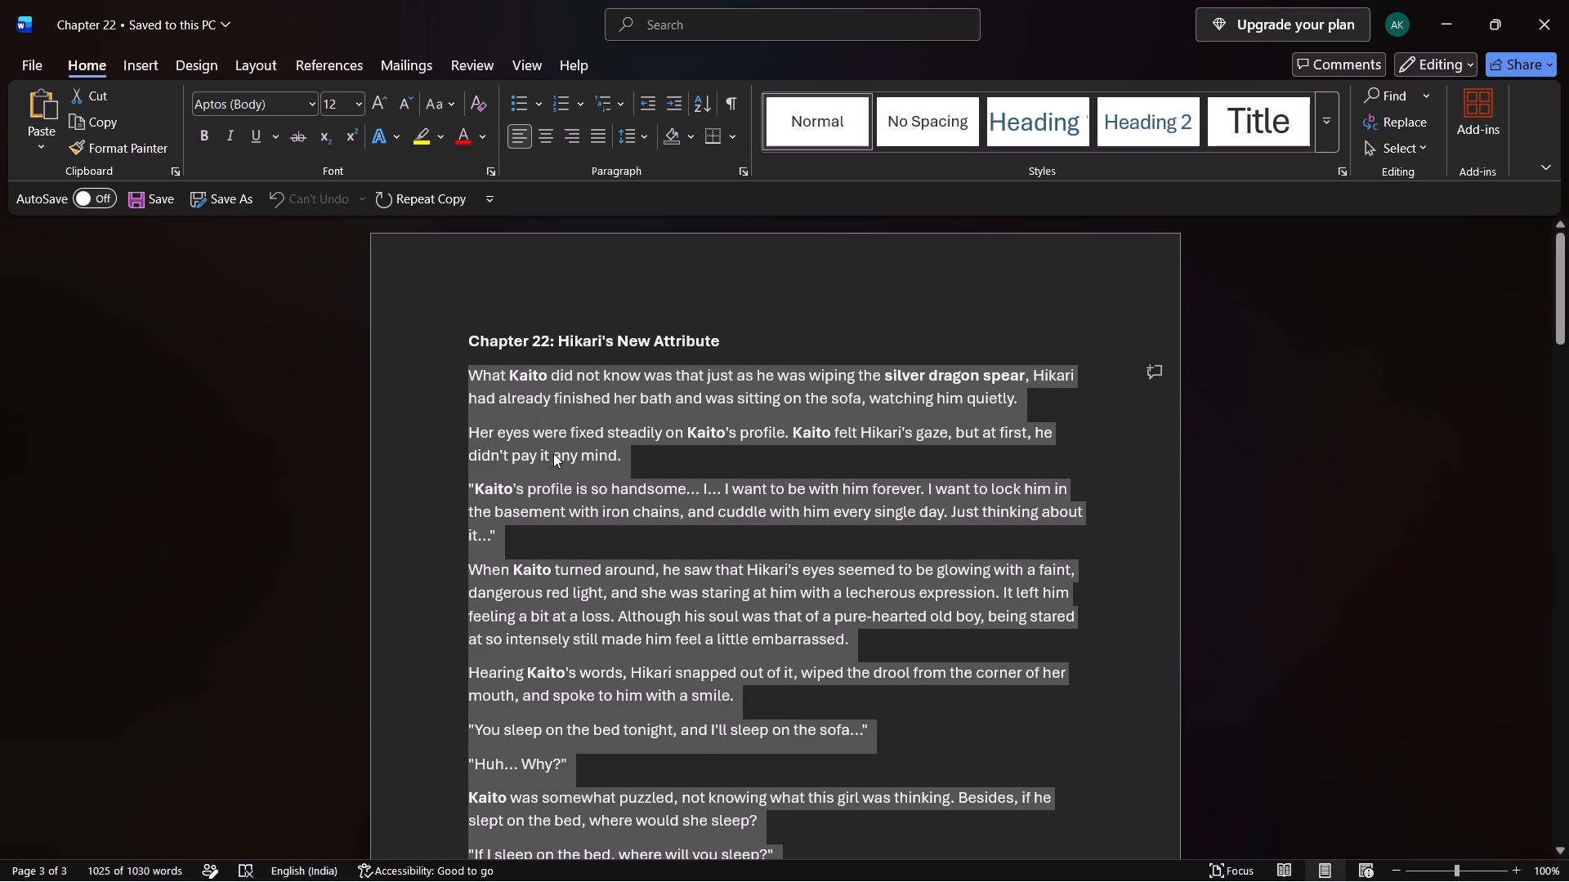
click(1053, 859)
right_click(463, 433)
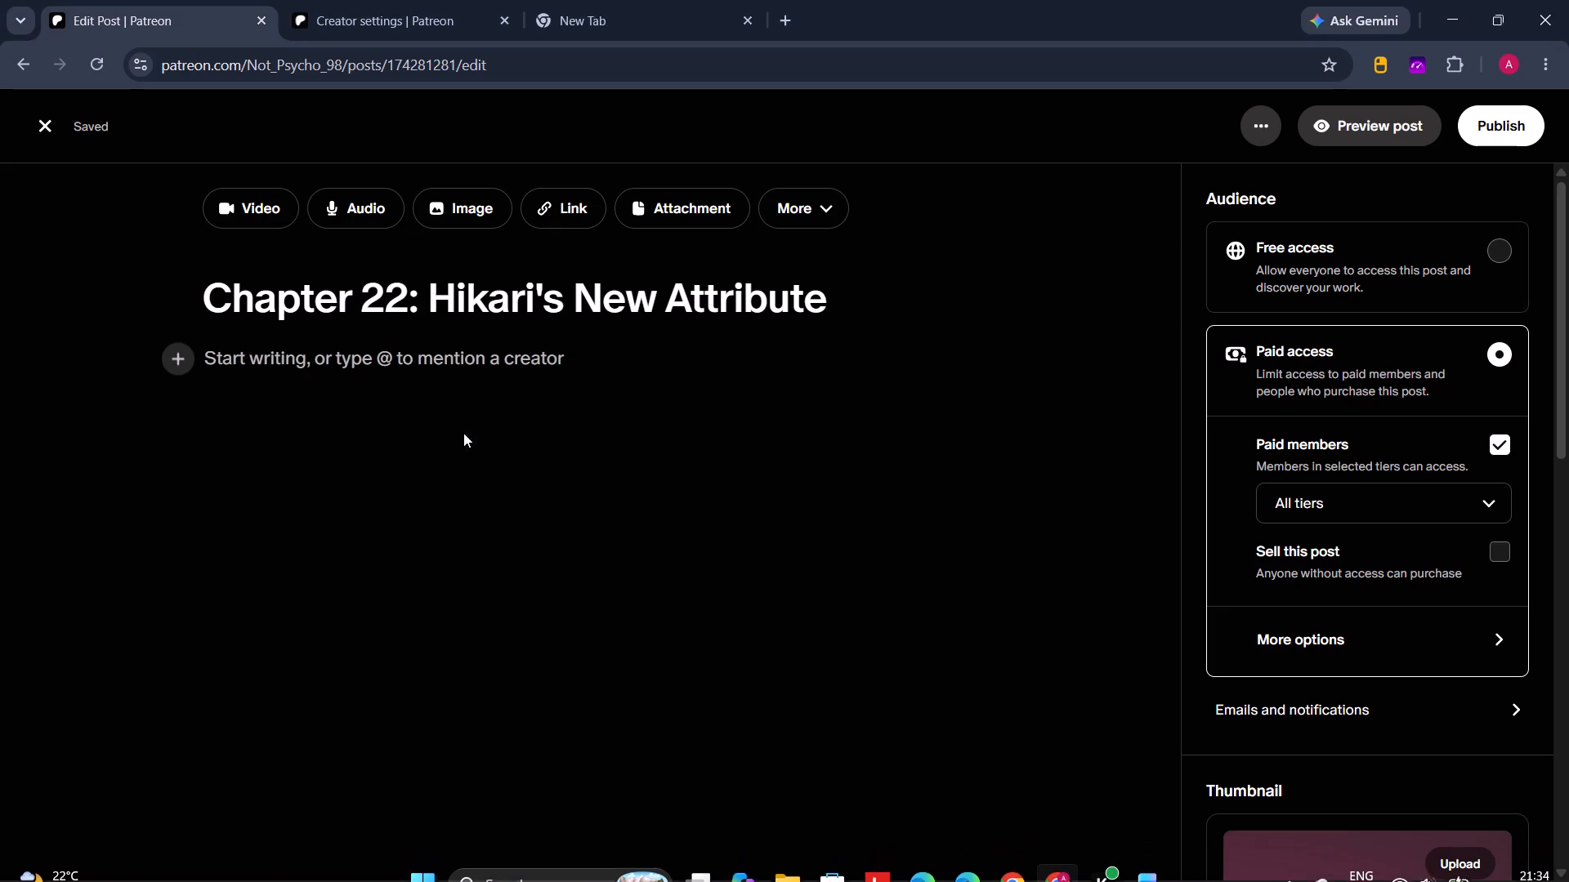
click(510, 633)
click(511, 641)
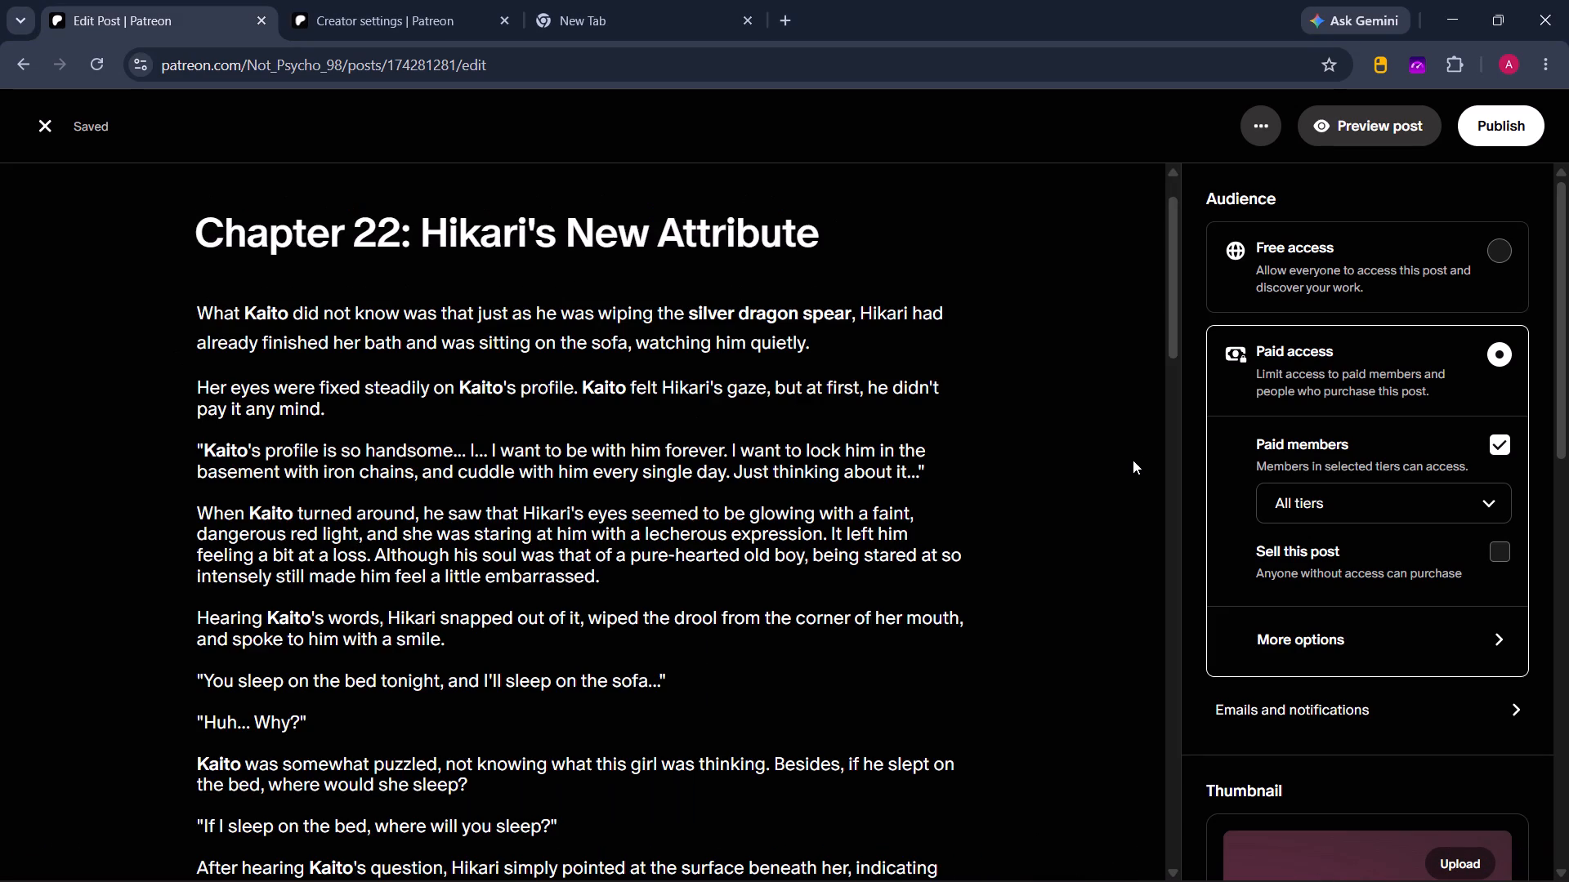
Offer the Chapter 22 post for sale to people without access at a price of $3.
click(1487, 555)
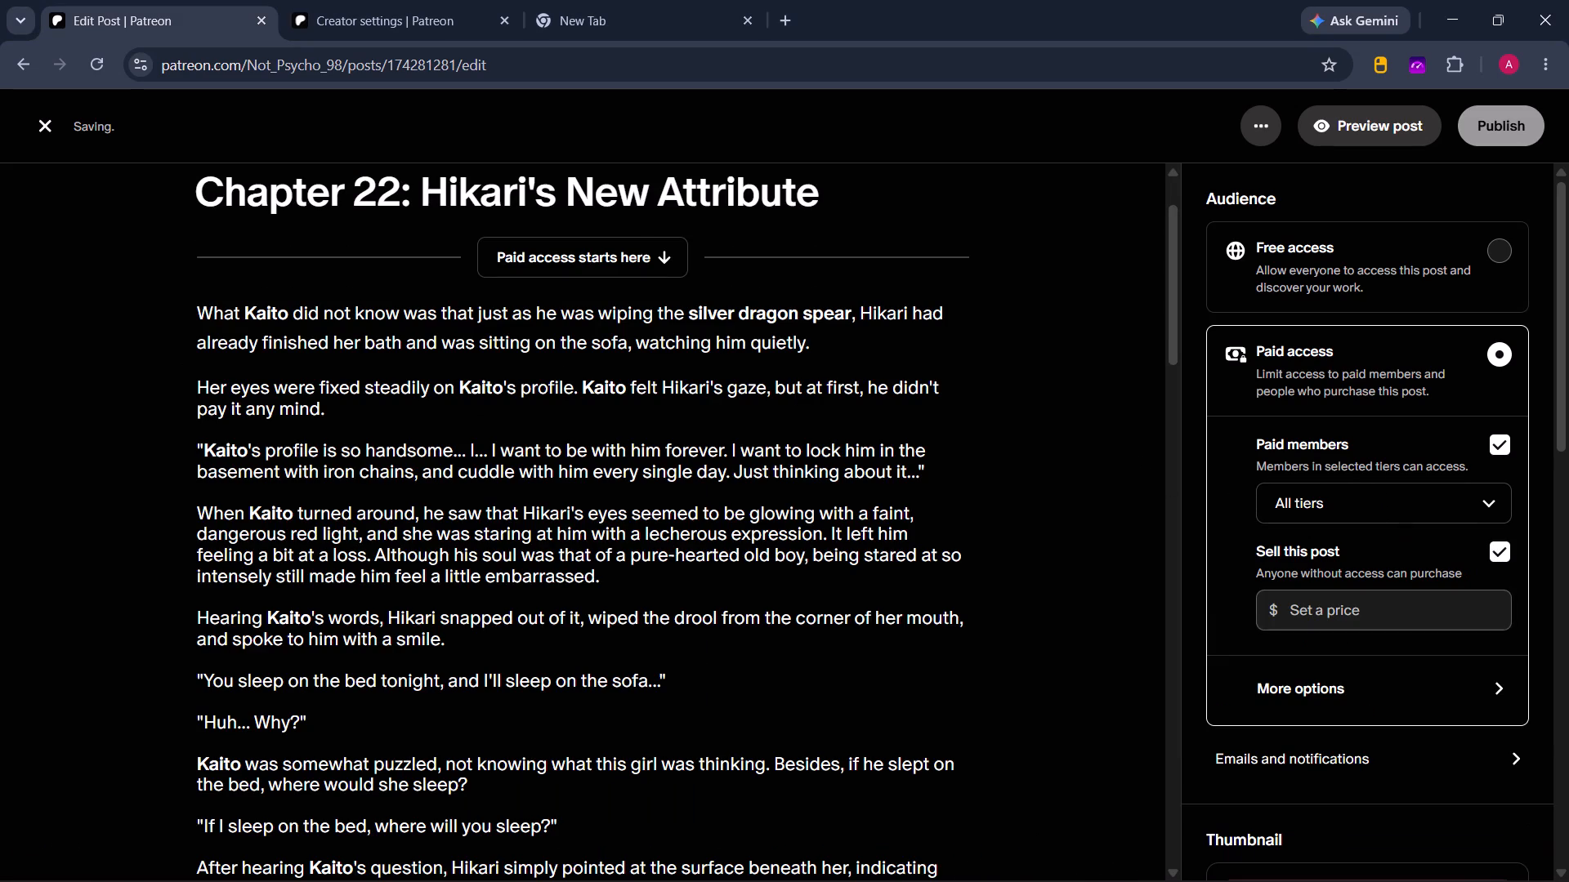
click(1393, 604)
click(1394, 673)
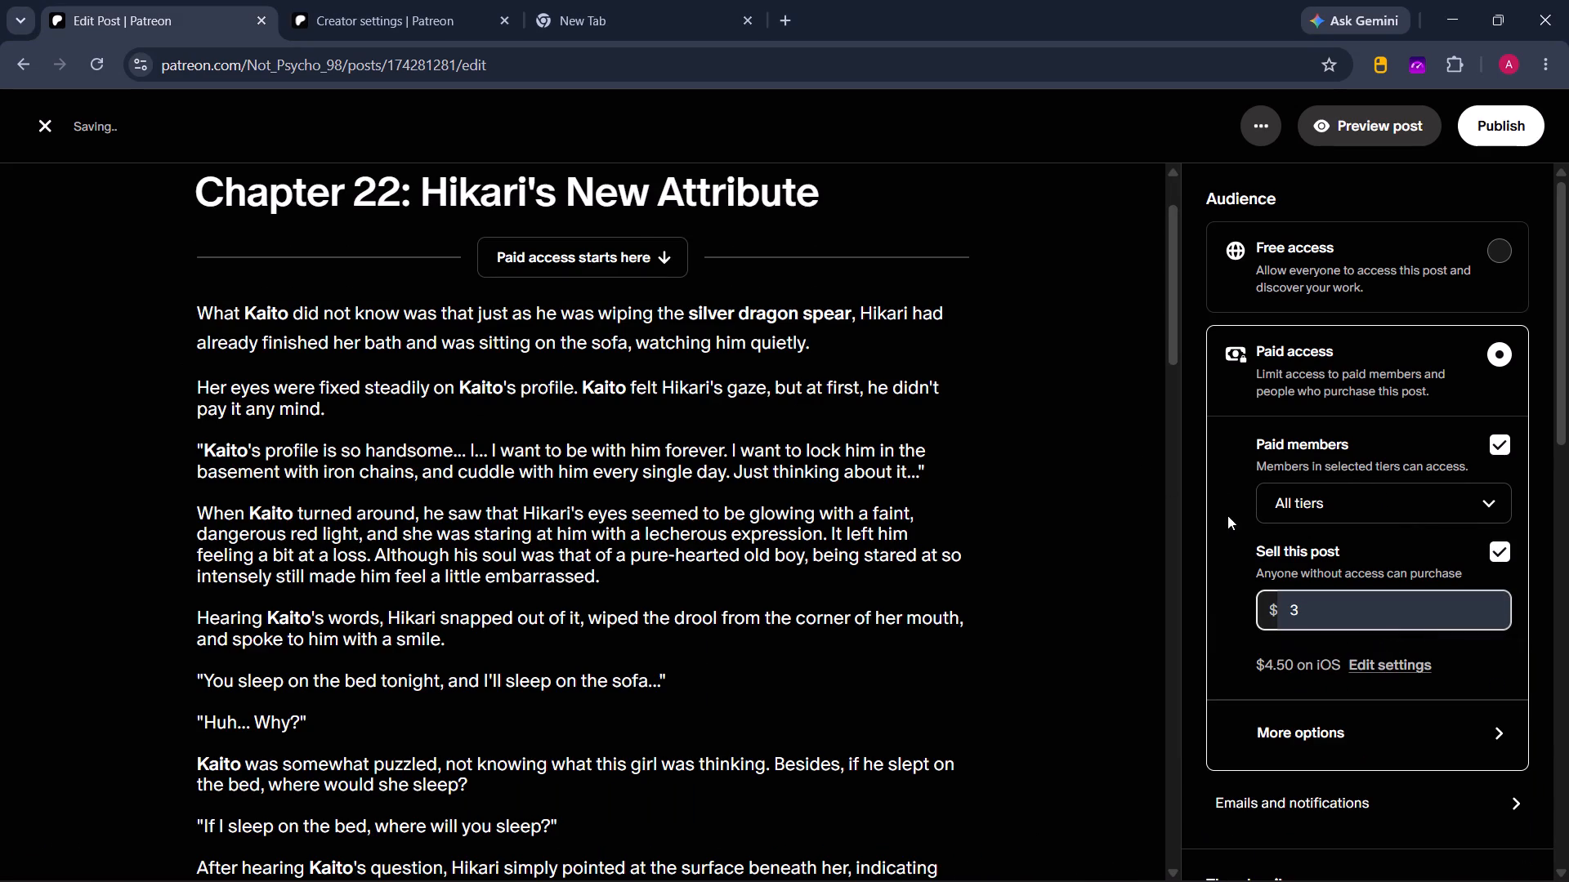
click(1238, 505)
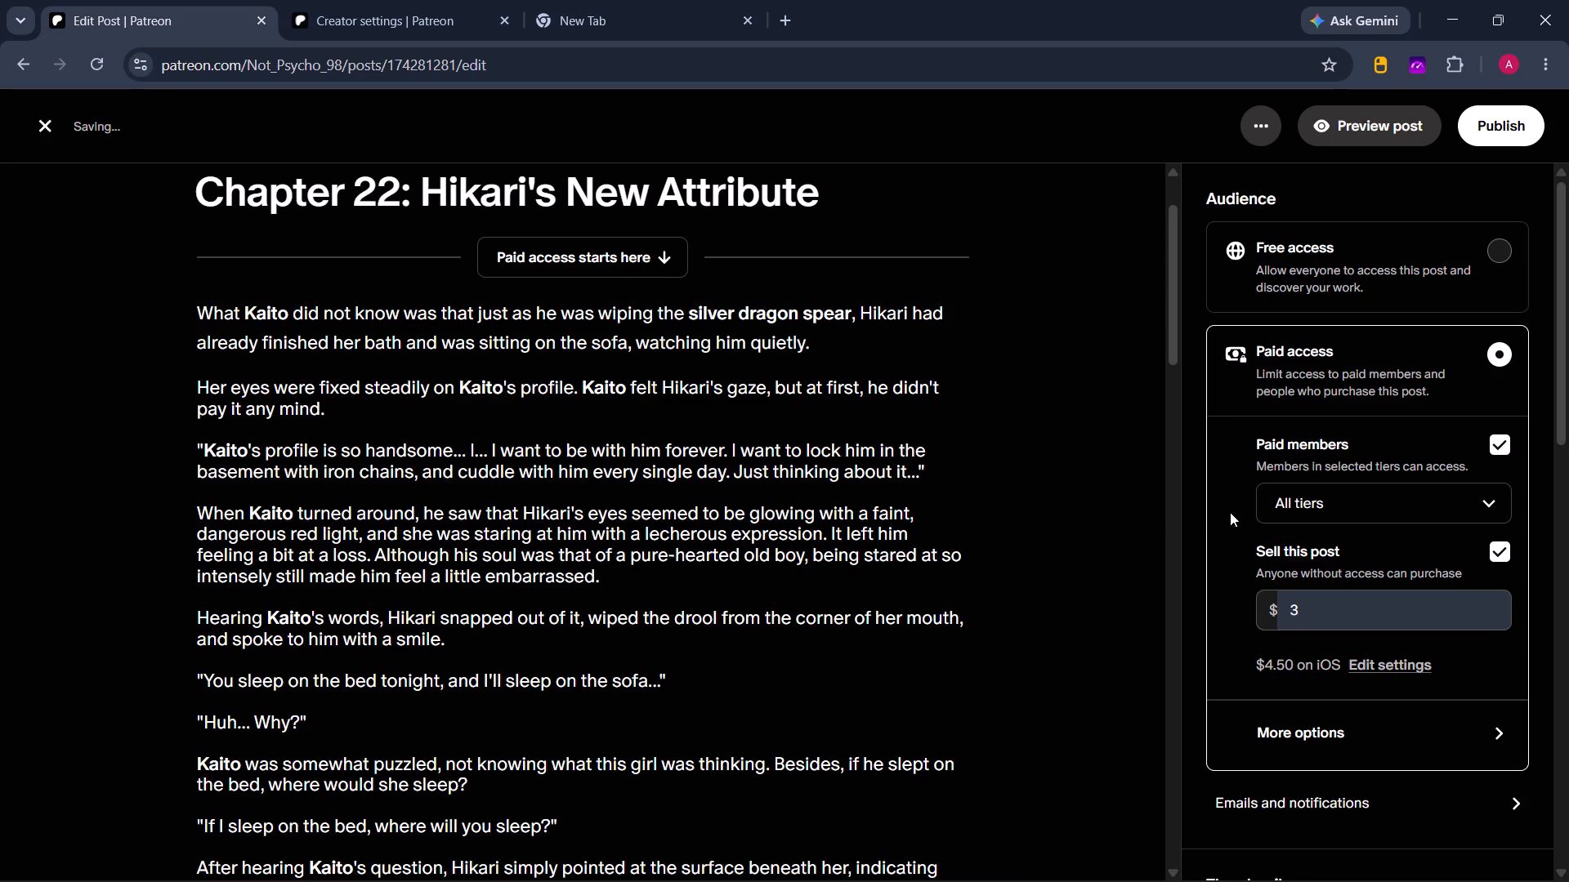
Review the early access, unlock button and discount options for the paid post.
scroll(1236, 508, down, 1)
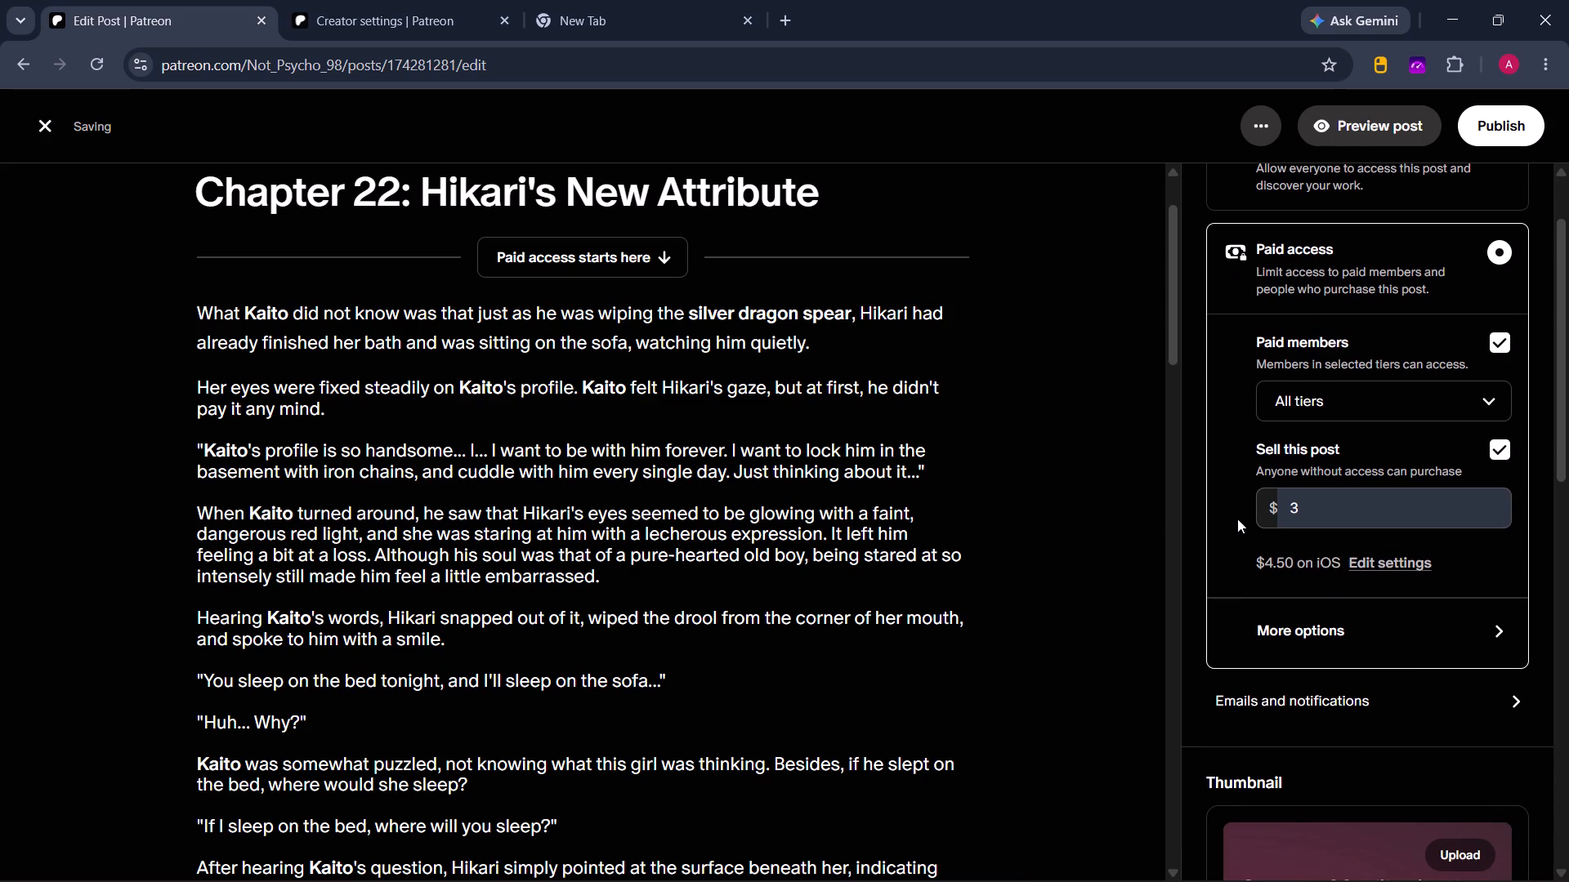
click(1306, 628)
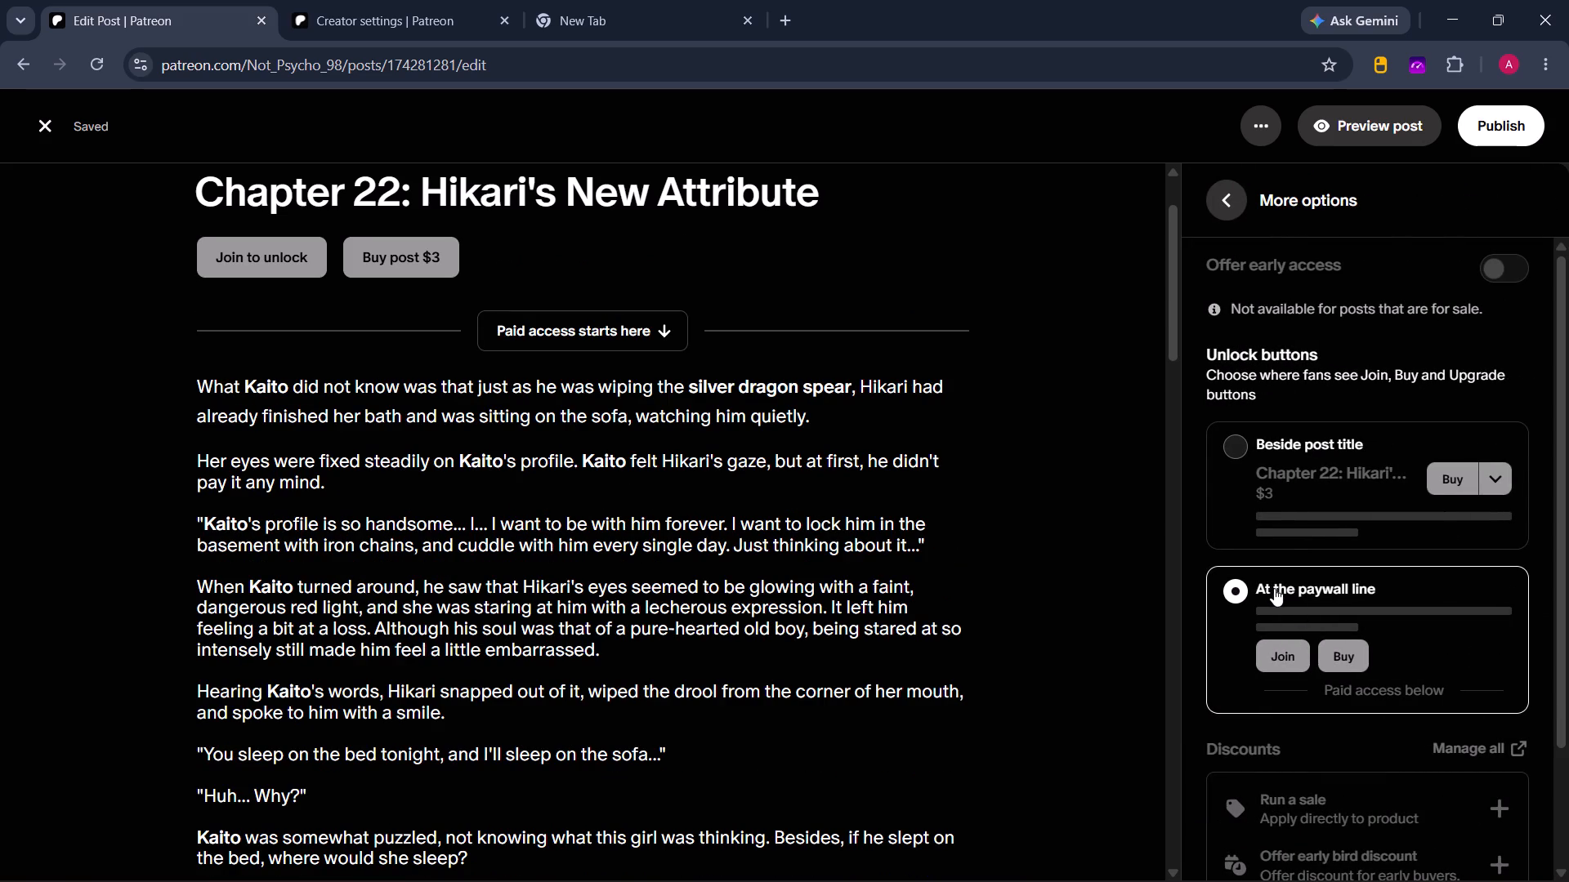
scroll(1268, 535, down, 3)
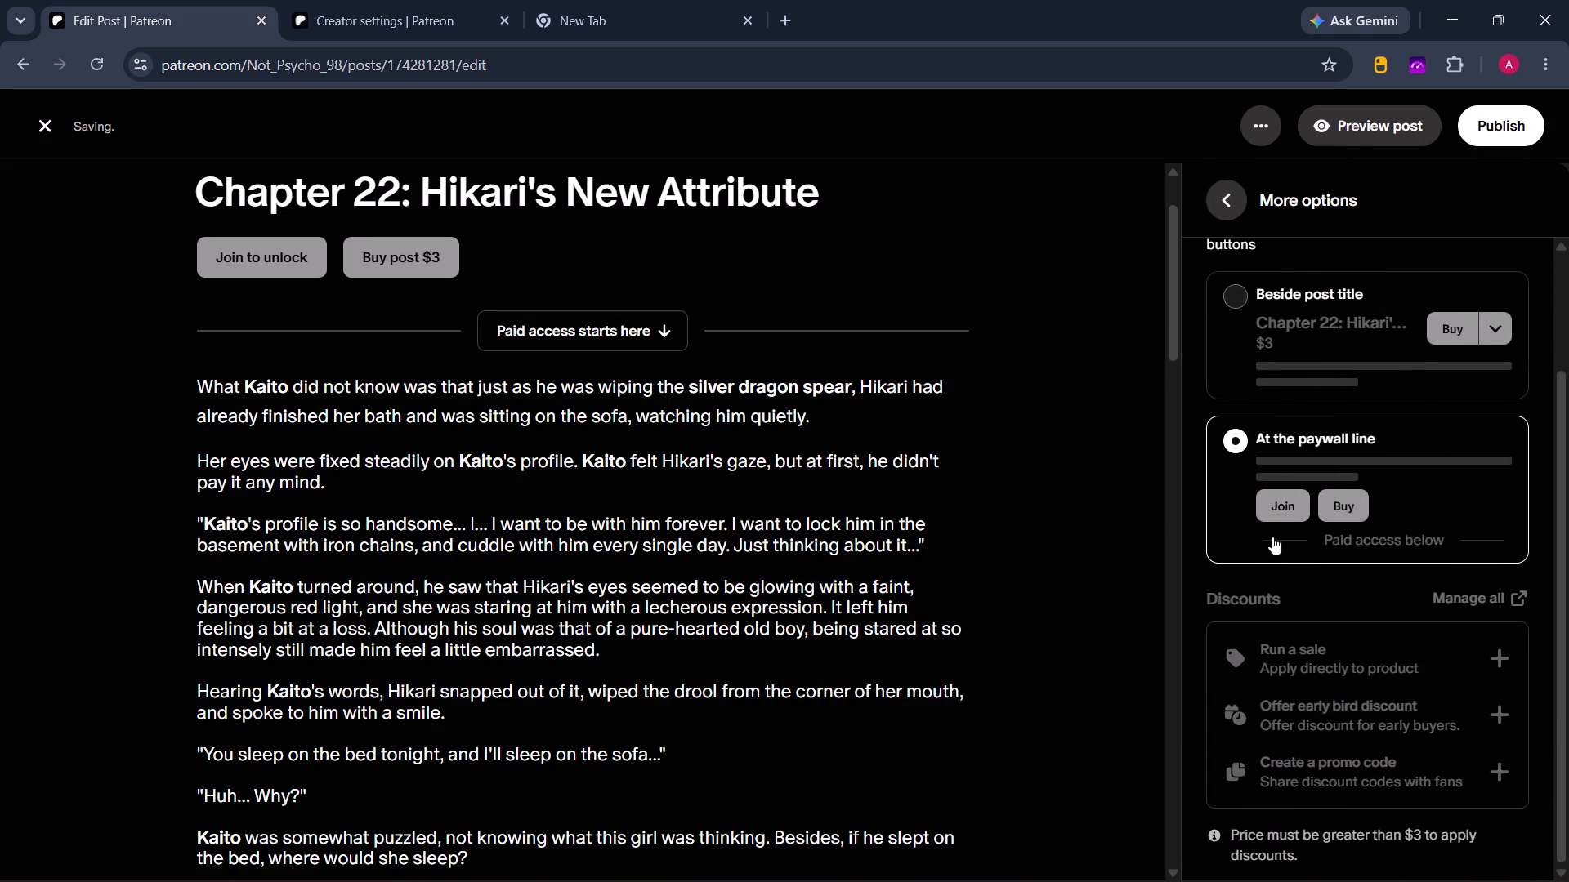
scroll(1330, 519, up, 3)
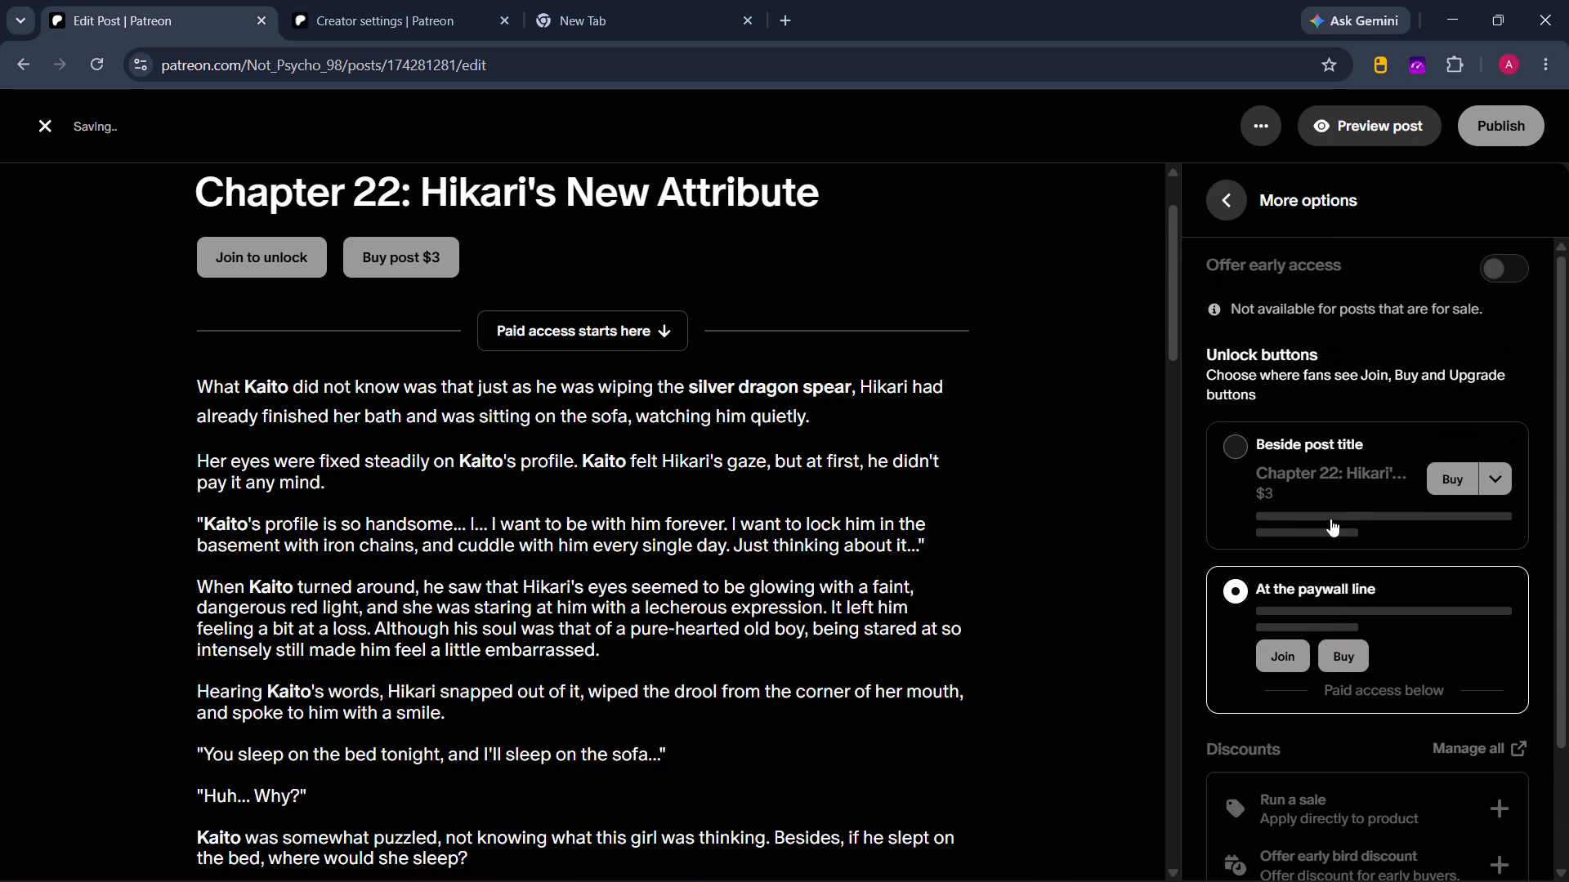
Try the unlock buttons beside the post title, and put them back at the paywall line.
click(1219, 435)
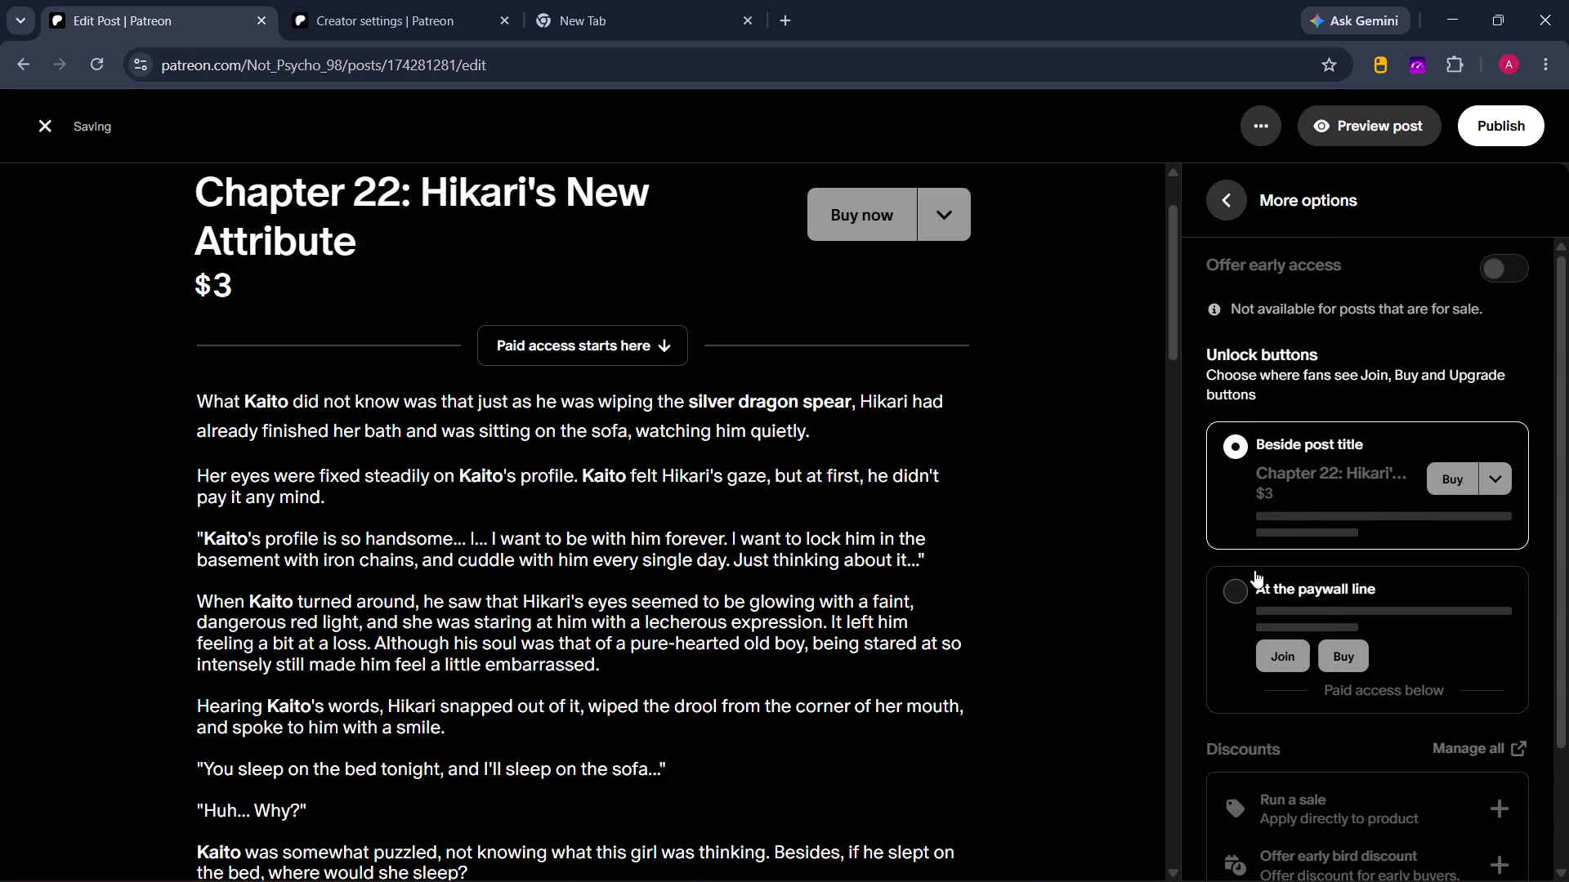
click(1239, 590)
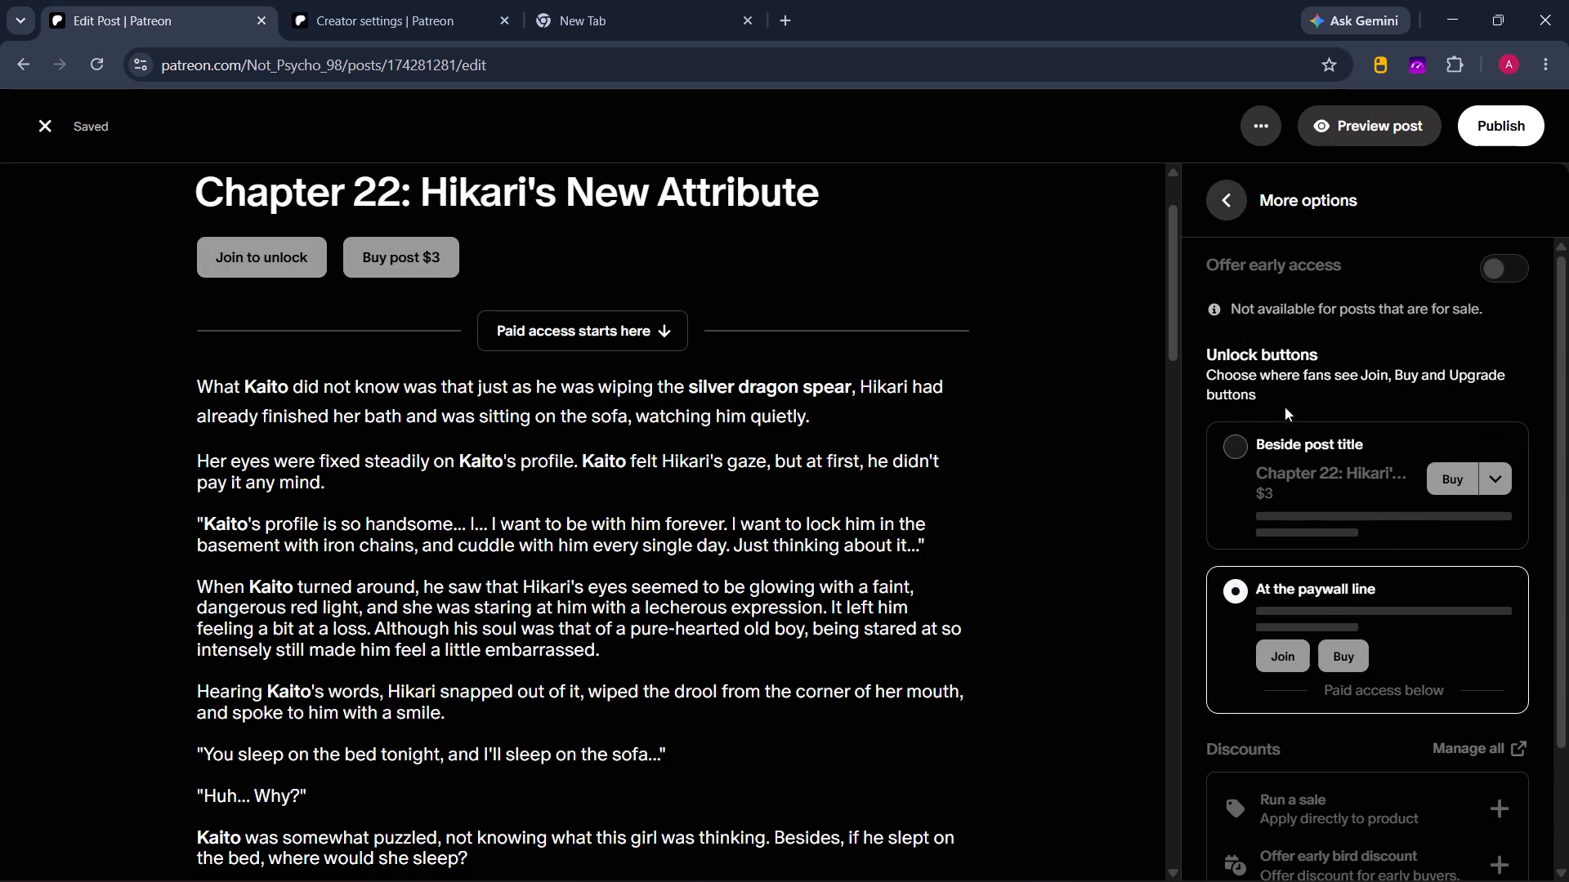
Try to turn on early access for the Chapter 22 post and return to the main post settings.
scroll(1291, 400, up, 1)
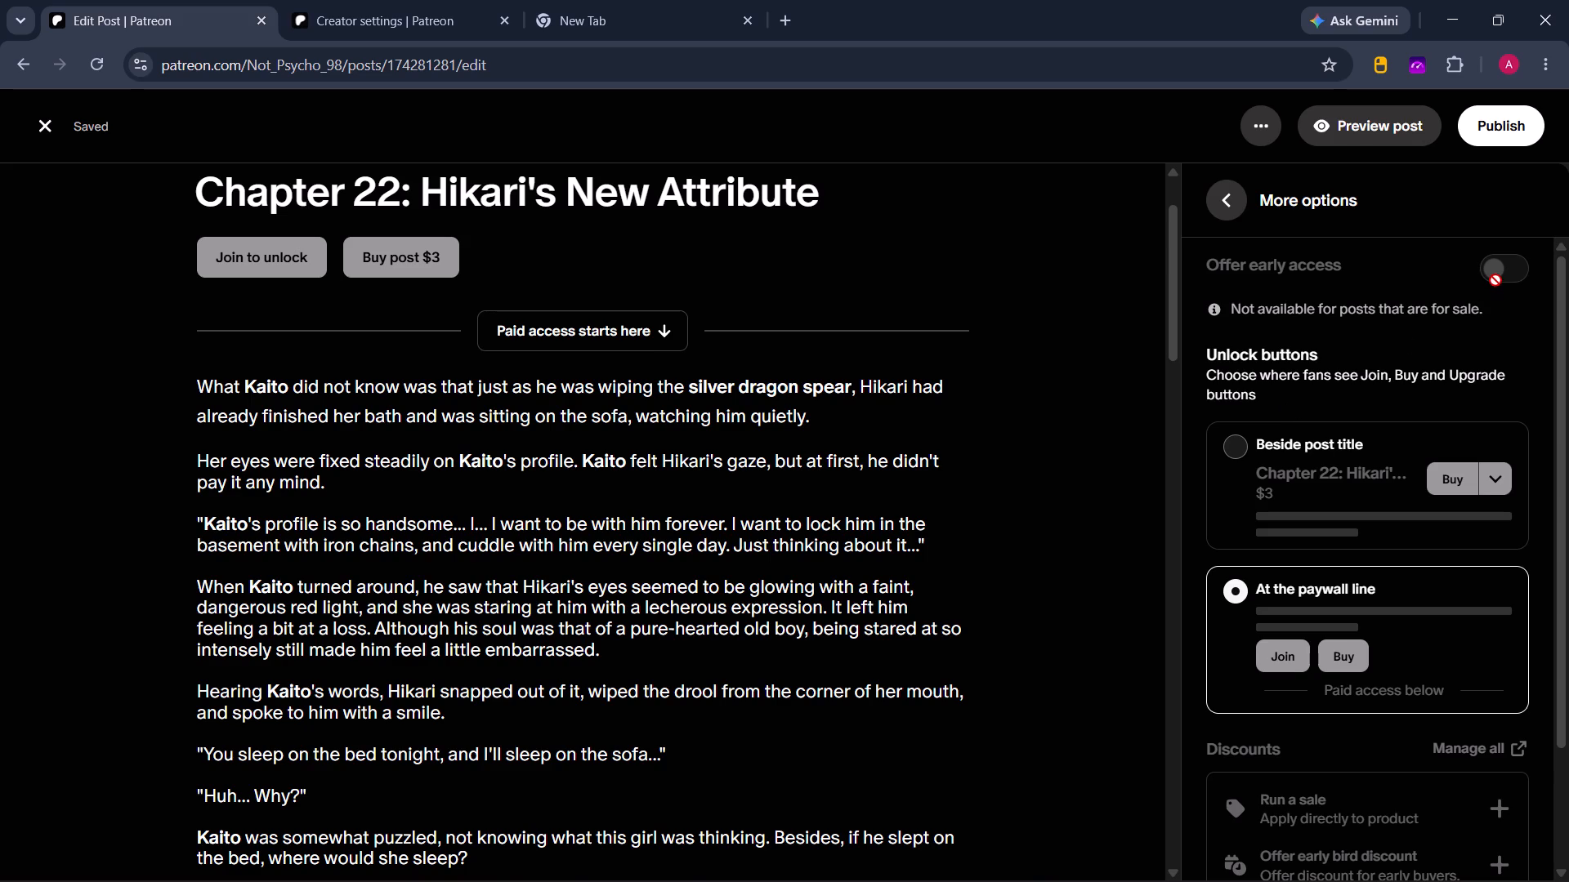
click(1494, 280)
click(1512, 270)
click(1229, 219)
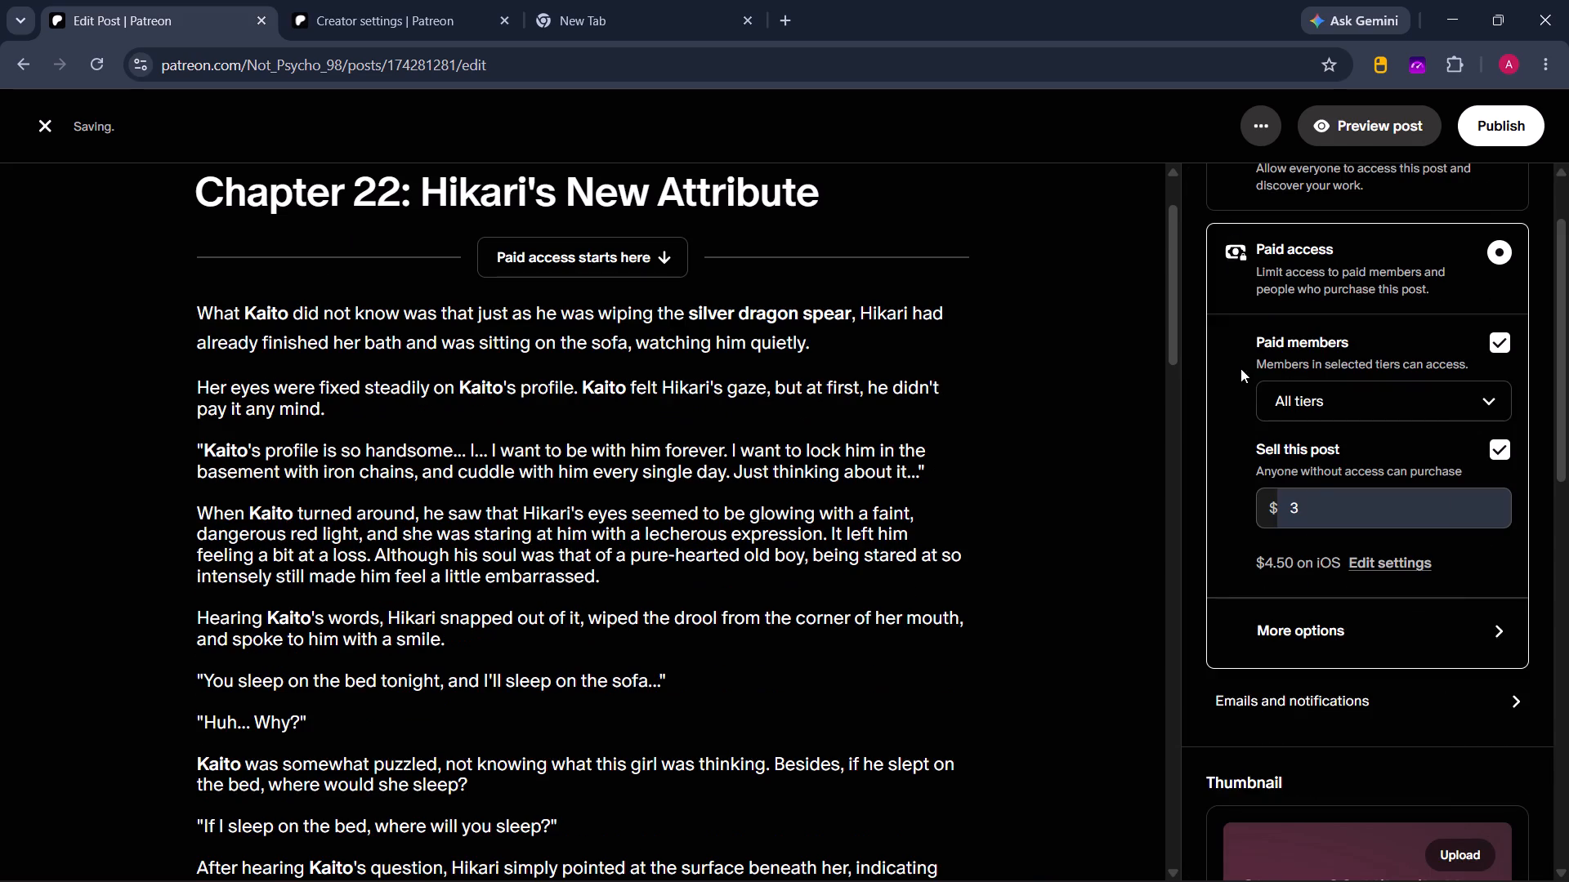
Set the Chapter 22 post's publish date to 09-11-2026 at 15:00.
scroll(1232, 367, up, 4)
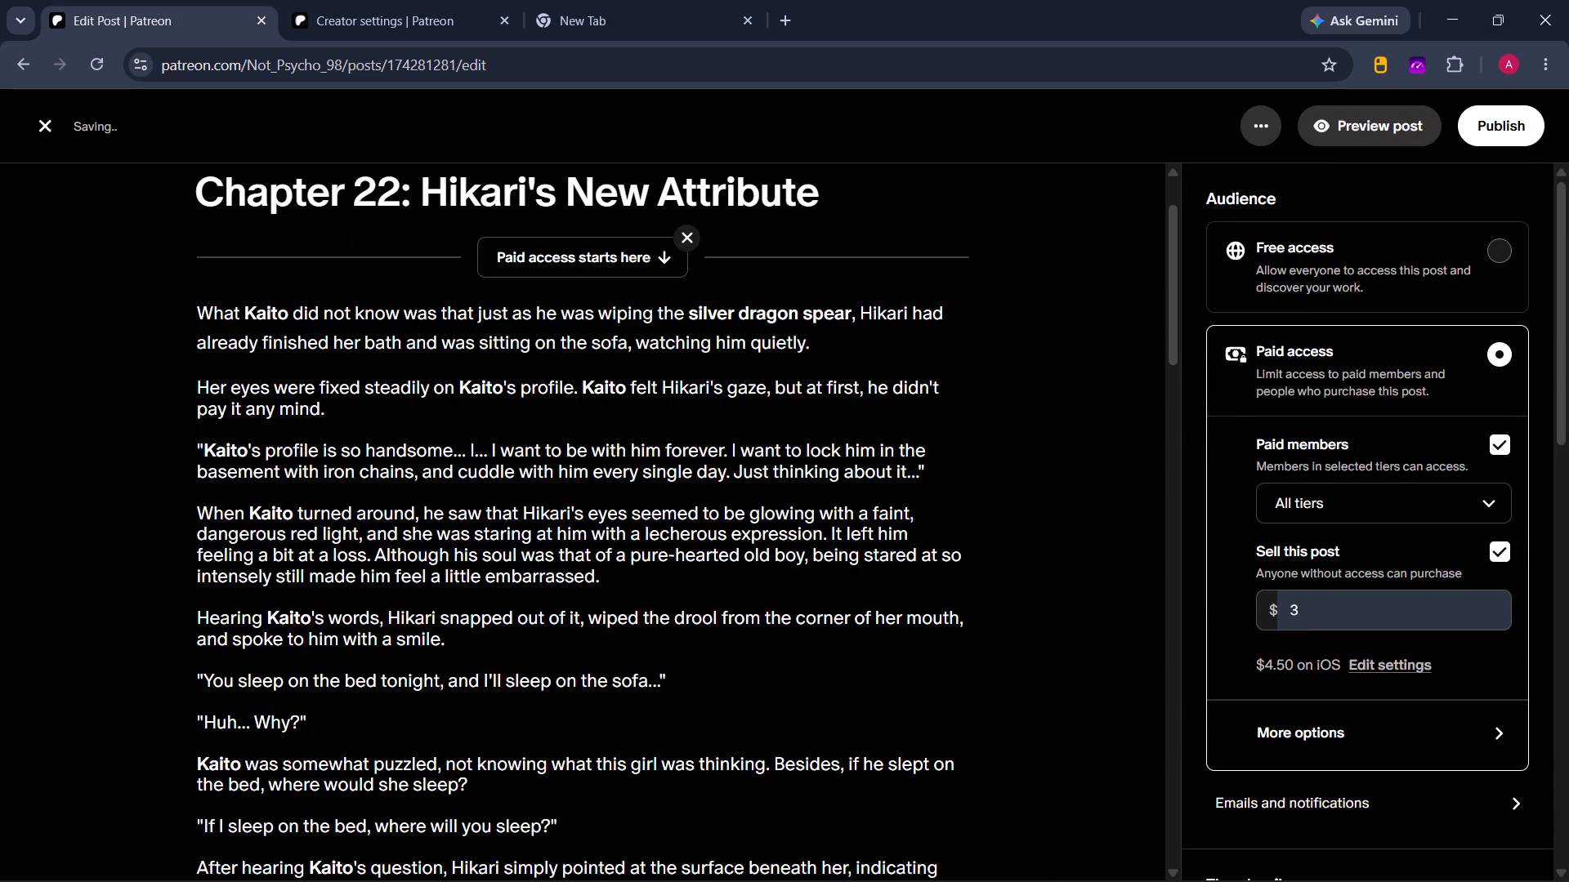
scroll(1317, 644, down, 6)
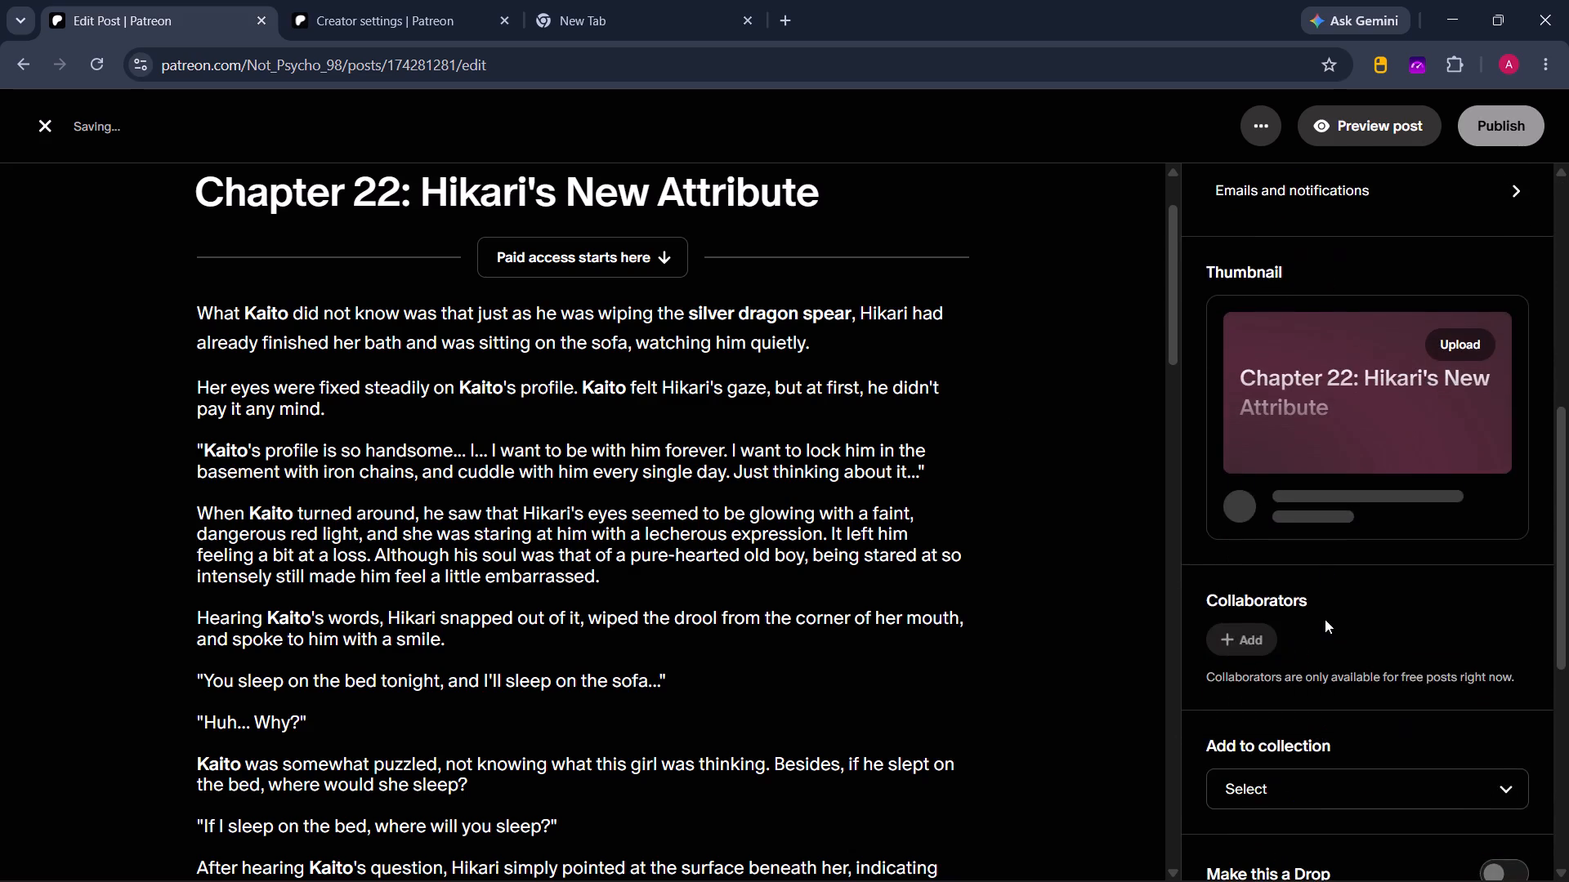
scroll(1330, 613, down, 4)
click(1516, 542)
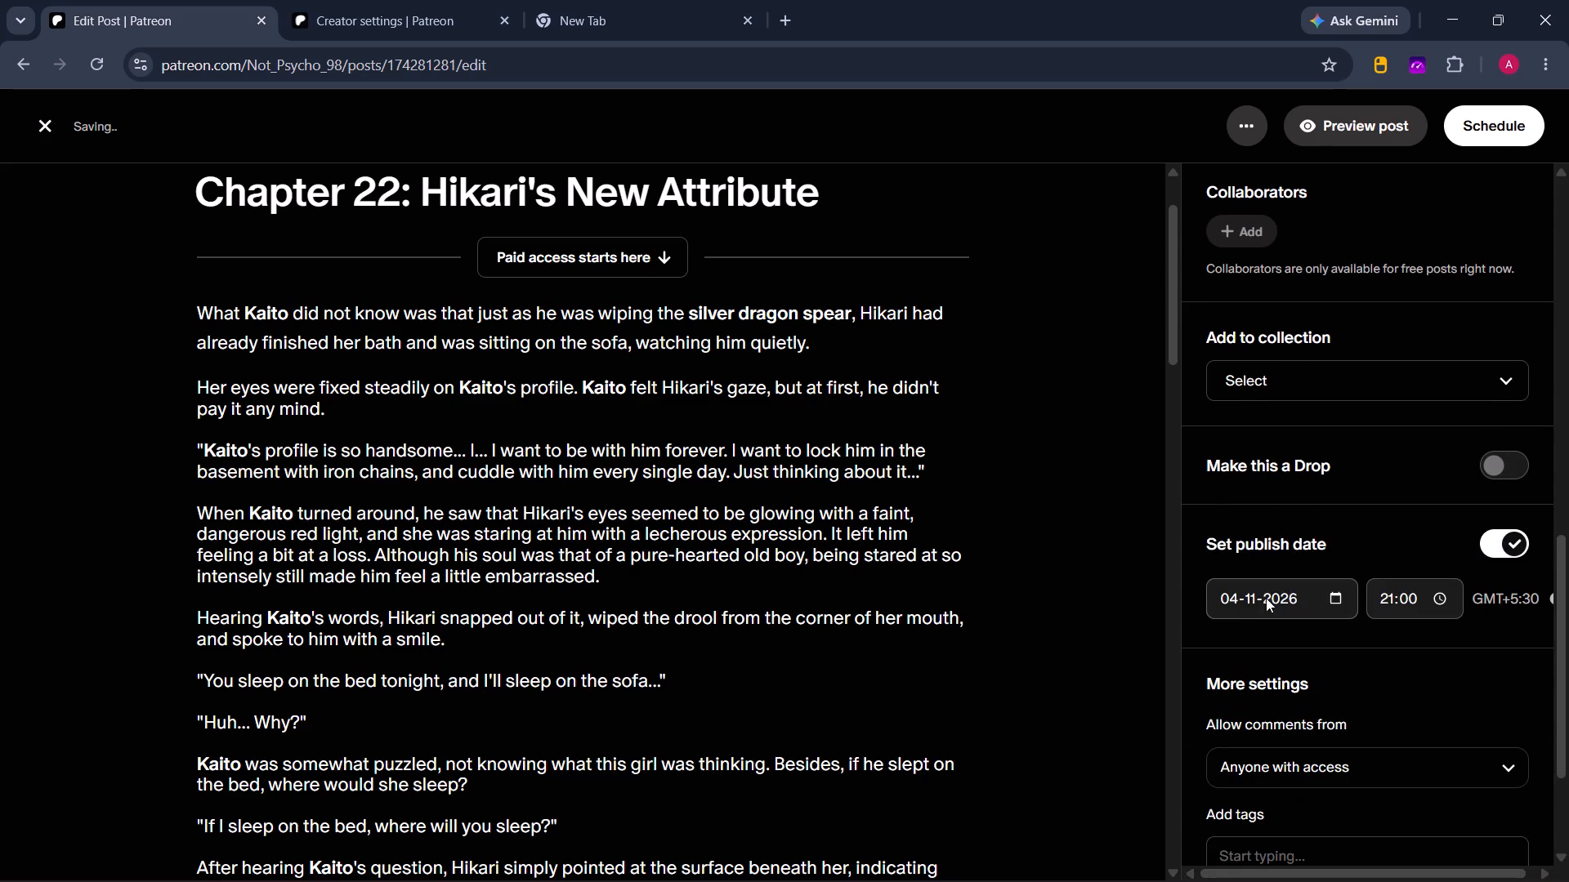
click(1232, 595)
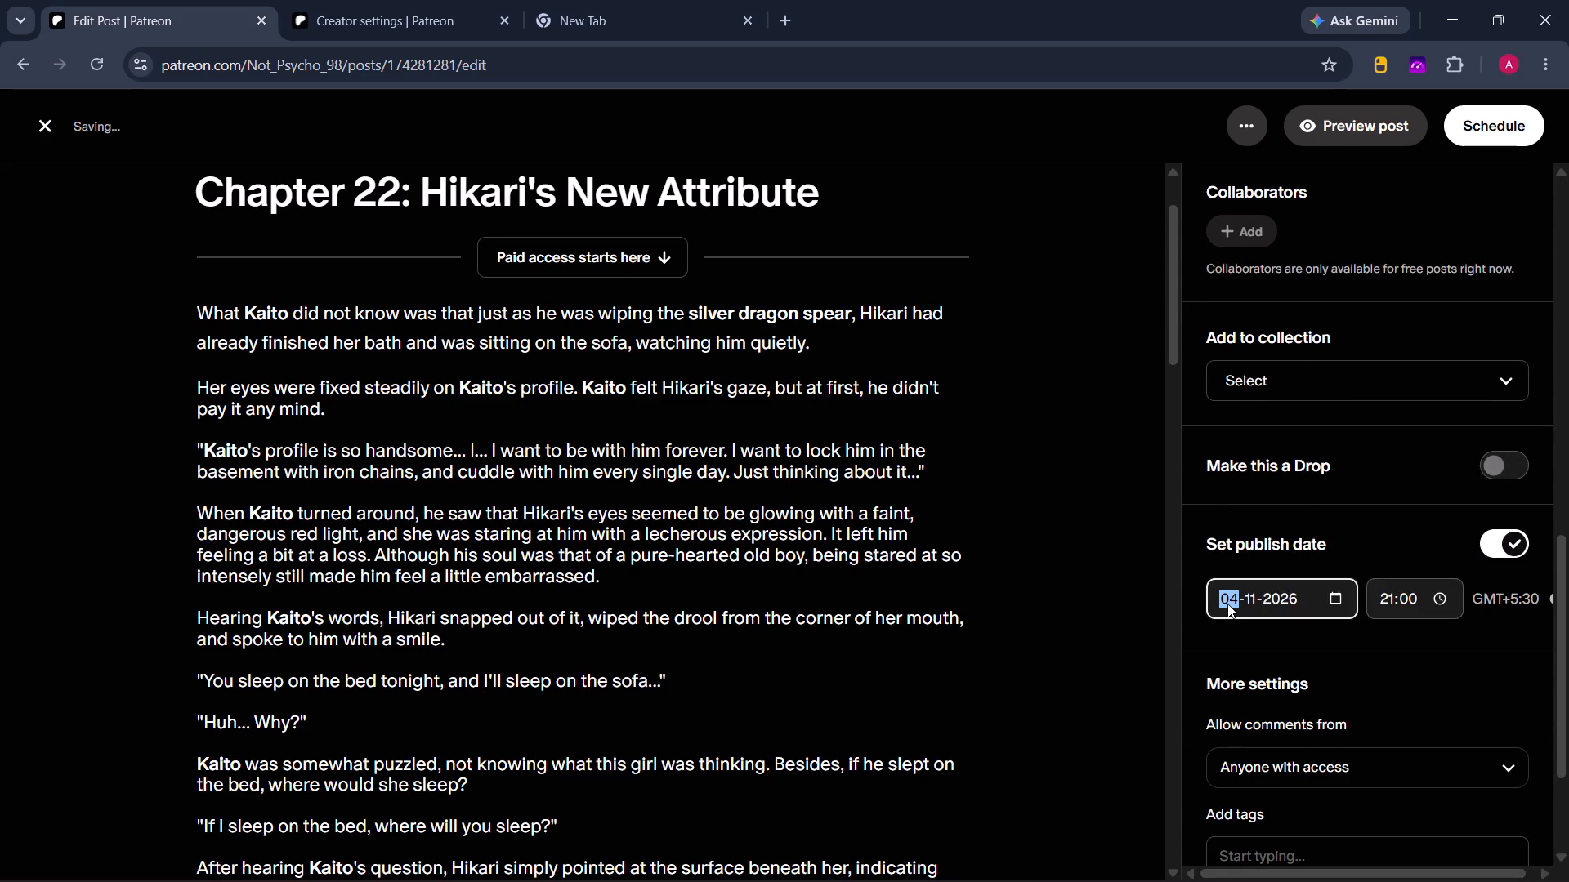
text(09)
click(1385, 601)
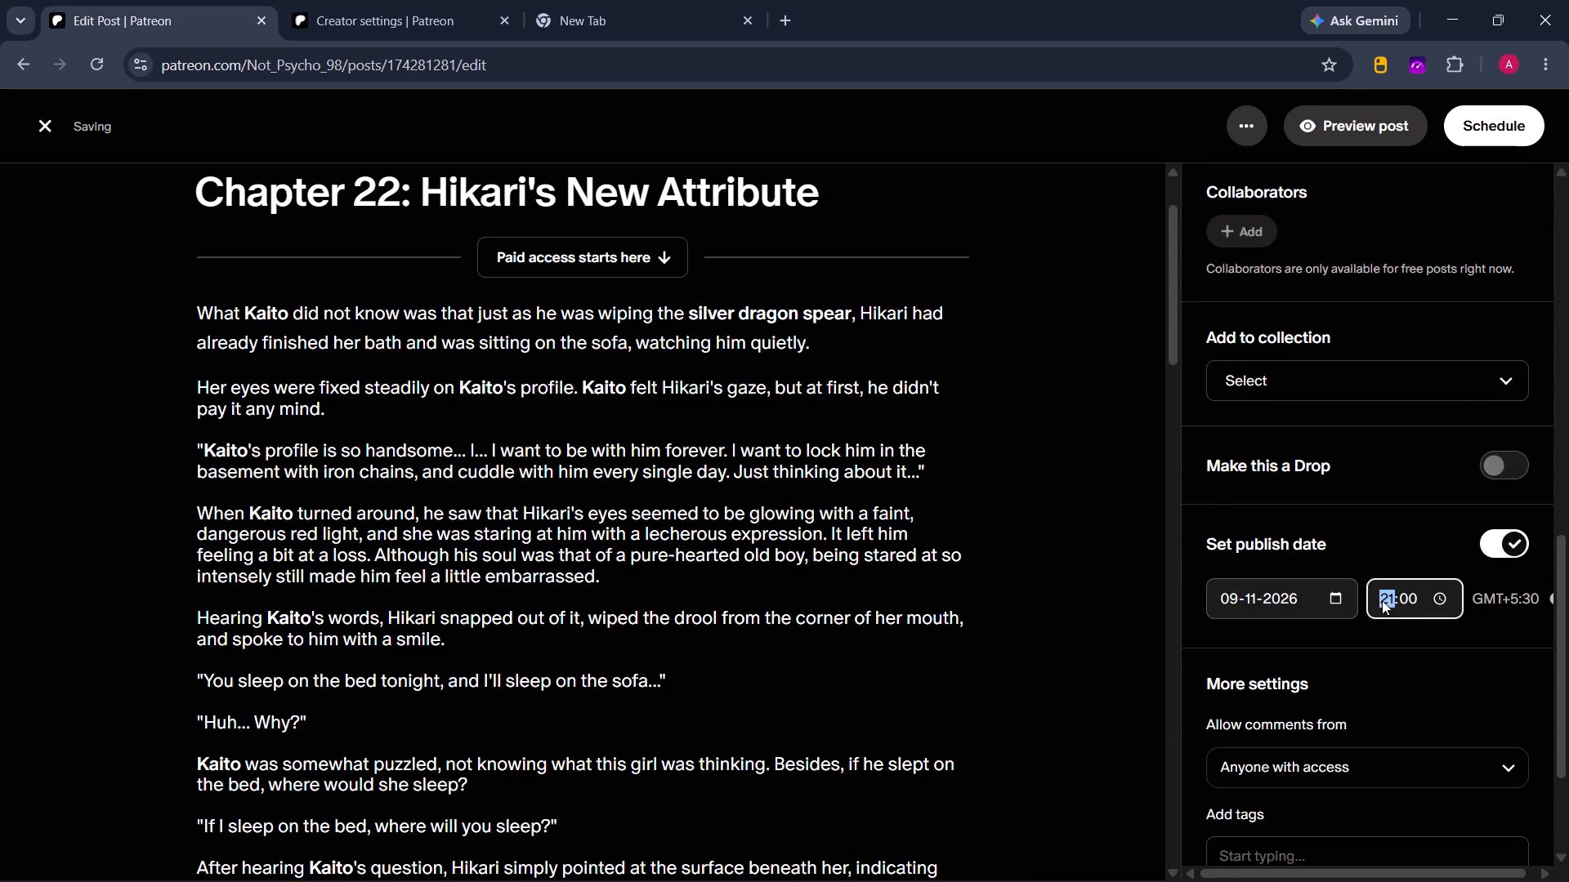
text(15)
Add the Chapter 22 post to the NHYWPMATH collection.
click(1357, 397)
click(1254, 440)
Check which membership tiers get paid access and schedule the Chapter 22 post.
scroll(1279, 423, up, 6)
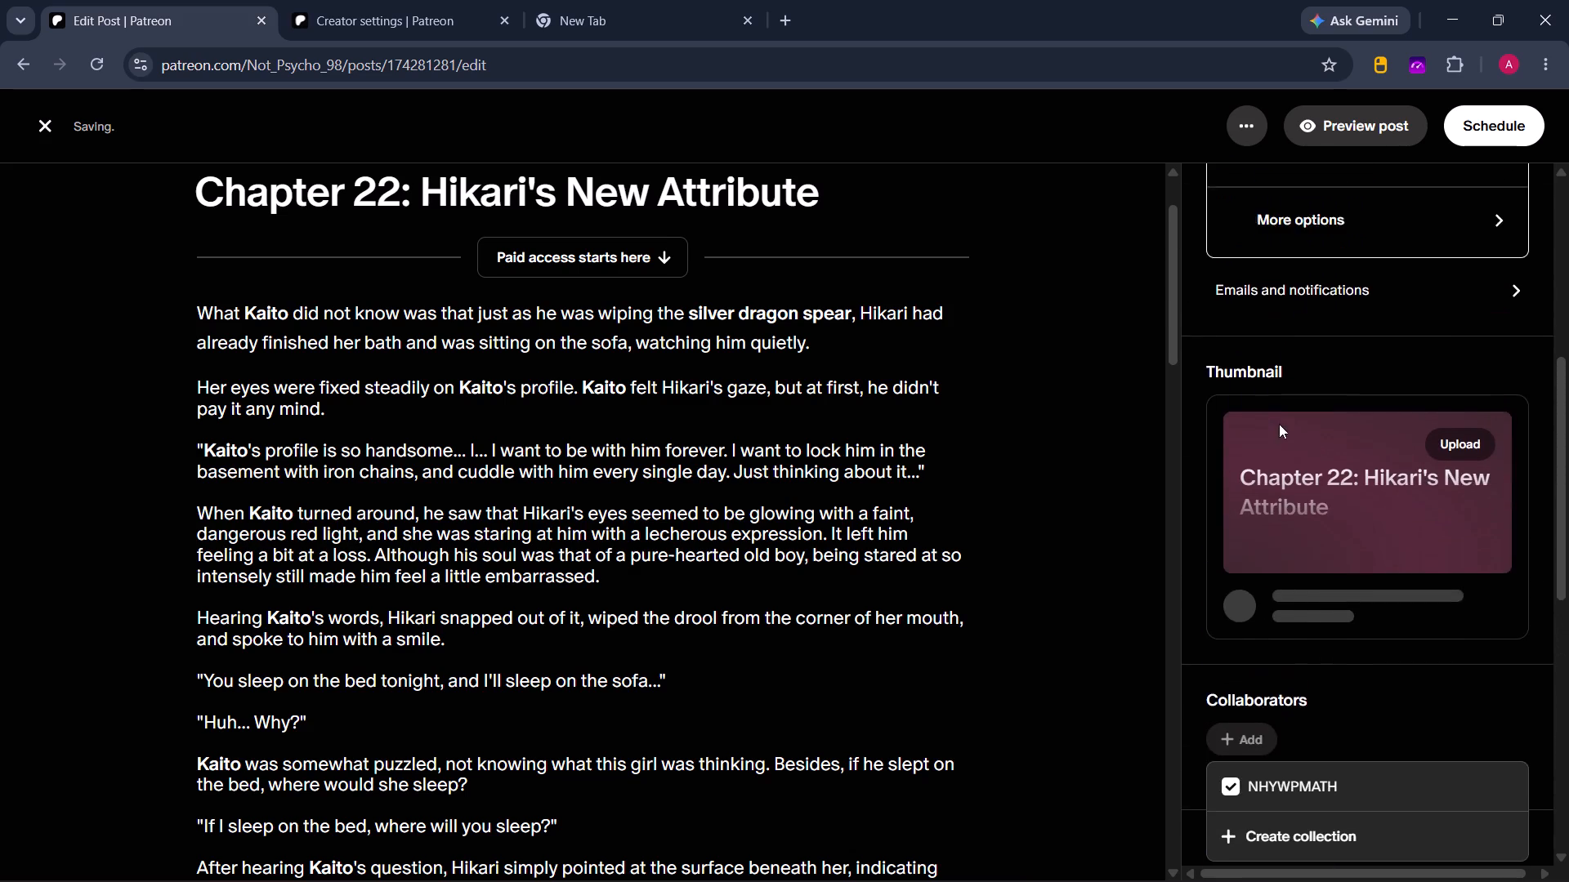
scroll(1279, 424, up, 5)
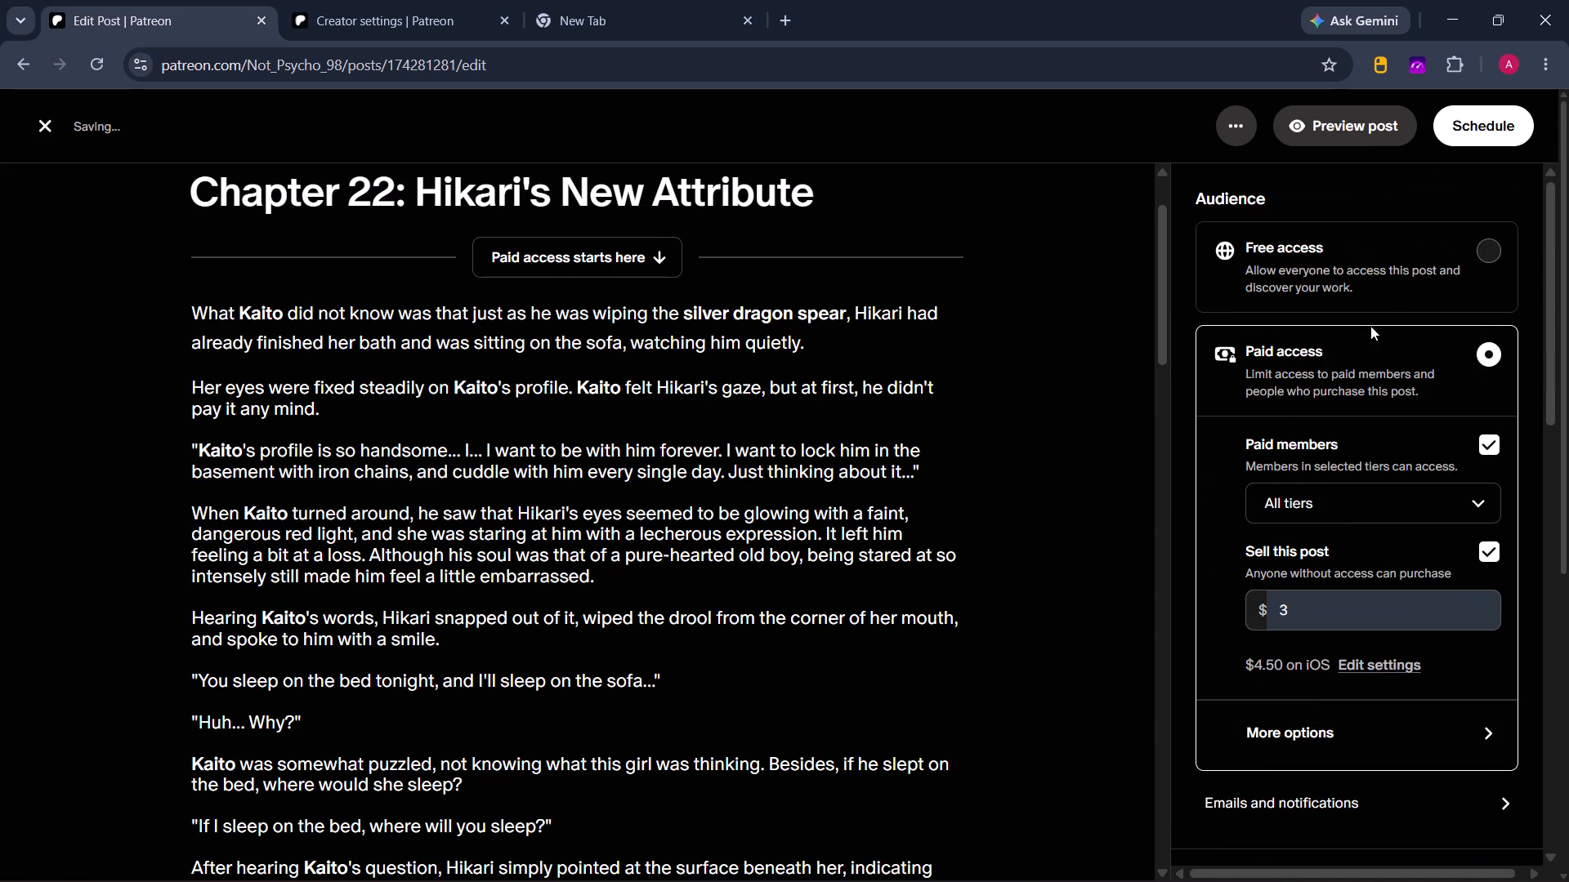
click(1353, 511)
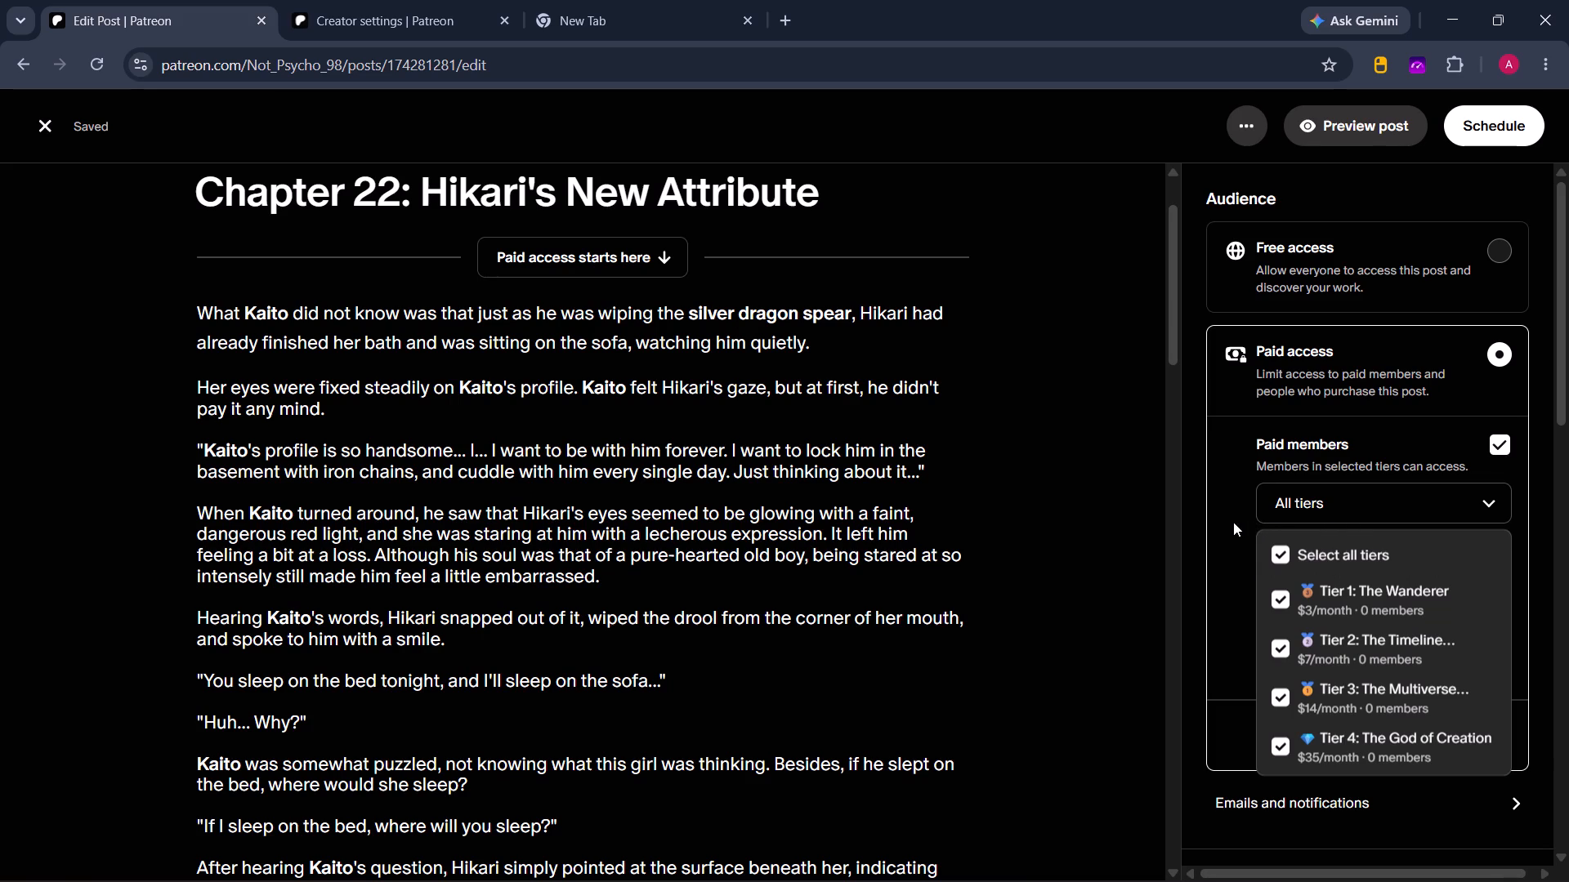
click(1233, 522)
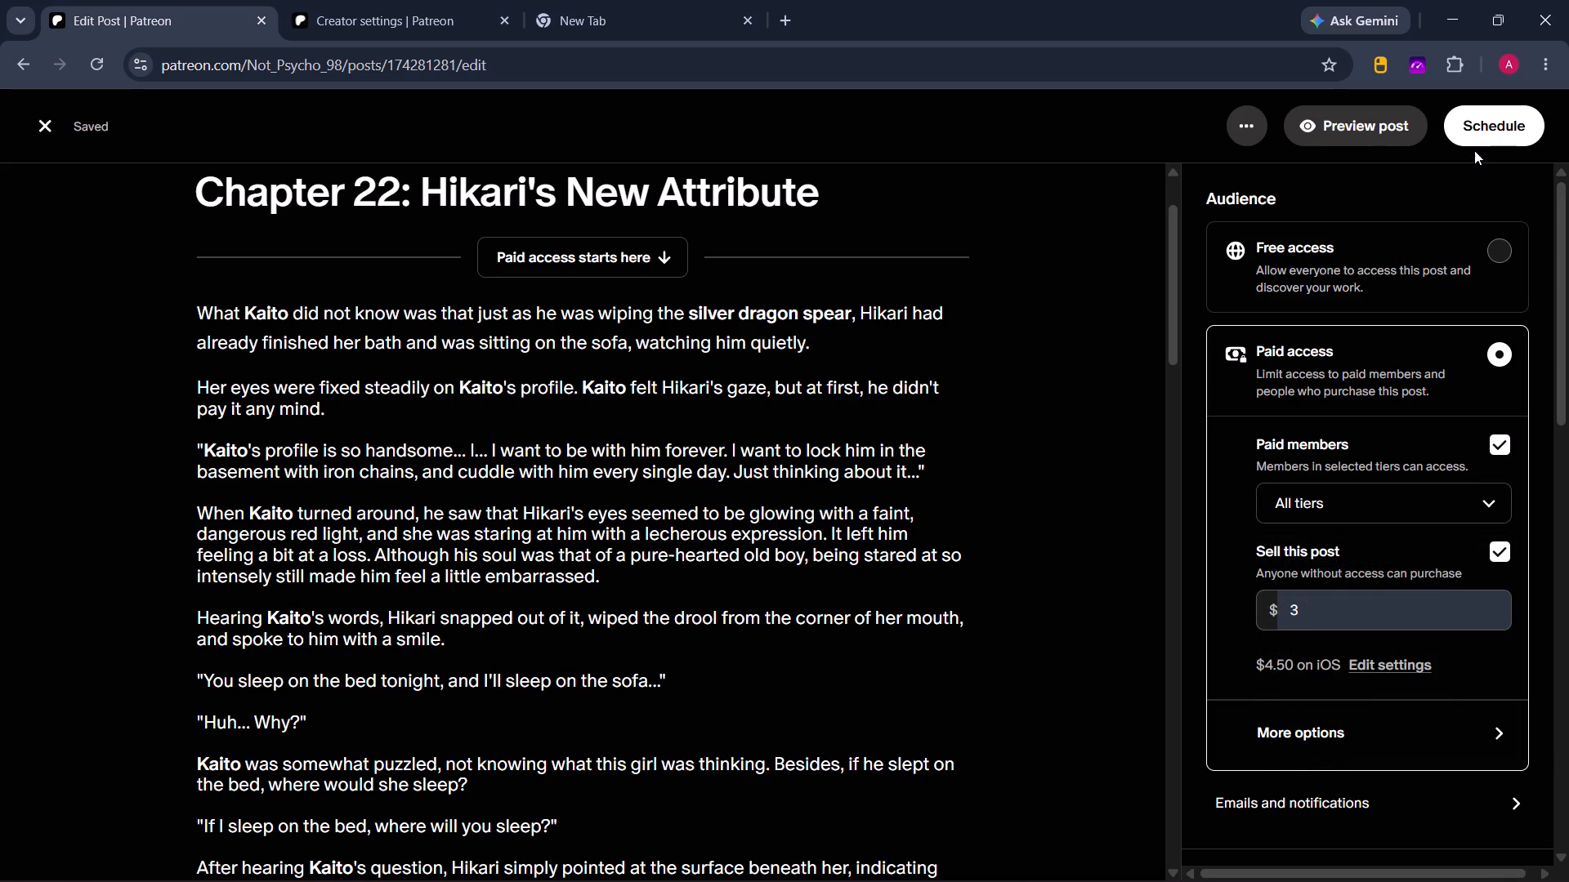
click(1477, 141)
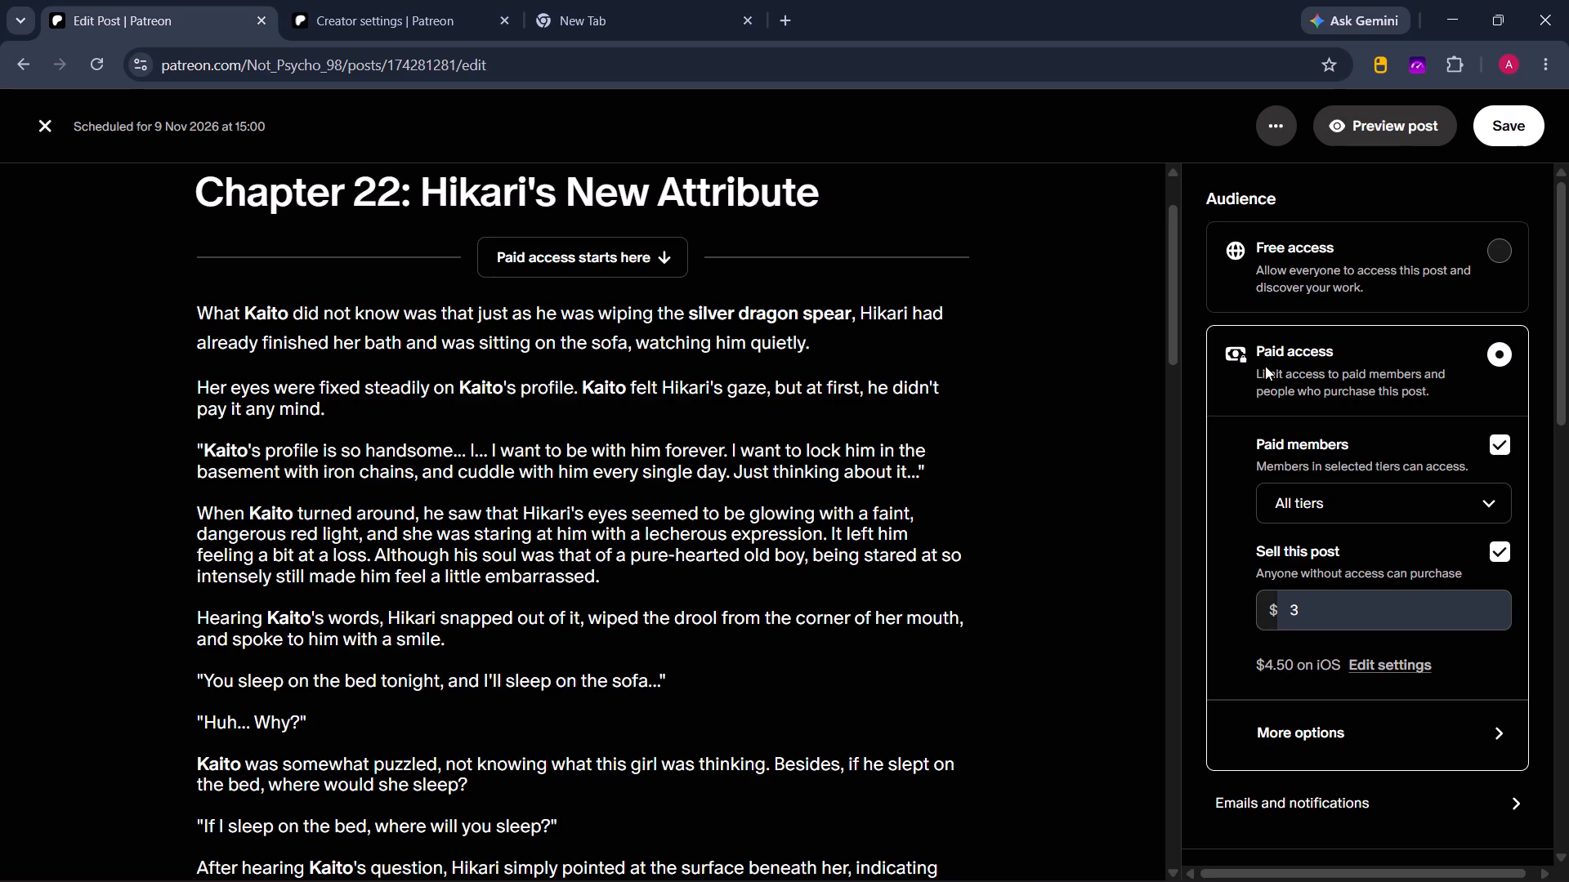
click(965, 537)
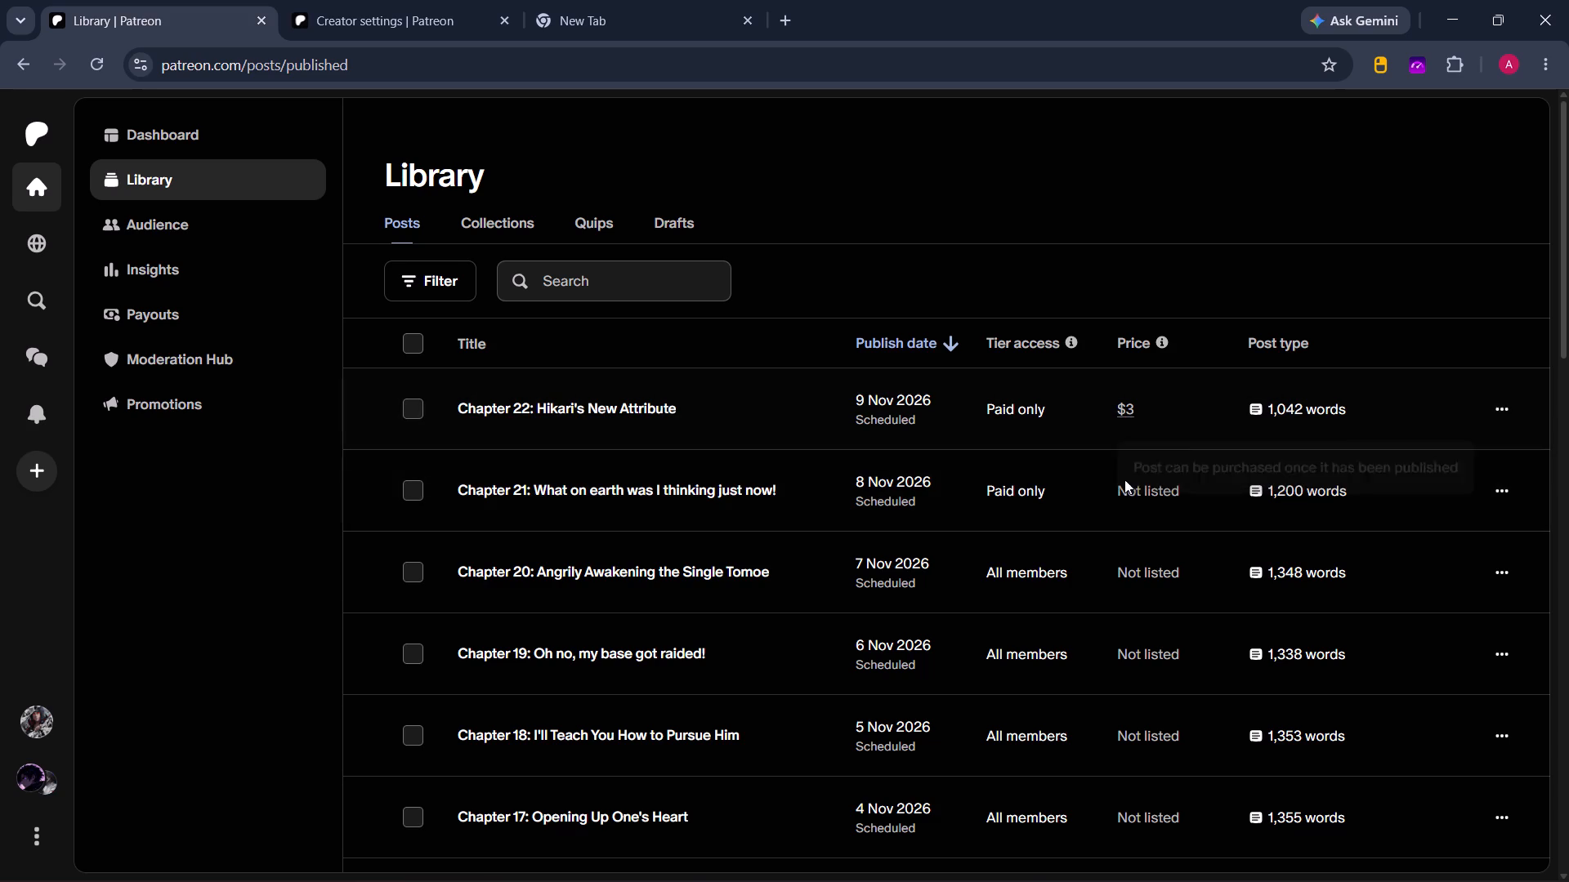
Offer the scheduled post "Chapter 21: What on earth was I thinking just now!" for sale at $3 and save it.
click(781, 487)
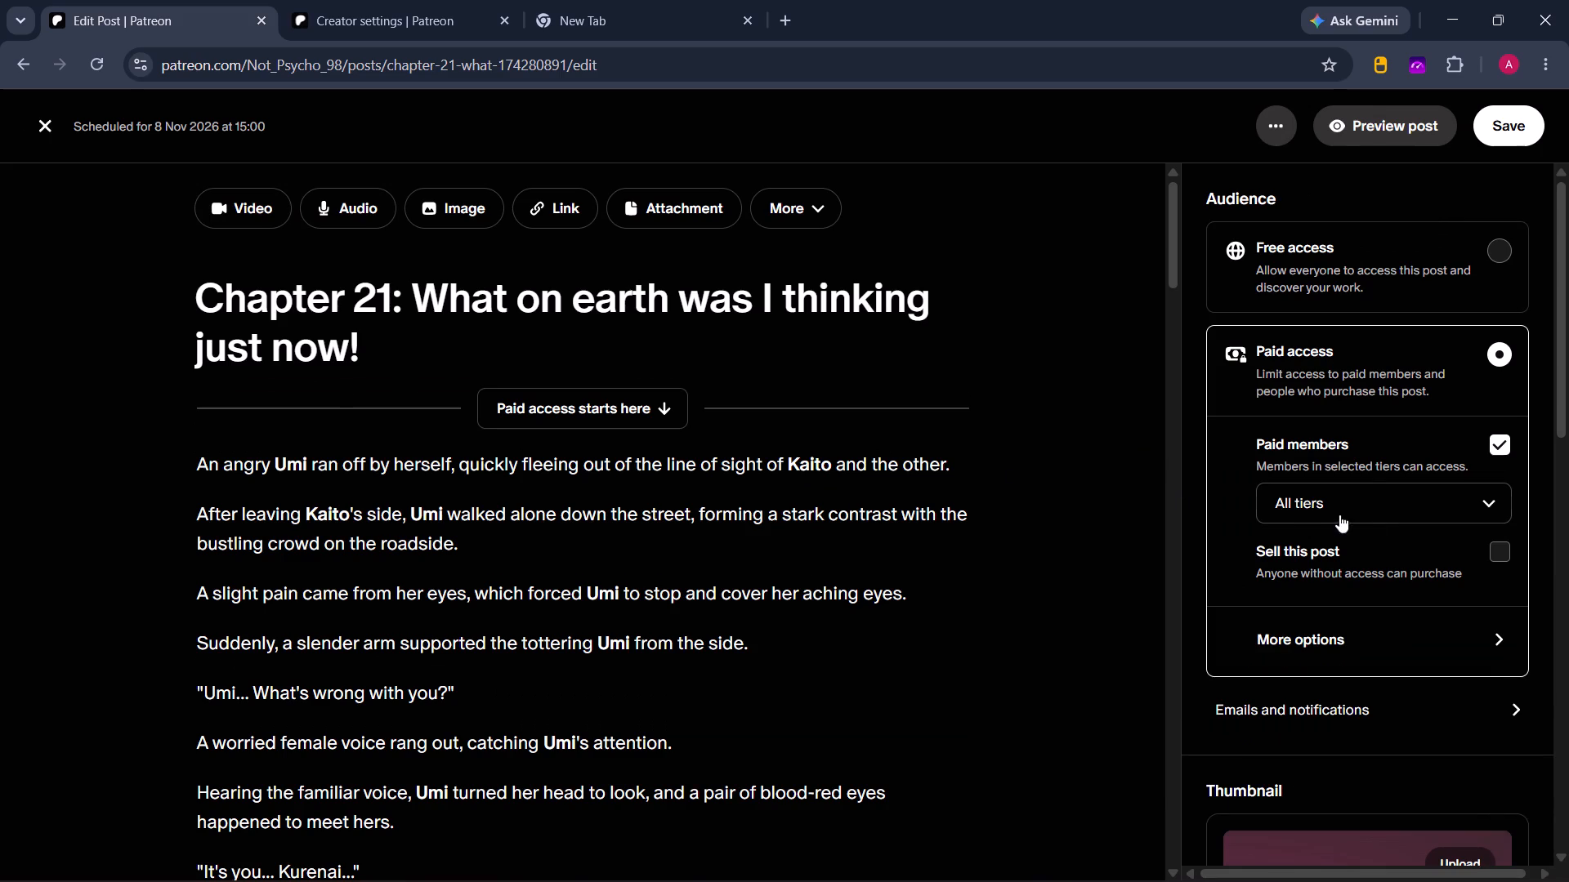
click(1469, 540)
click(1493, 544)
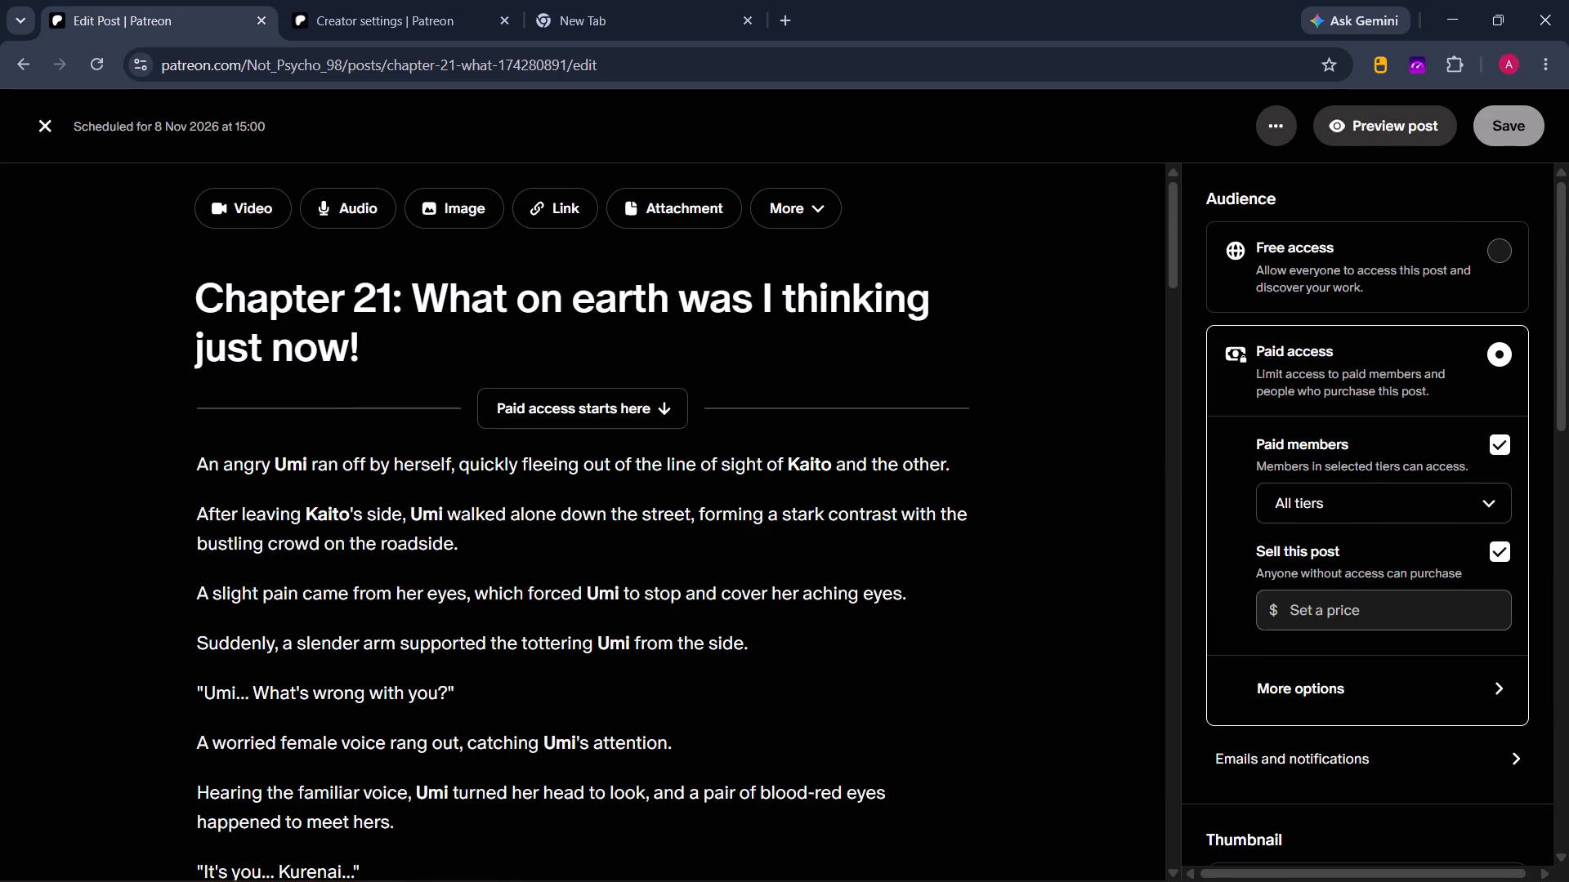
click(1391, 605)
click(1388, 669)
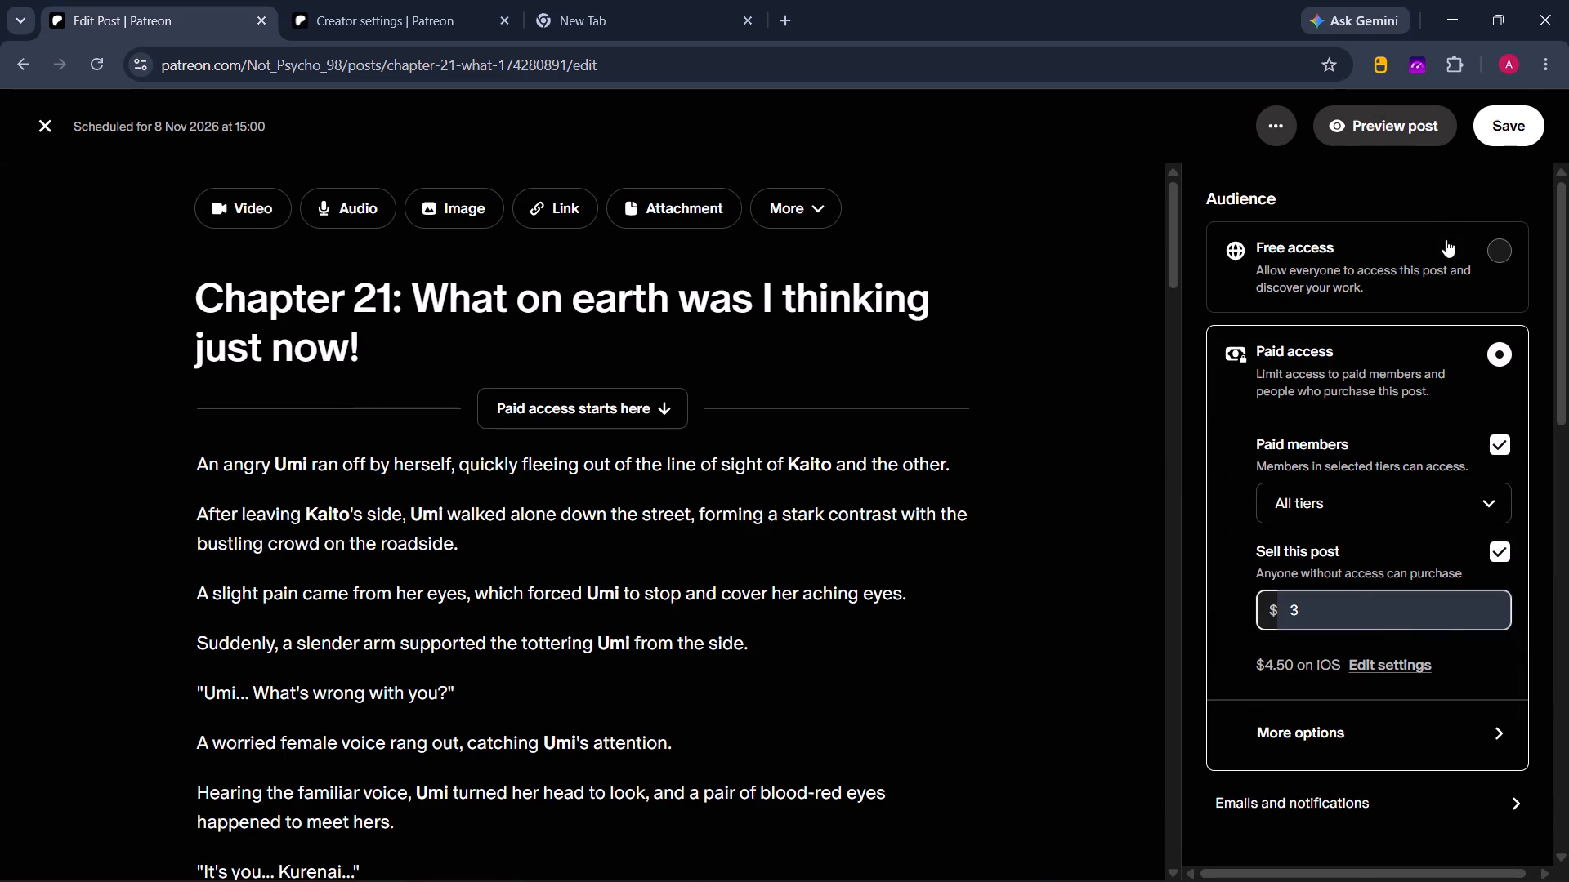
click(1504, 125)
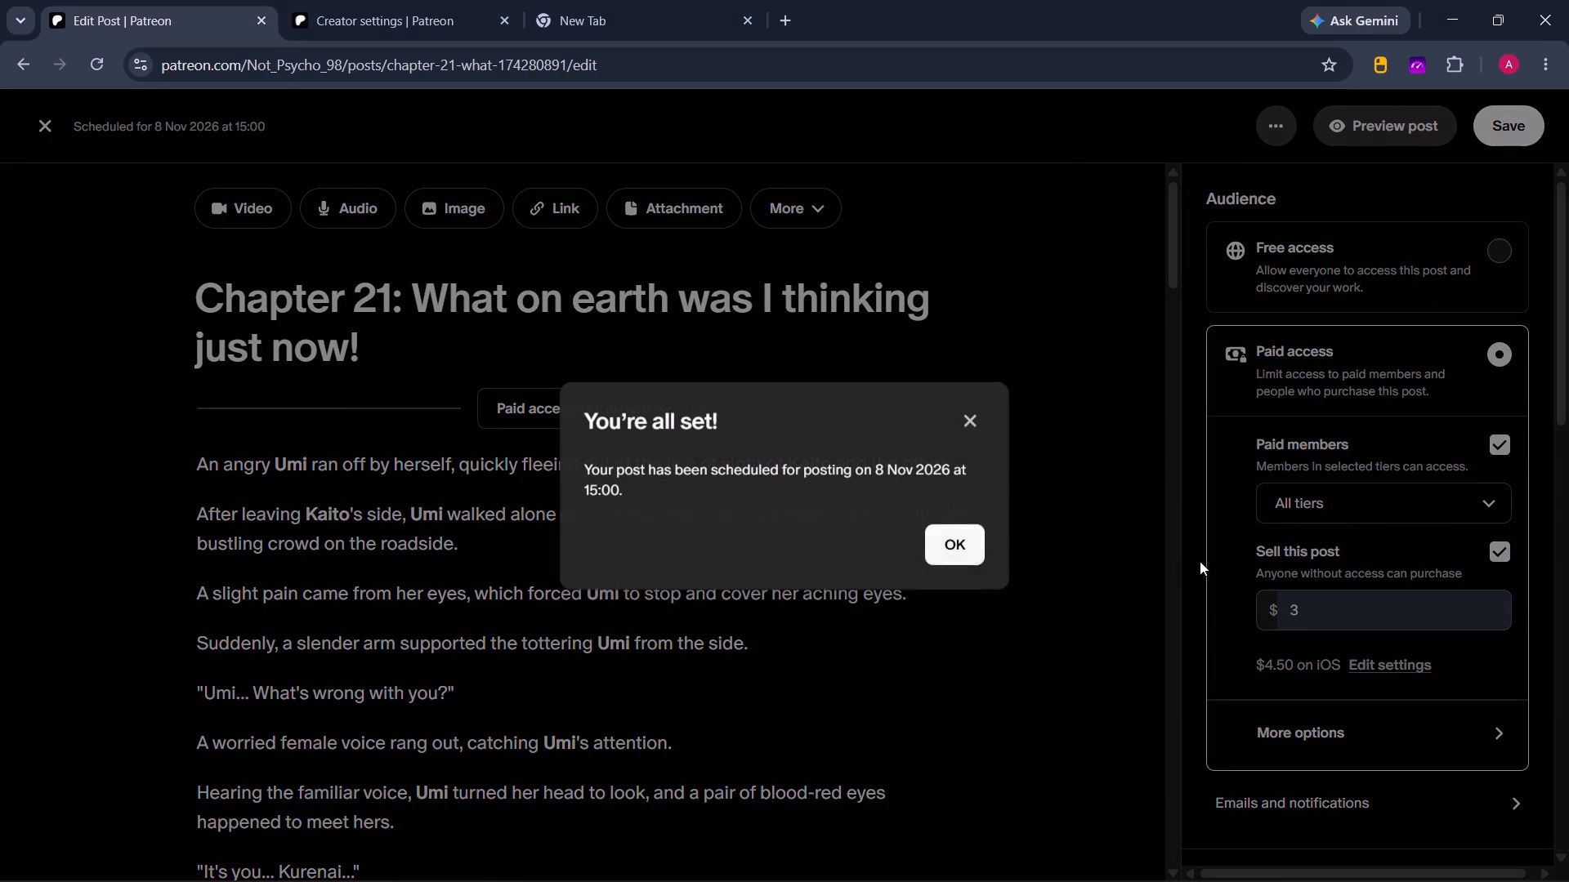
click(956, 548)
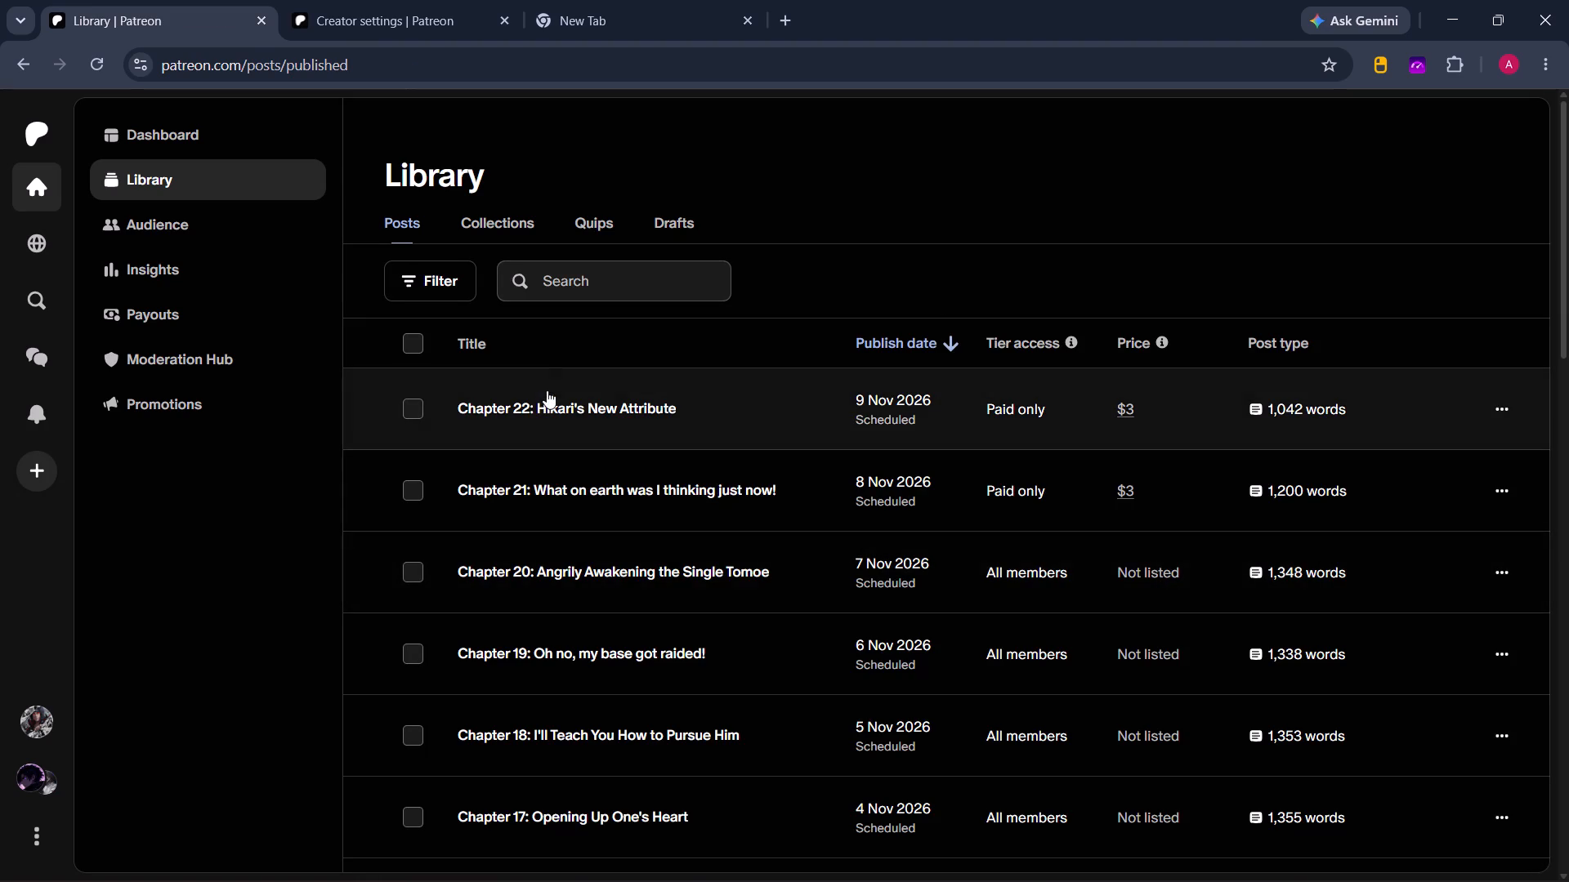
Close the Chapter 22 document in Word and open the Chapter 23 document from the Naruto hakari folder.
click(1152, 866)
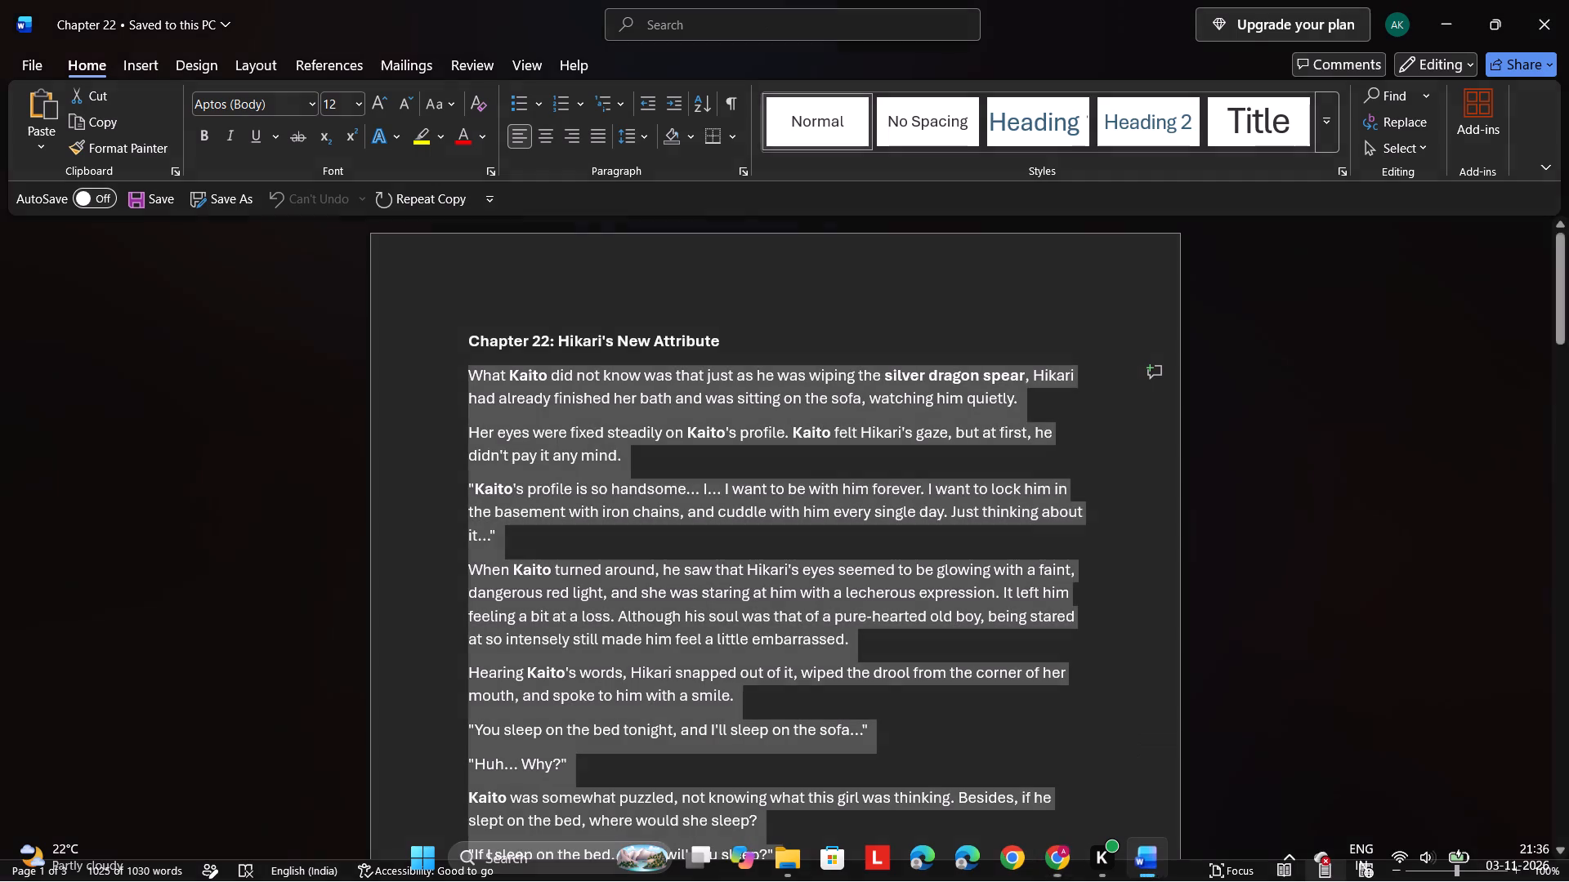
click(1568, 0)
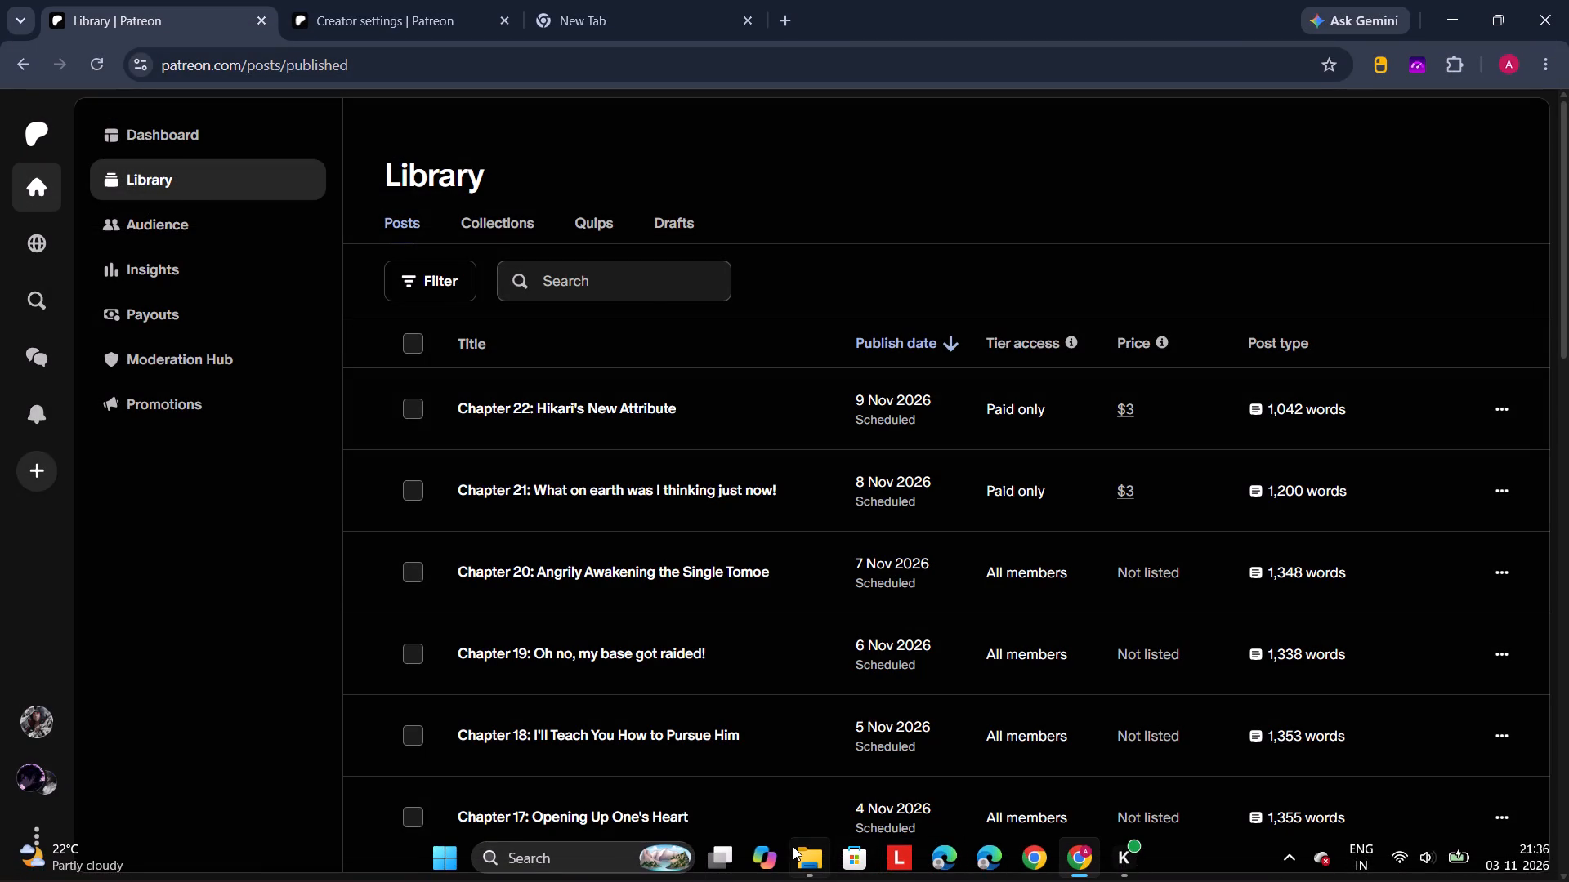
click(803, 859)
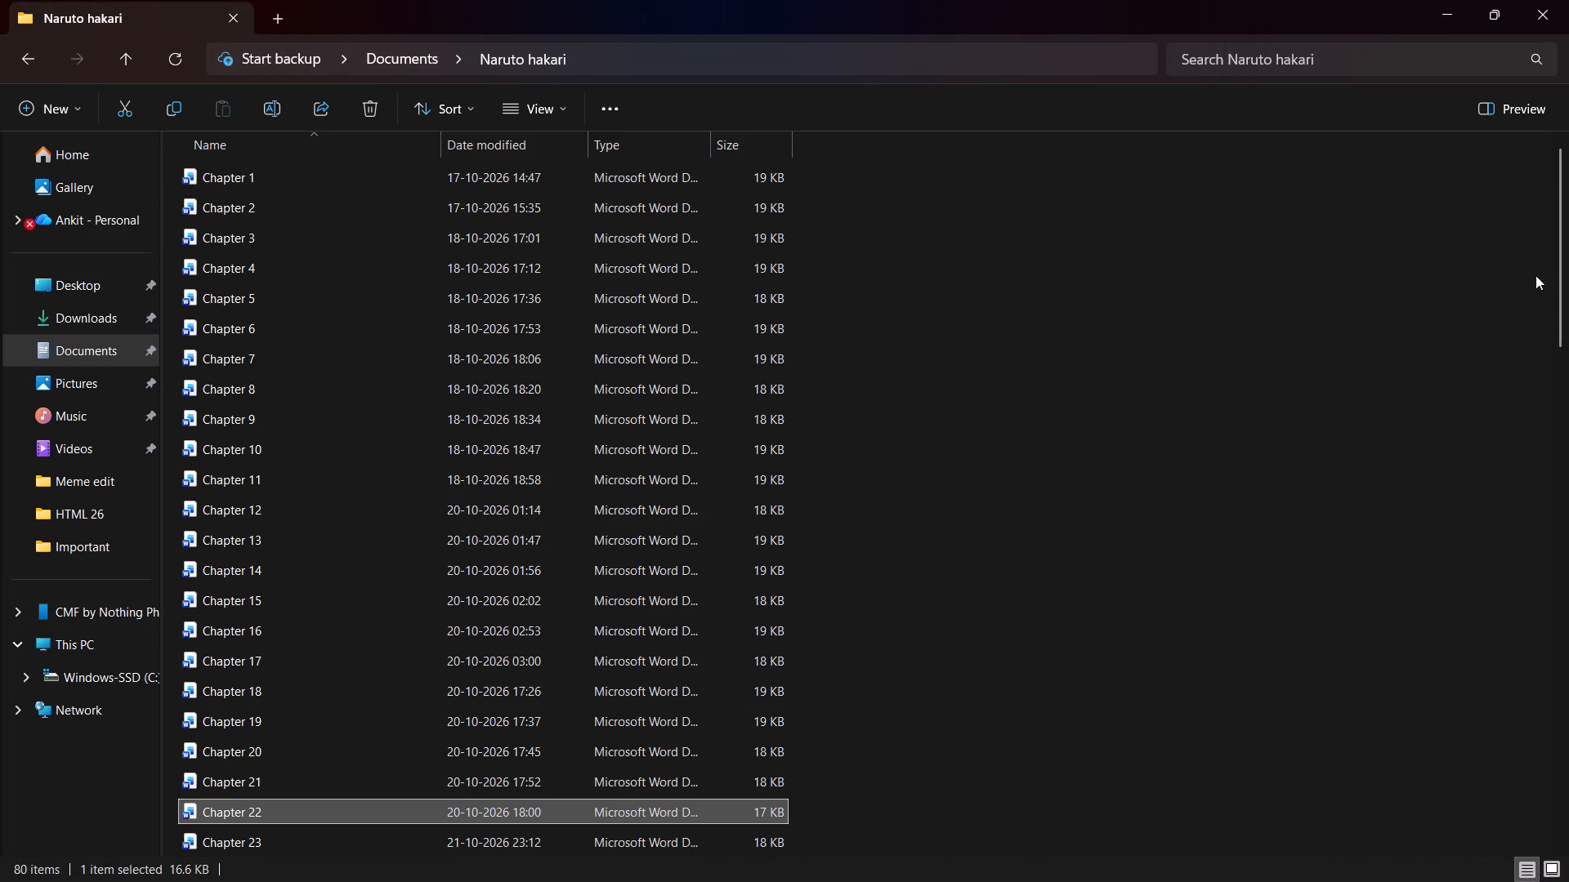
drag(1566, 269, 1548, 381)
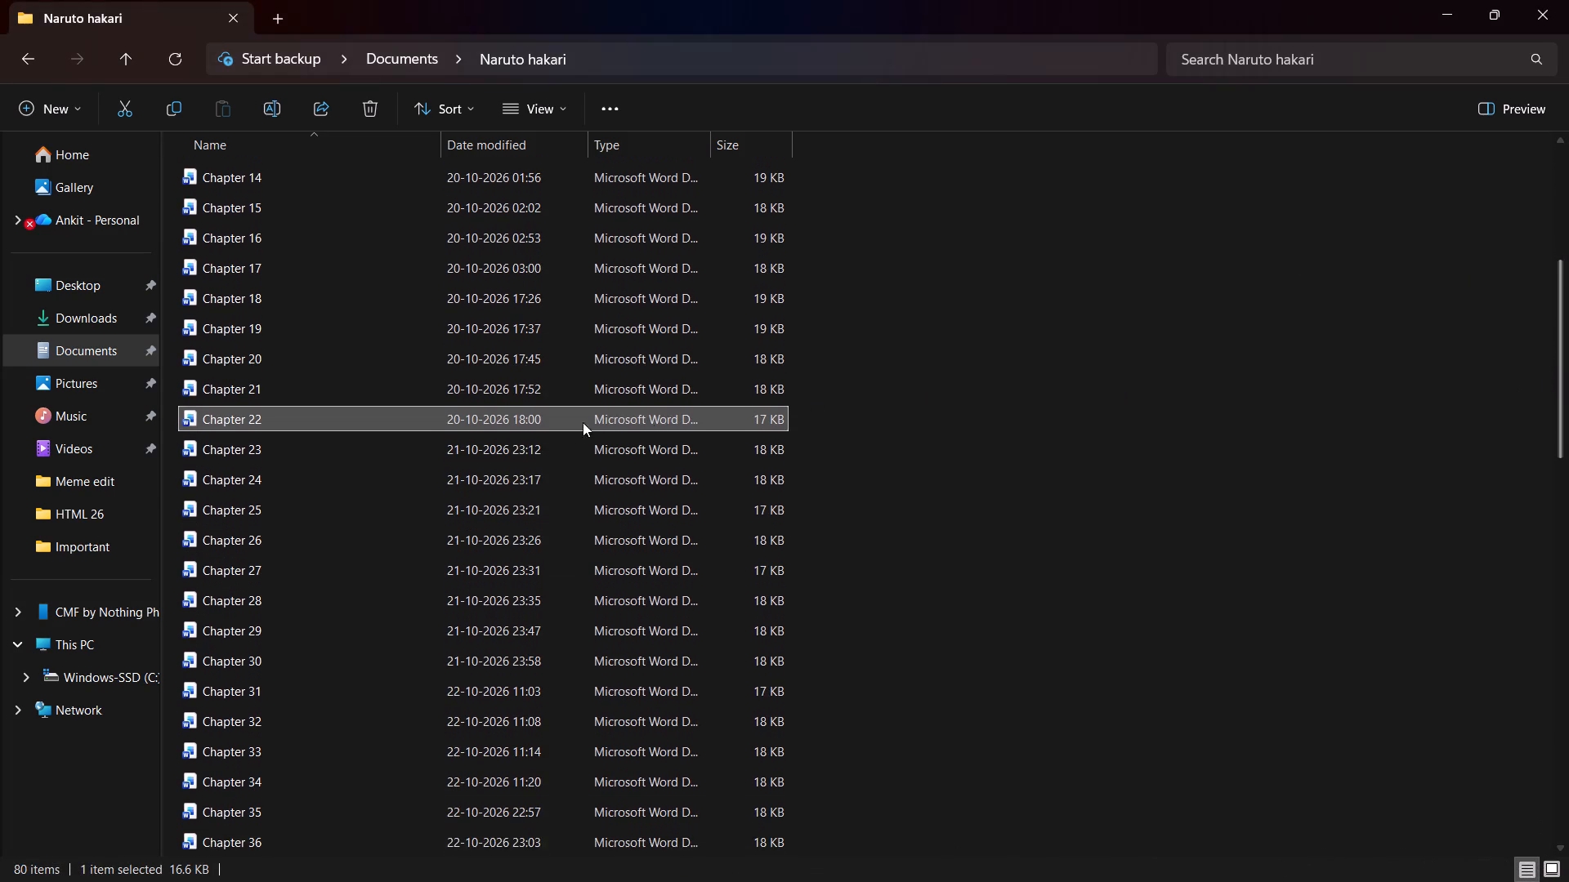
double_click(457, 460)
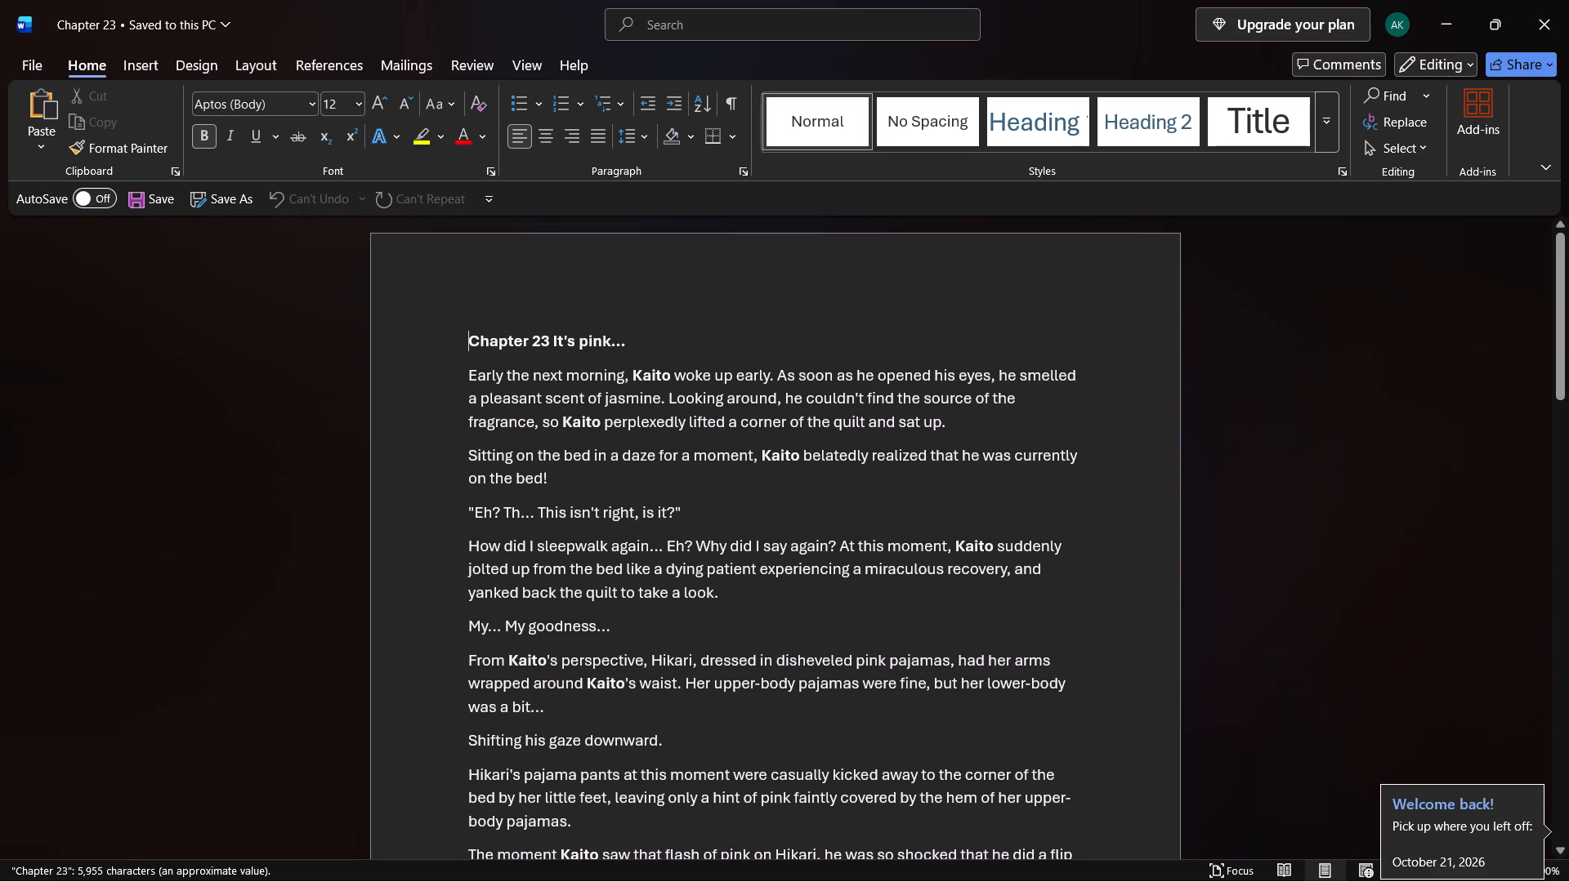
Create a new Patreon post titled "Chapter 23 It's pink...", copying the title from the Word document.
drag(640, 339, 448, 341)
click(448, 341)
right_click(503, 341)
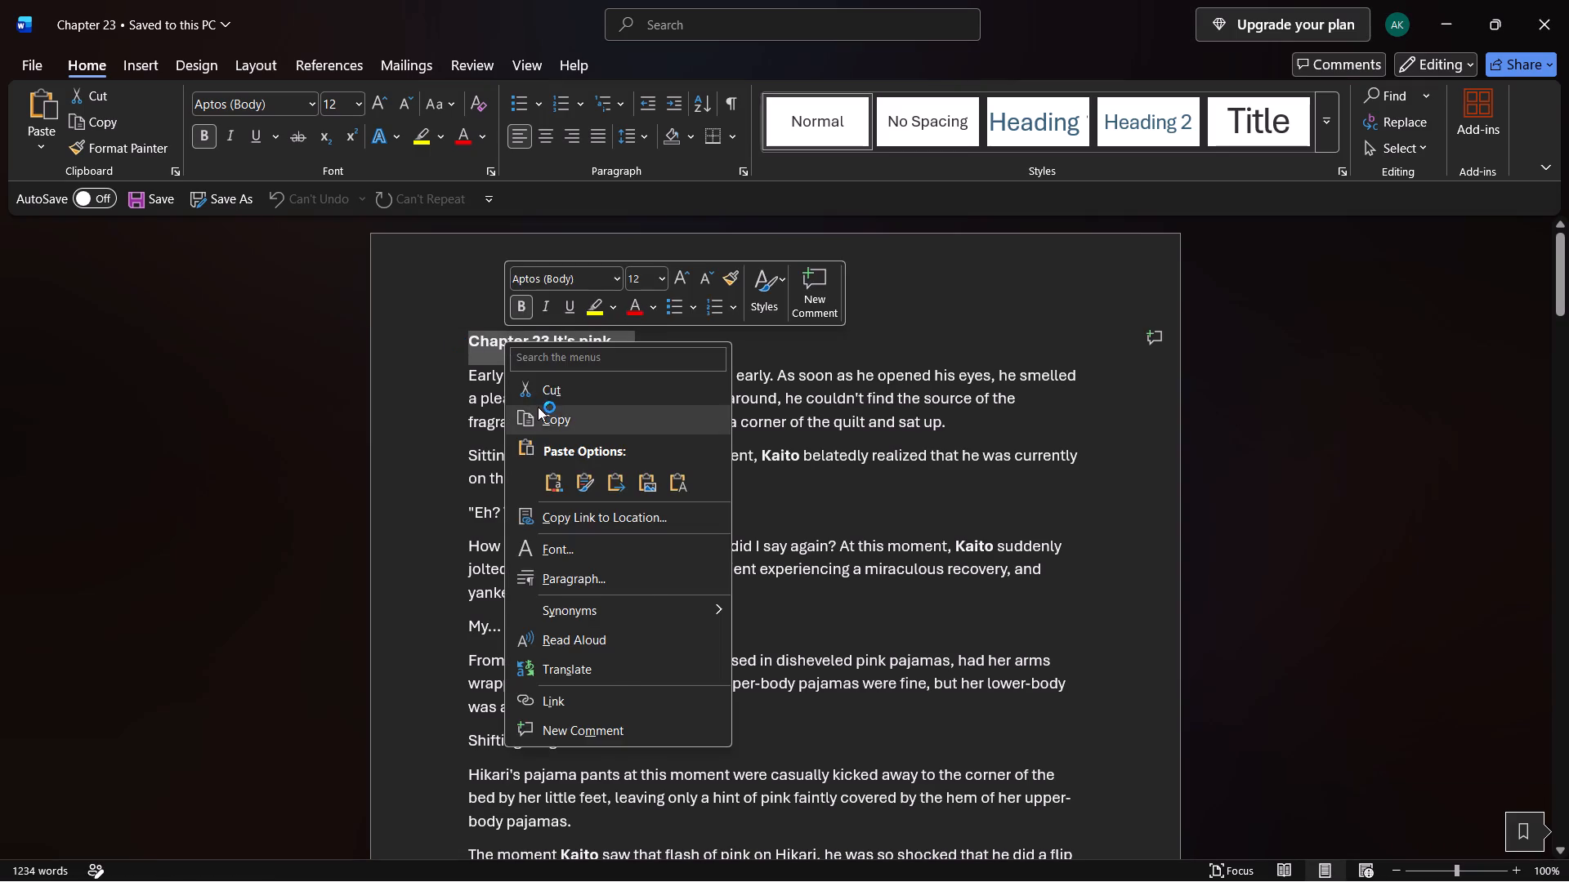
click(539, 421)
click(1047, 862)
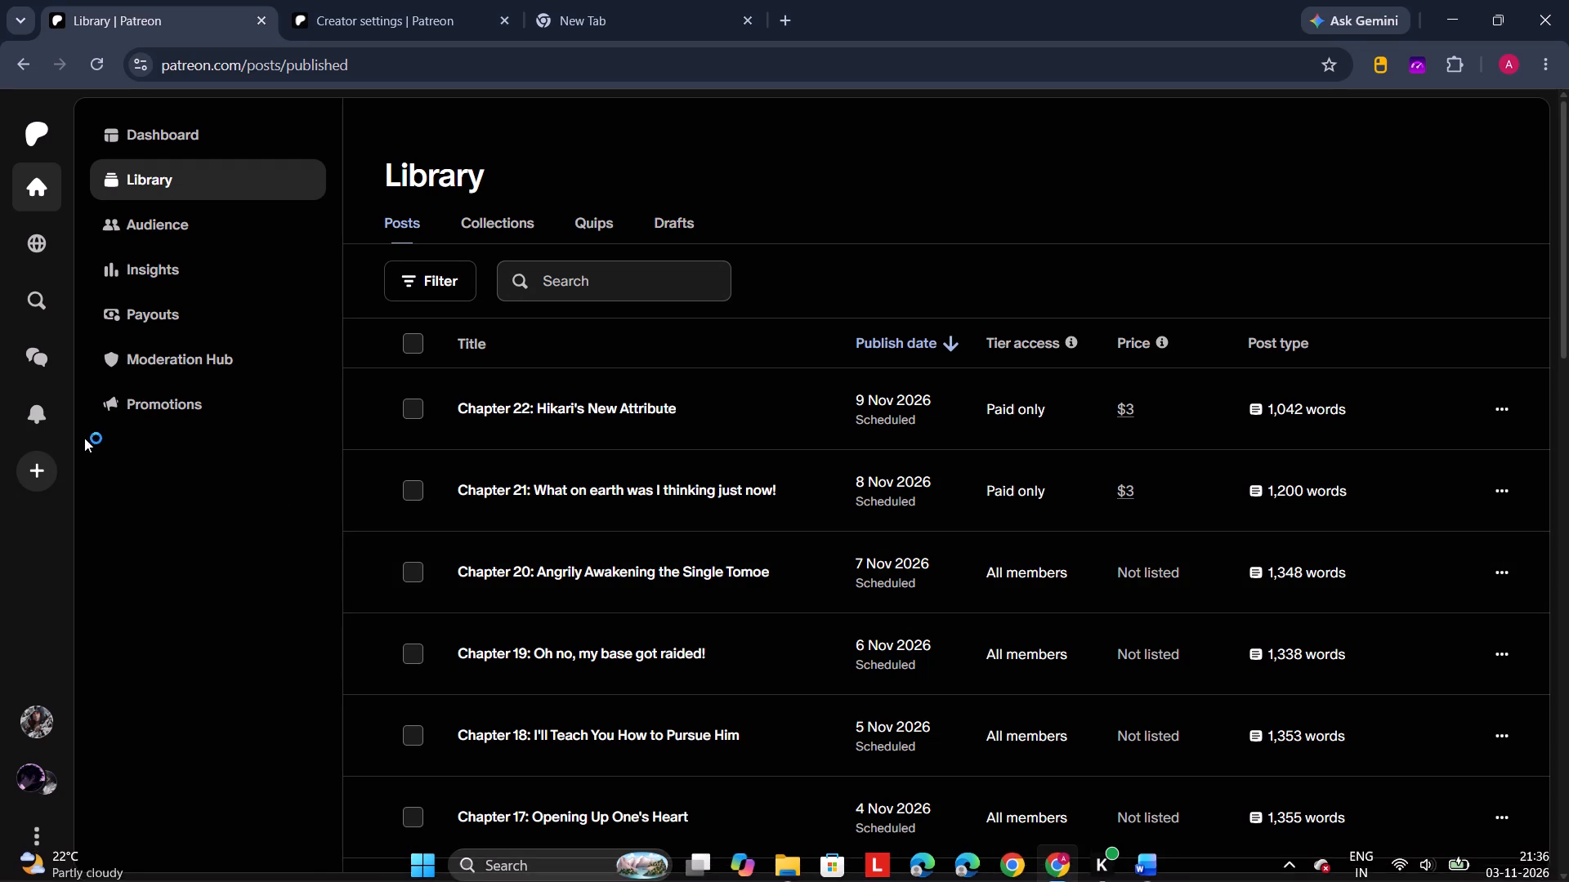
click(45, 463)
click(62, 554)
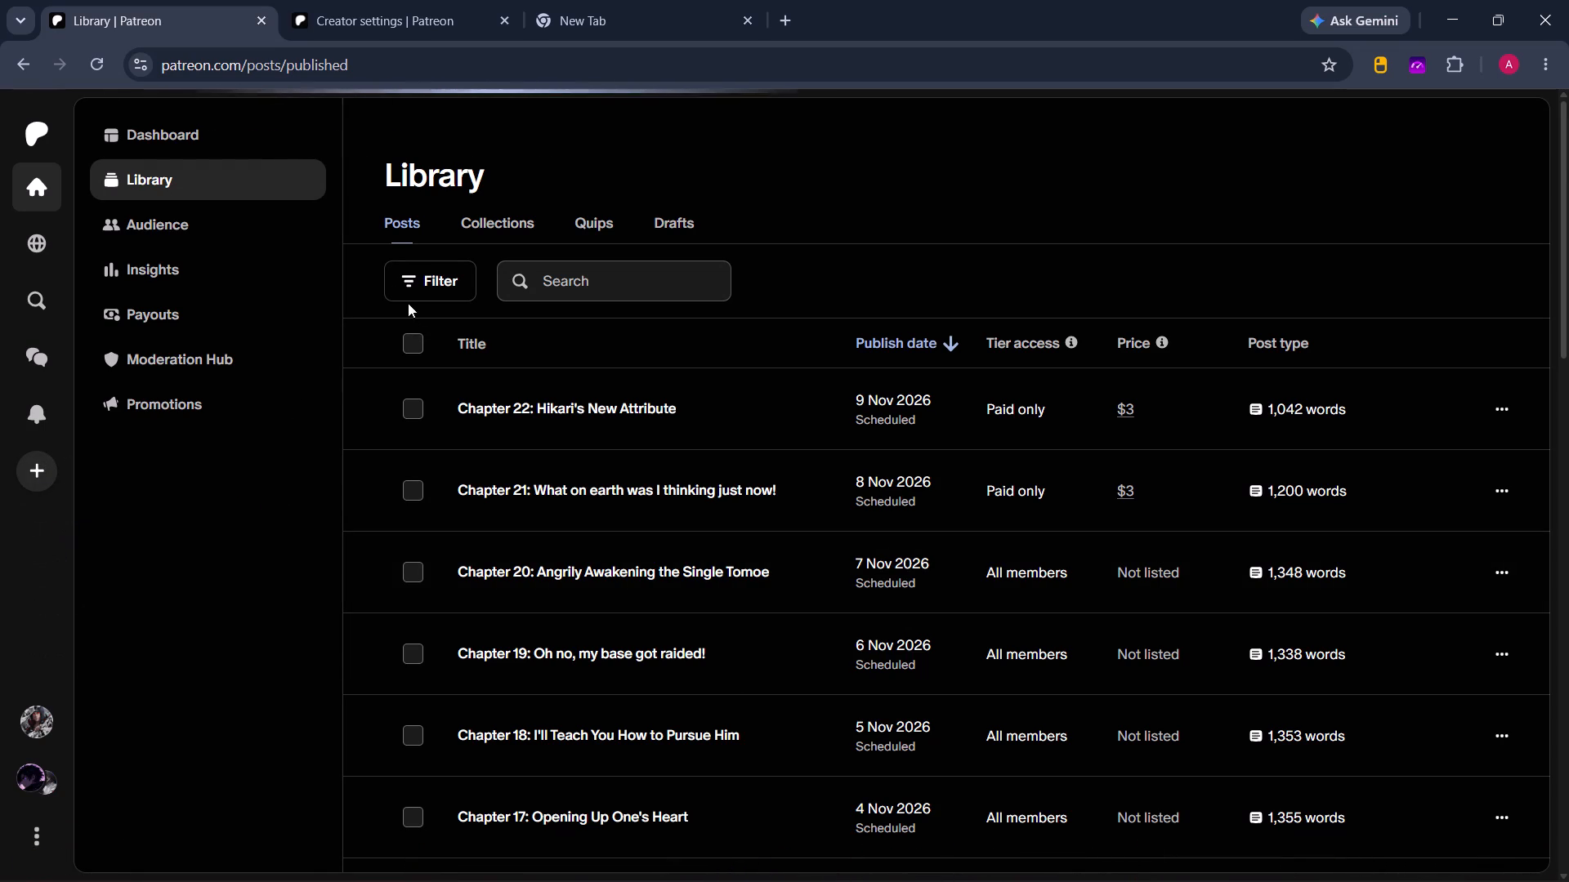
right_click(261, 279)
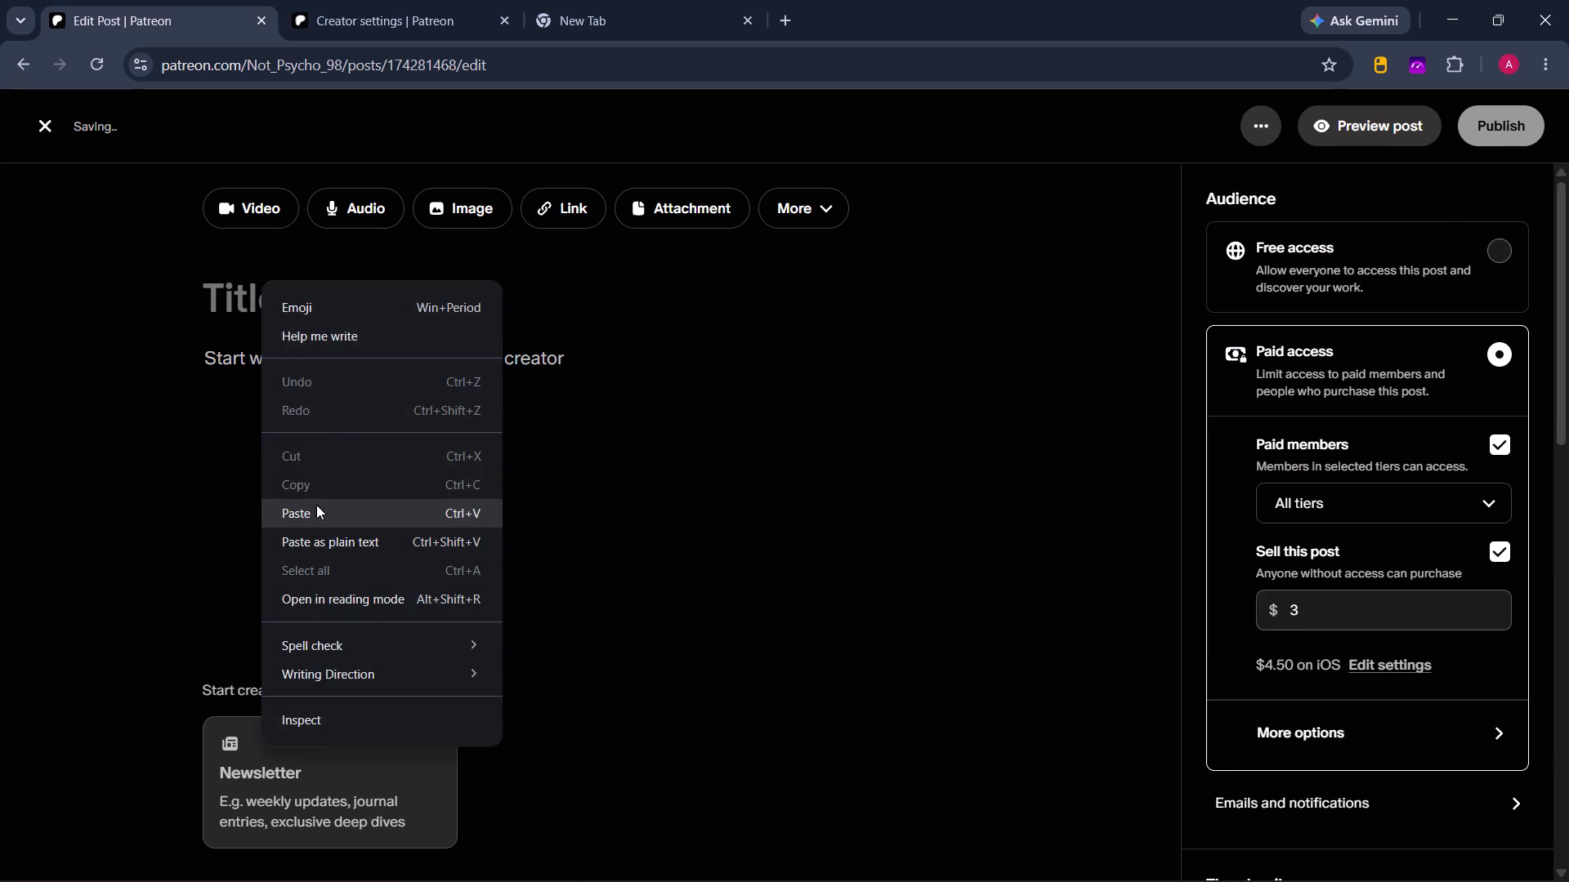
click(315, 506)
click(337, 440)
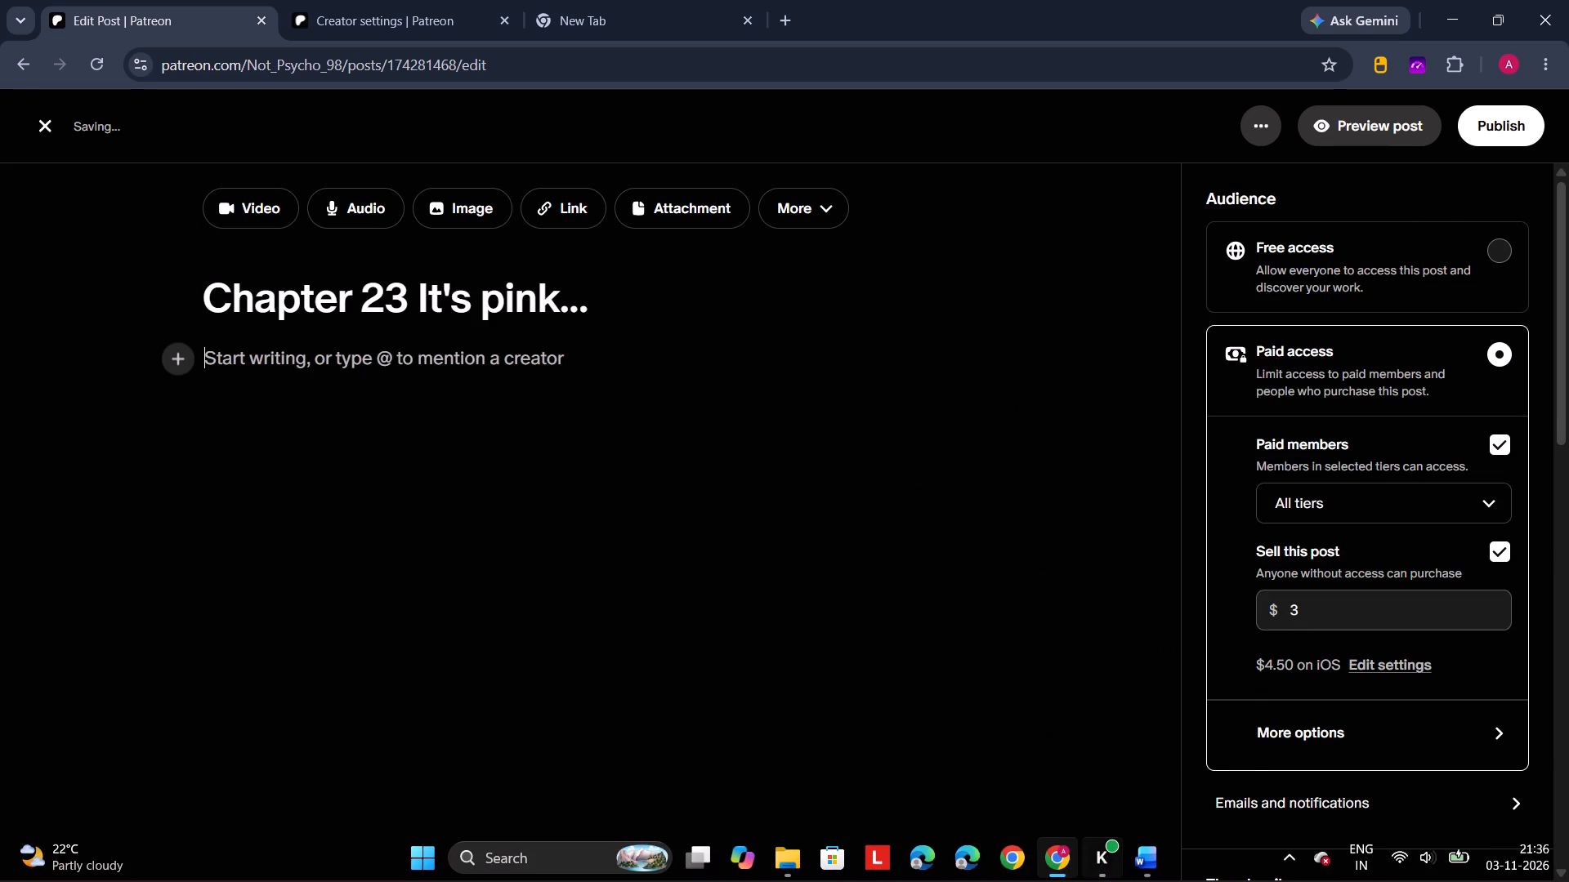
Copy the Chapter 23 body text, without its heading, from the Word document into the Patreon post's body.
click(1156, 871)
drag(1568, 299, 1568, 645)
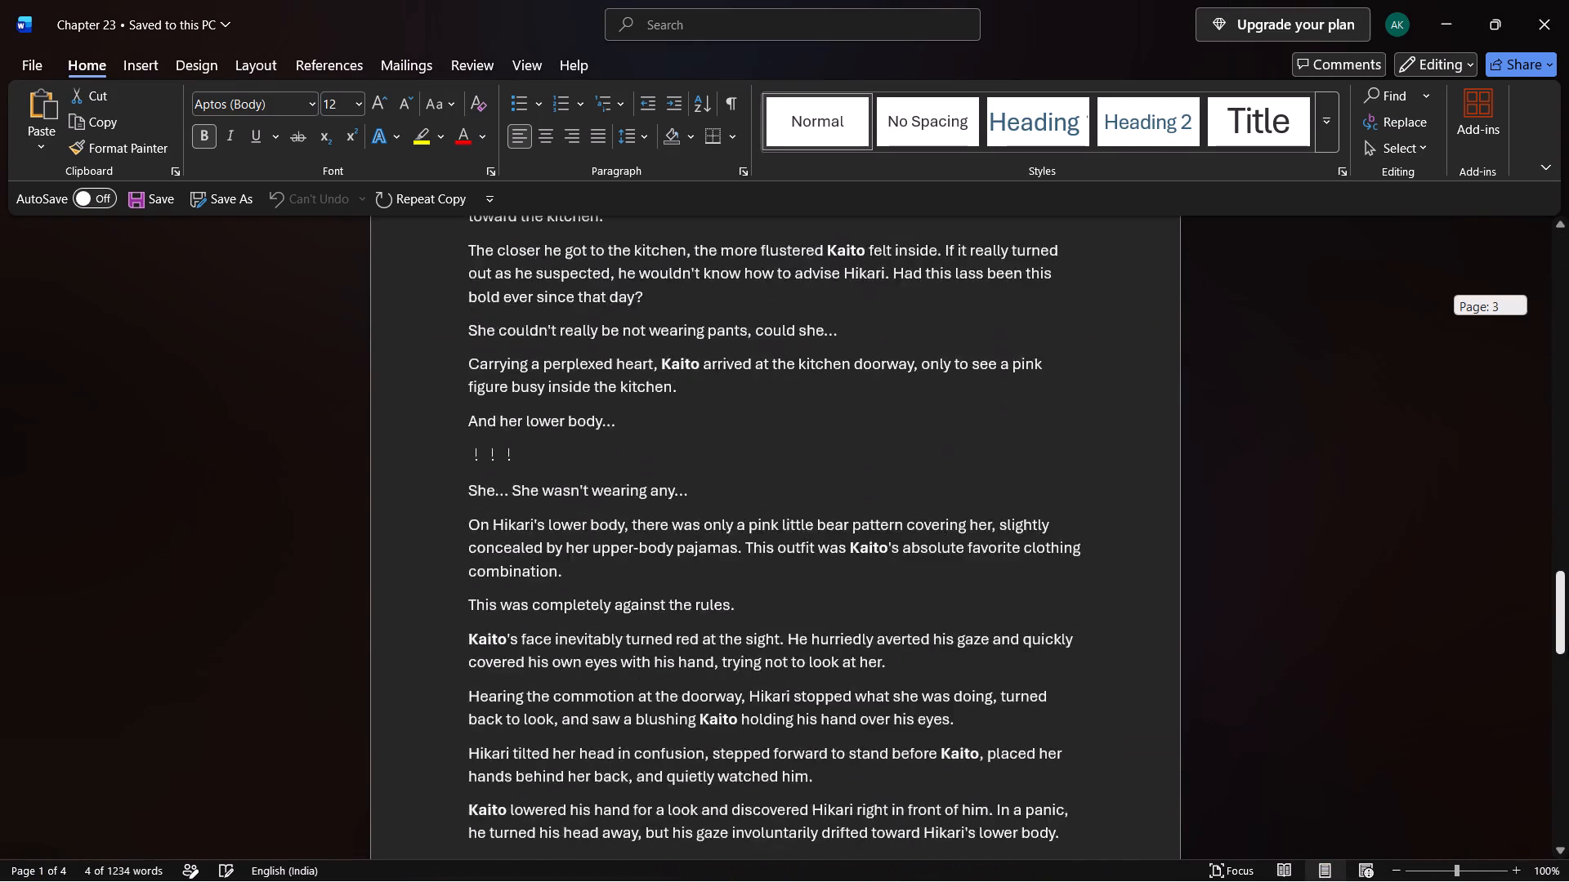
drag(1568, 645, 1568, 708)
double_click(1568, 708)
drag(1568, 708, 1564, 785)
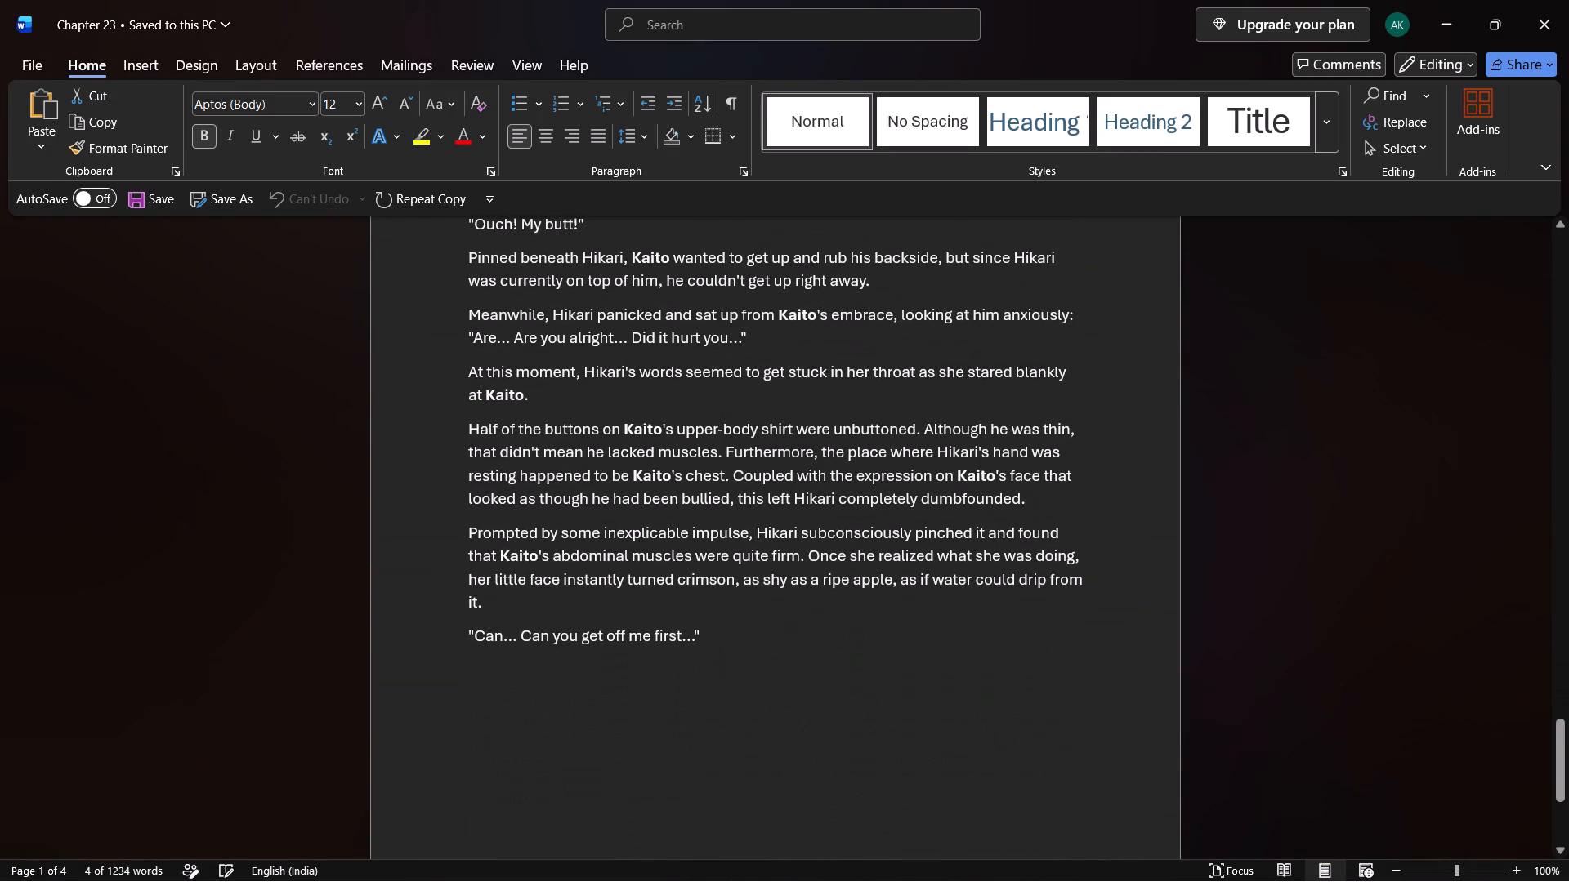
drag(736, 641, 412, 433)
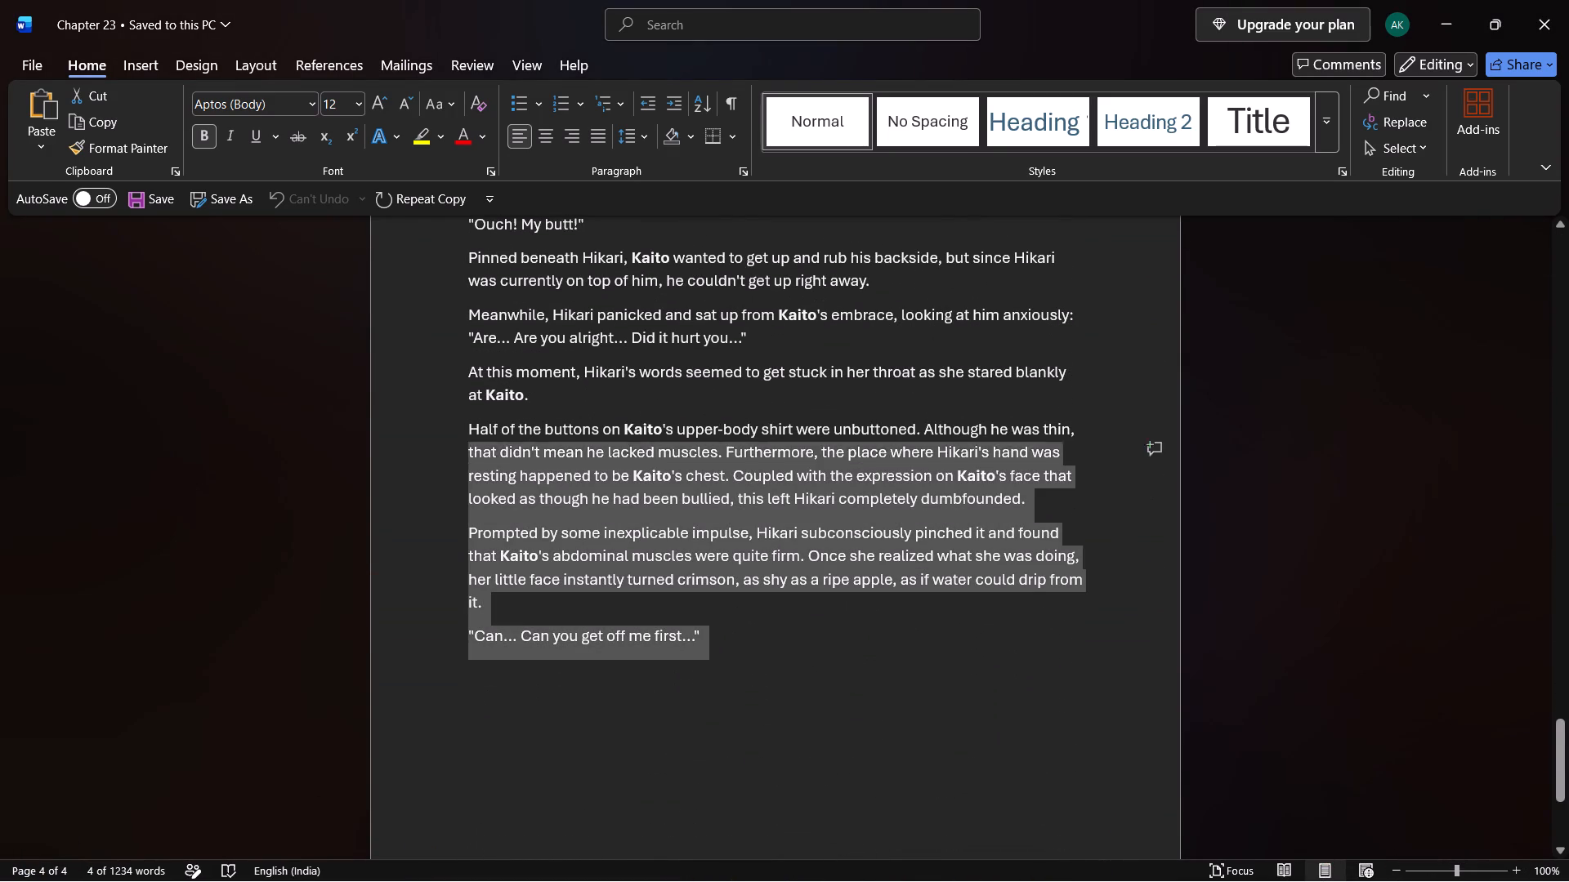
drag(412, 433, 405, 73)
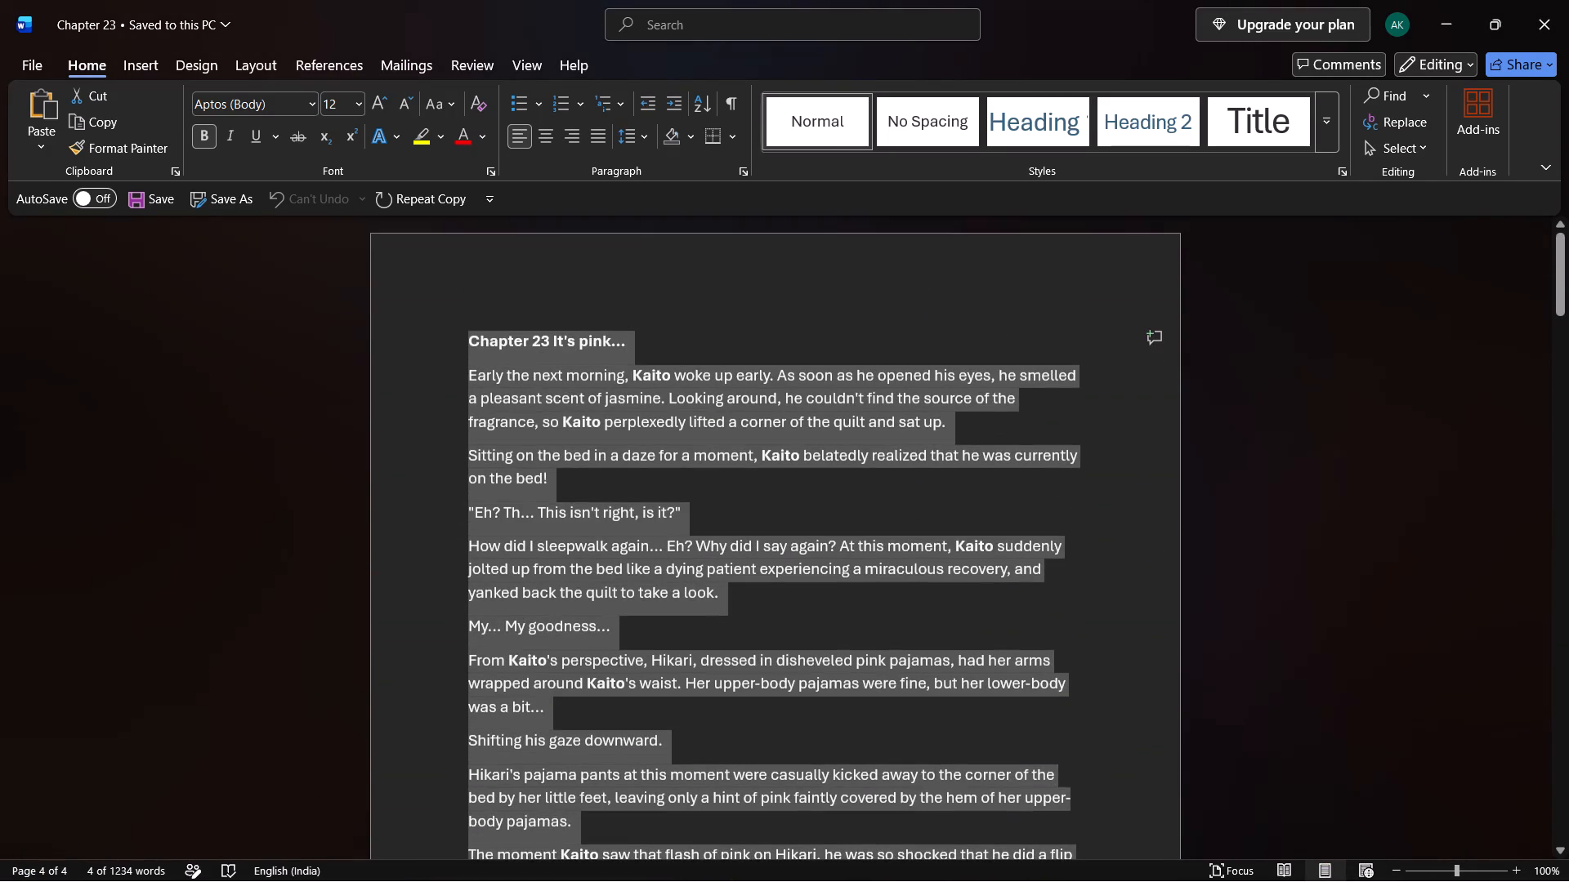
drag(405, 73, 466, 373)
right_click(477, 372)
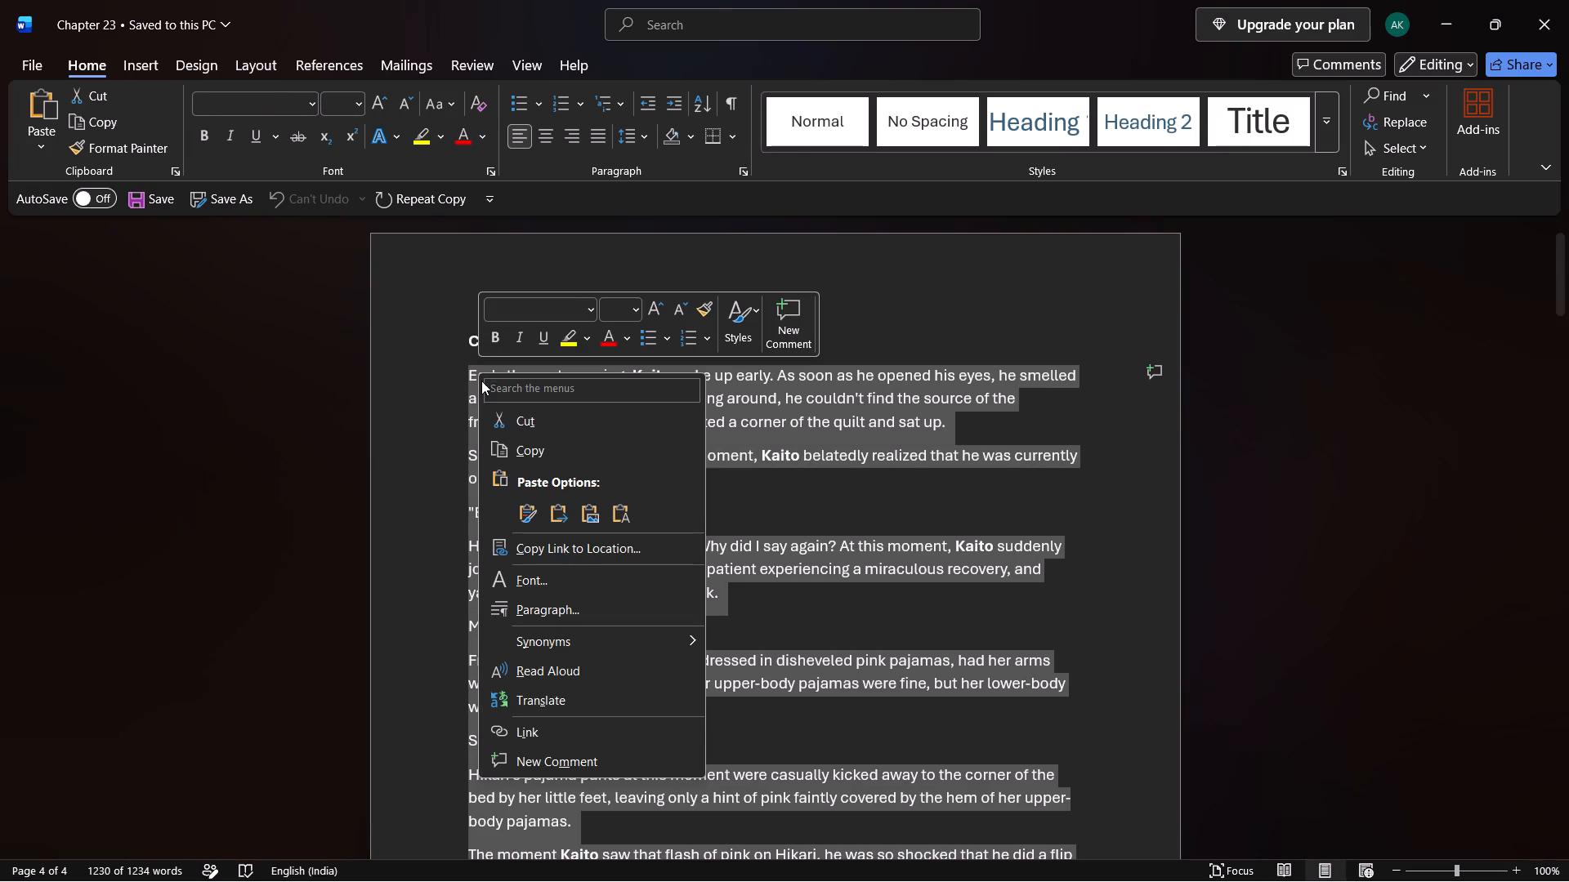
click(509, 457)
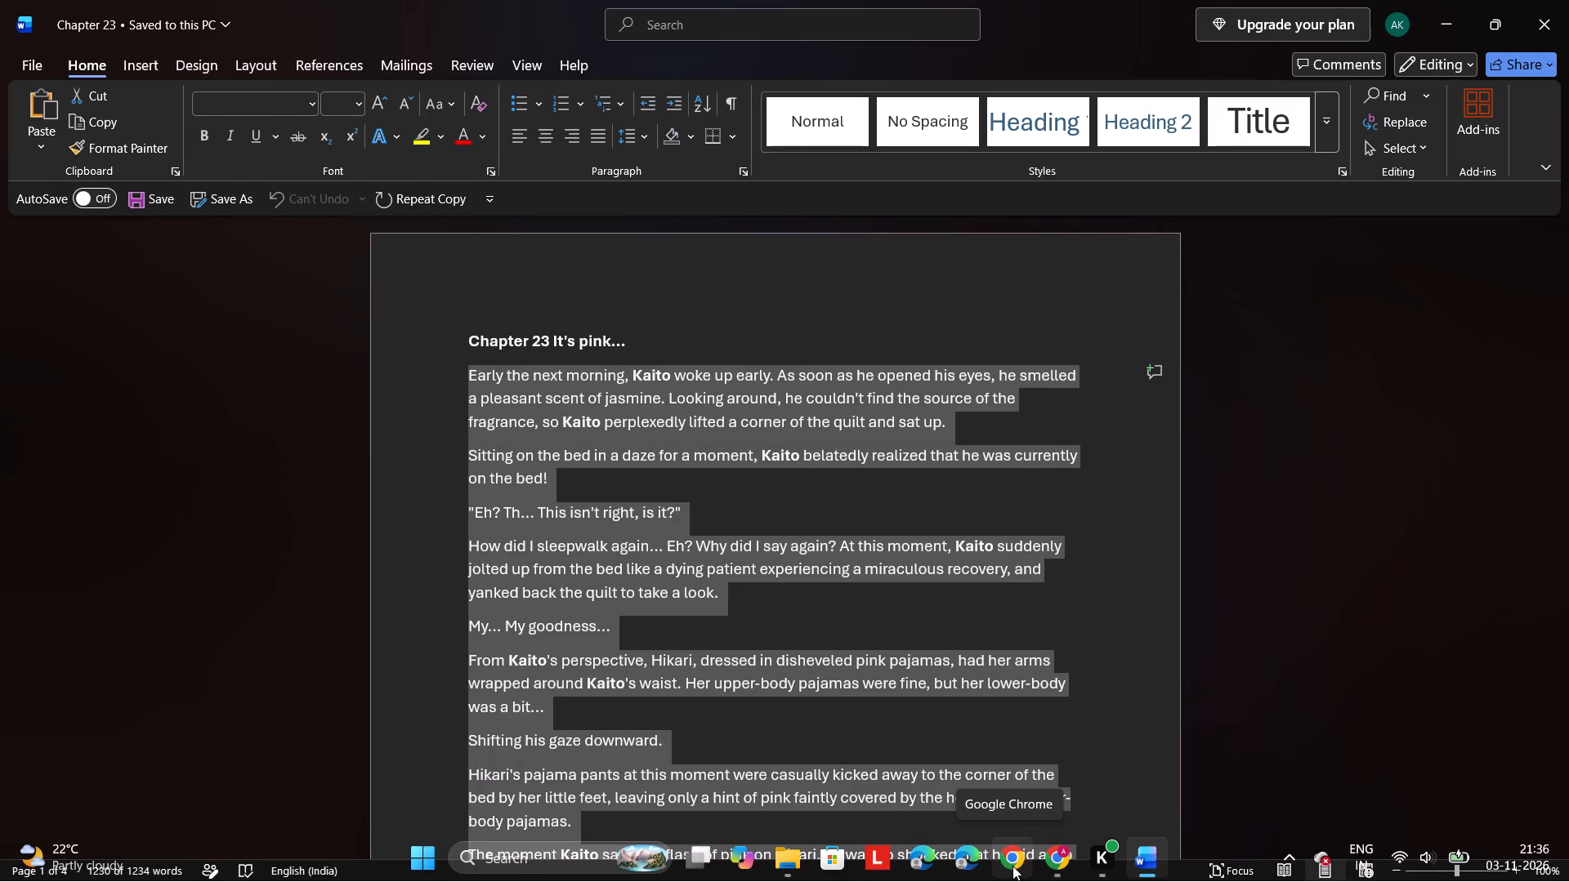
click(1059, 858)
click(365, 365)
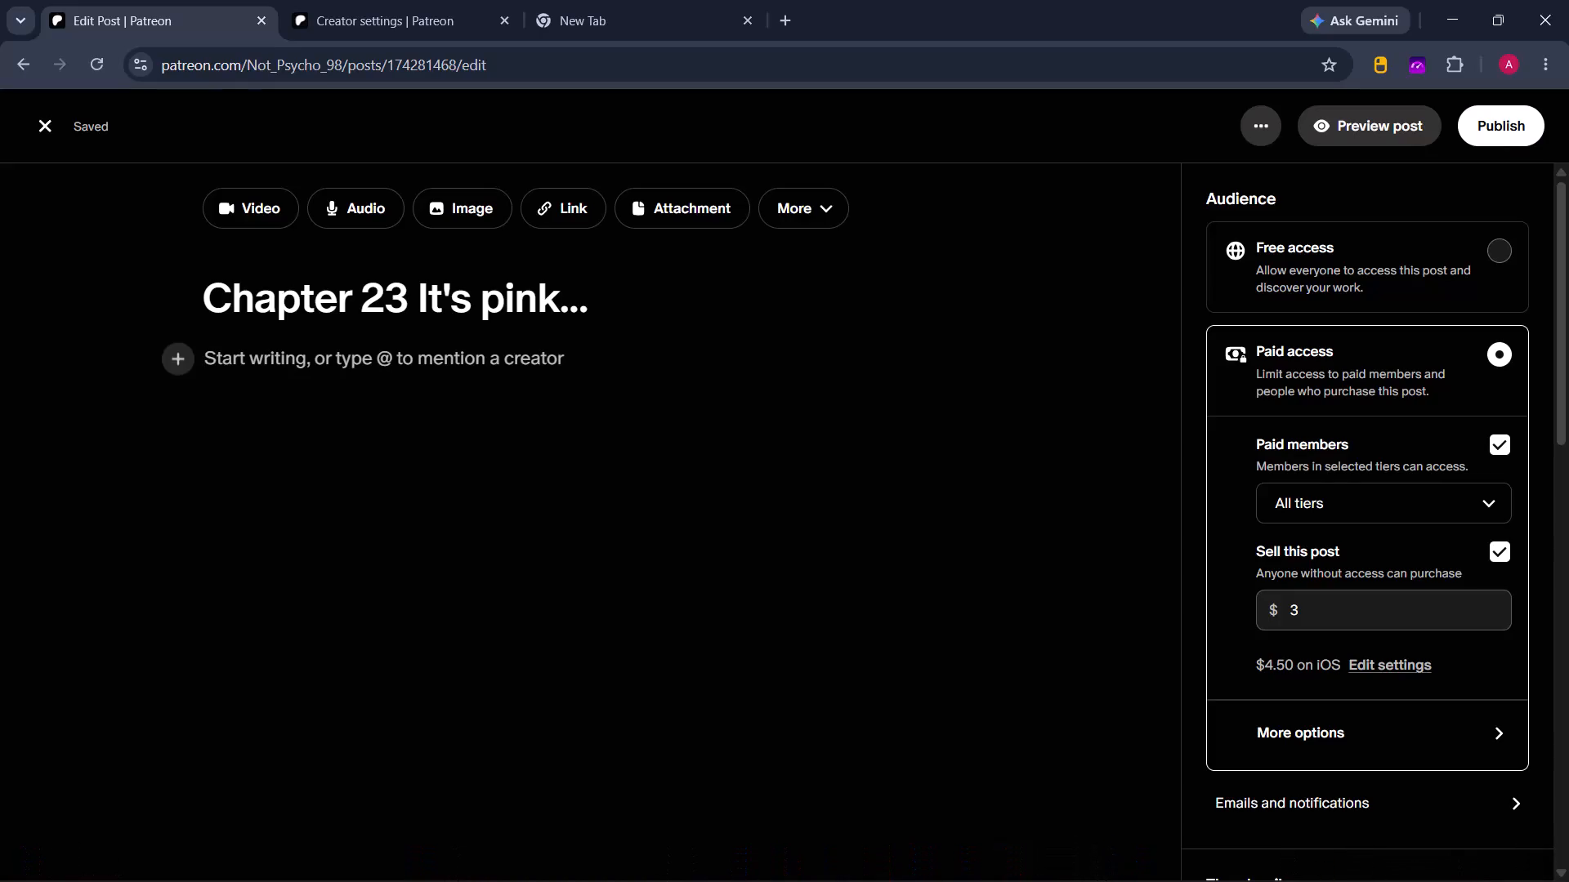
right_click(365, 365)
click(440, 597)
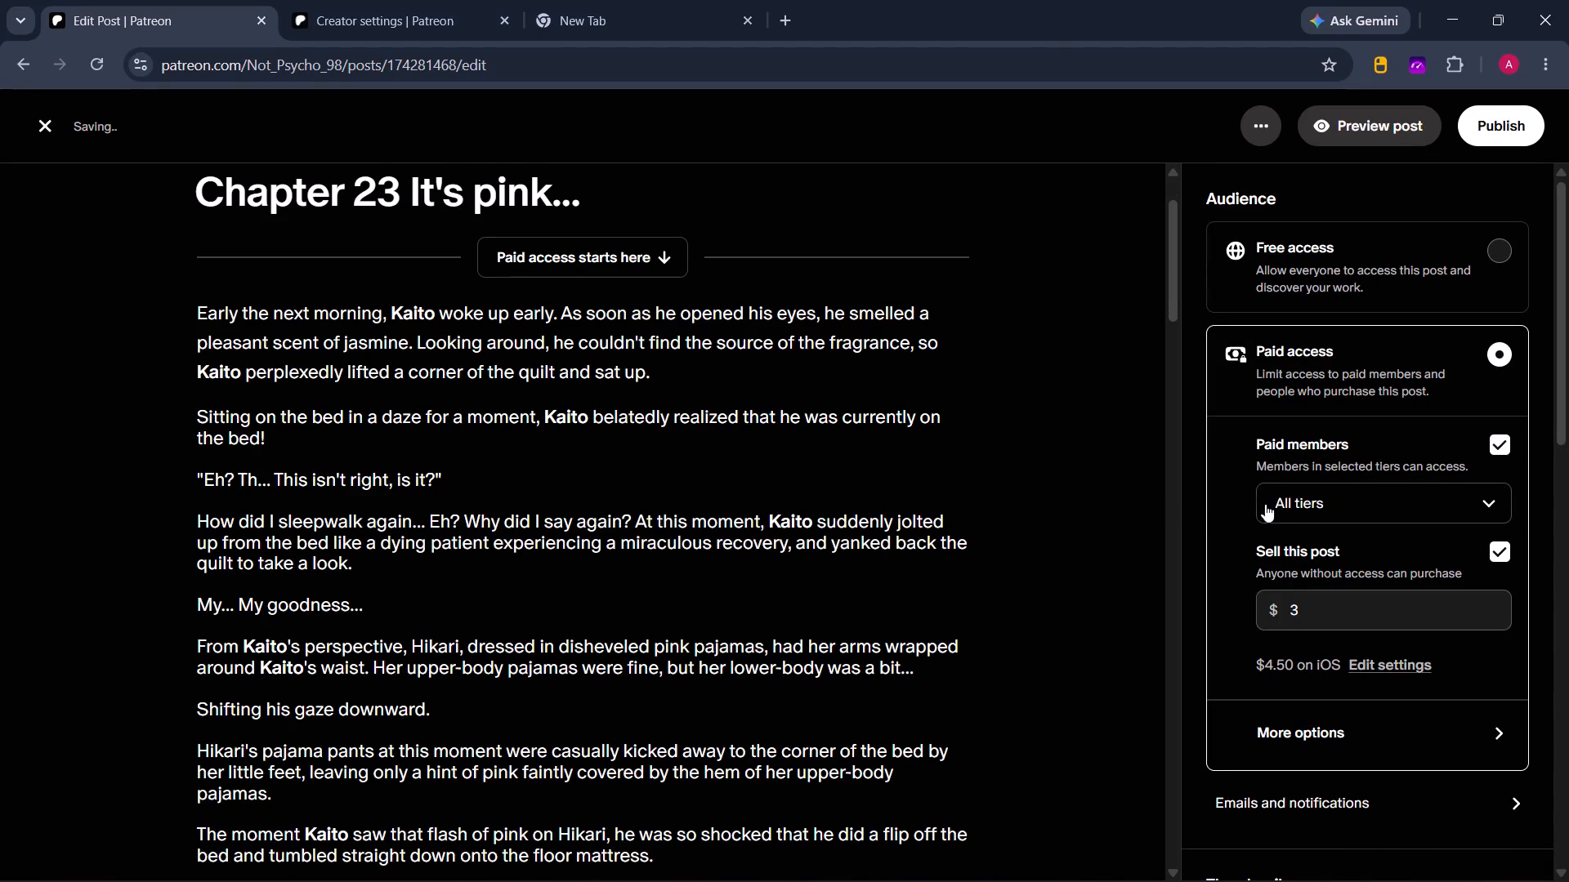
Add the Chapter 23 post to the NHYWPMATH collection.
scroll(1218, 532, down, 12)
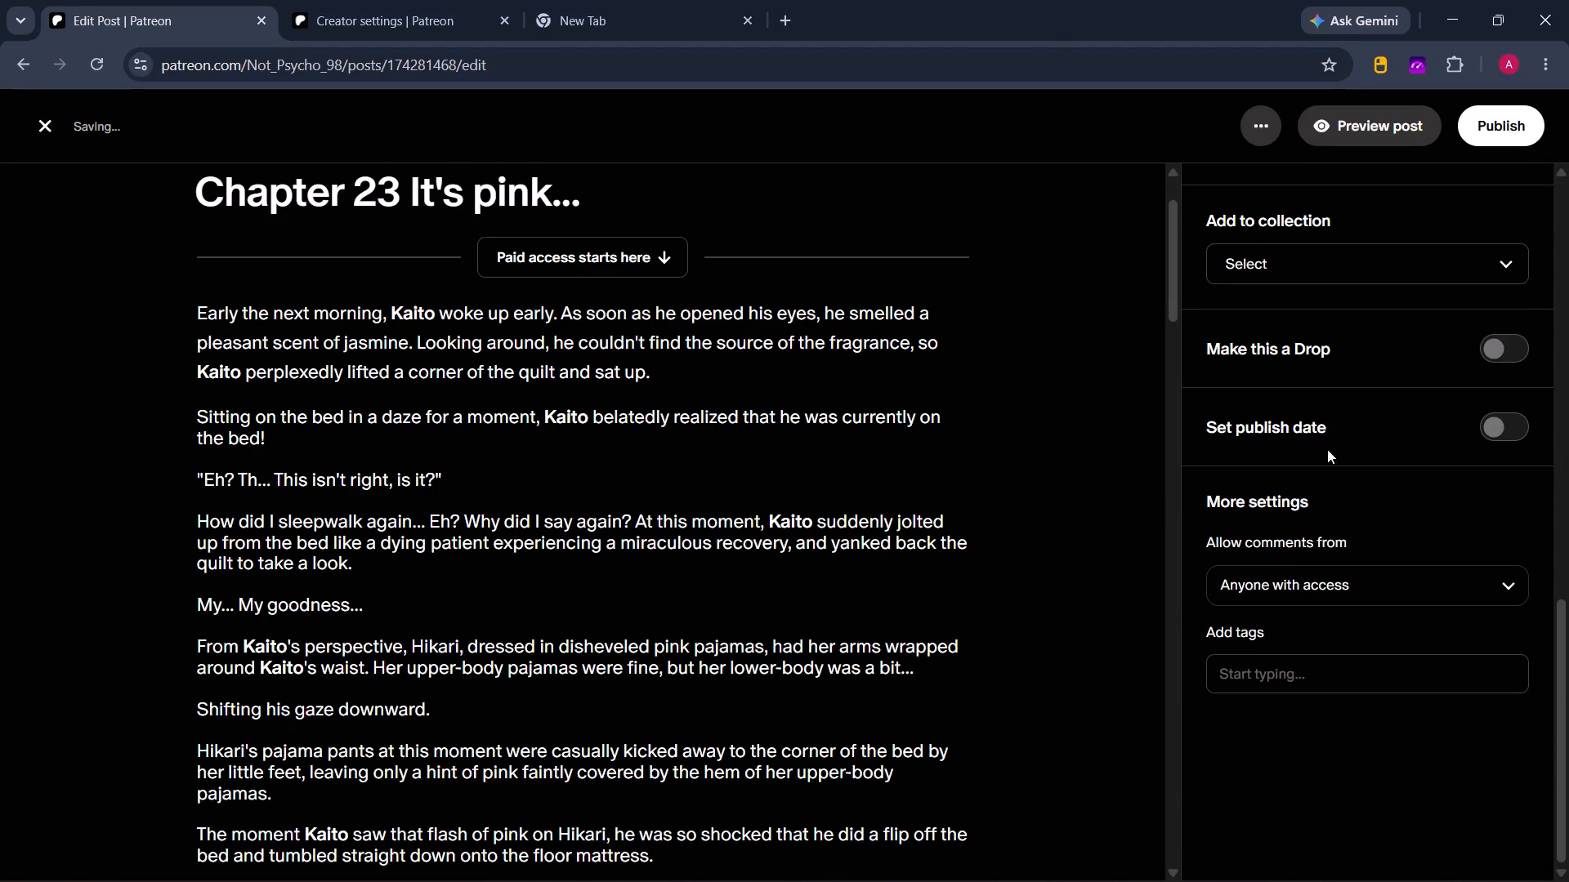
click(1464, 276)
click(1257, 320)
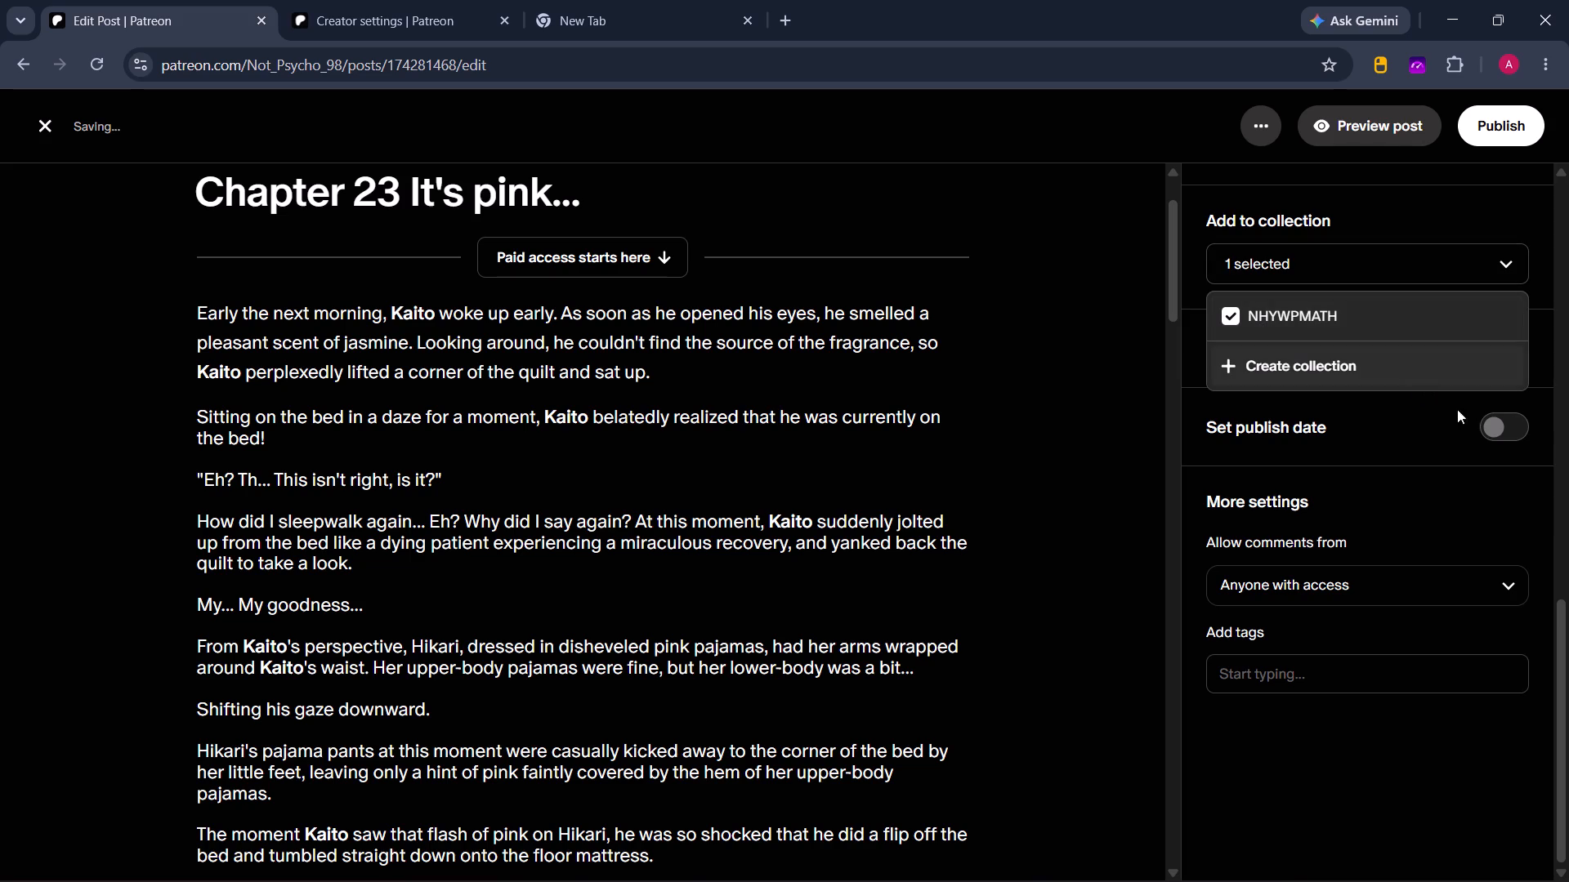
Set the Chapter 23 post's publish date to 10-11-2026 at 15:00 and schedule it.
click(1499, 432)
click(1225, 479)
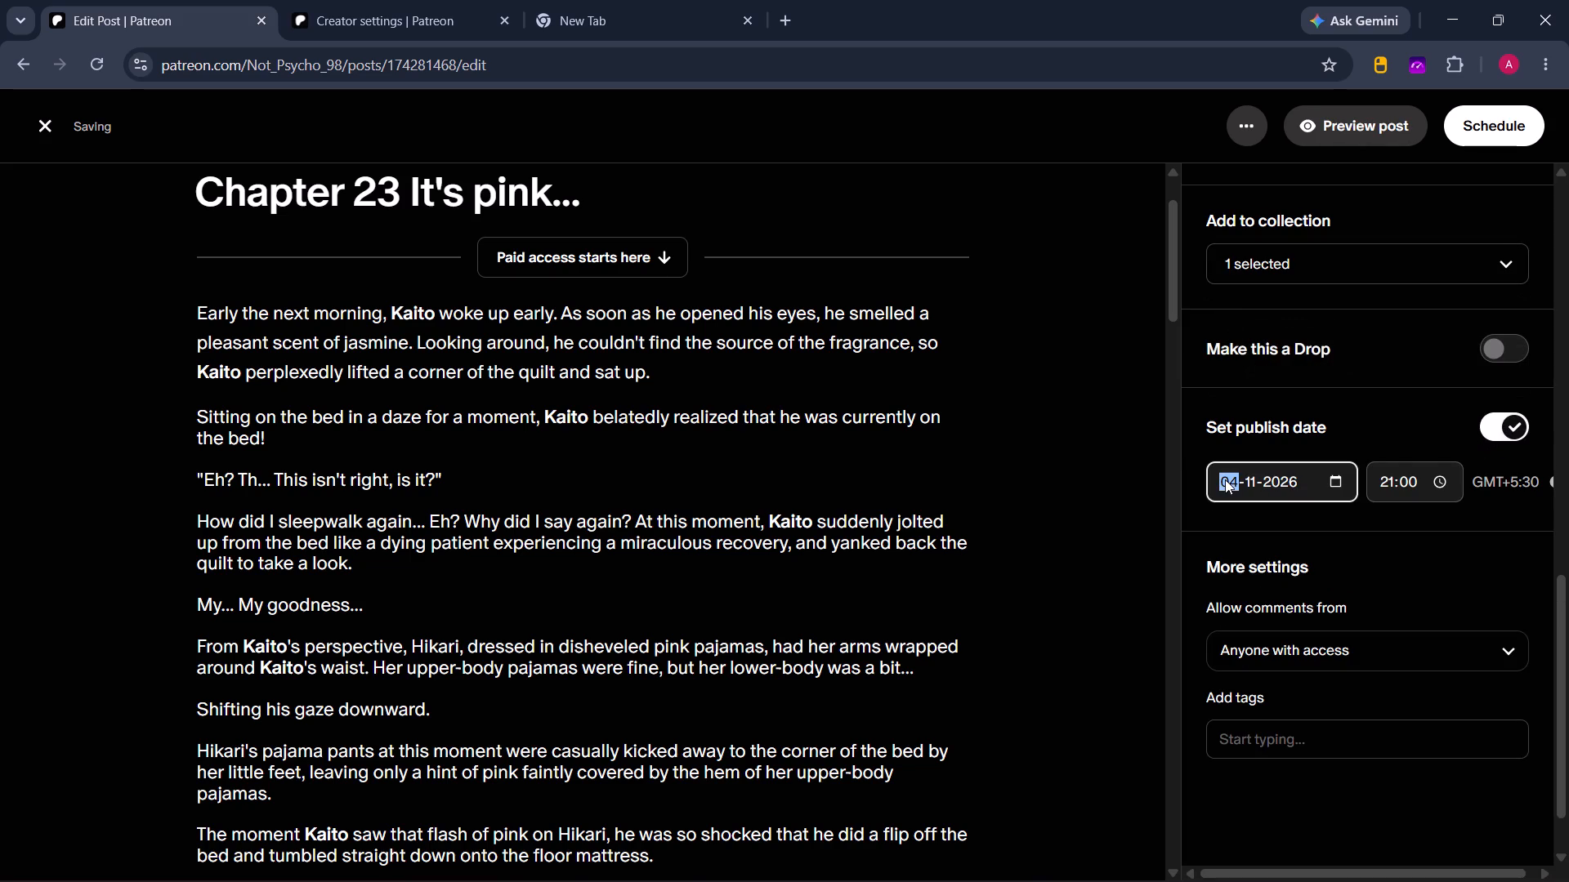
text(05)
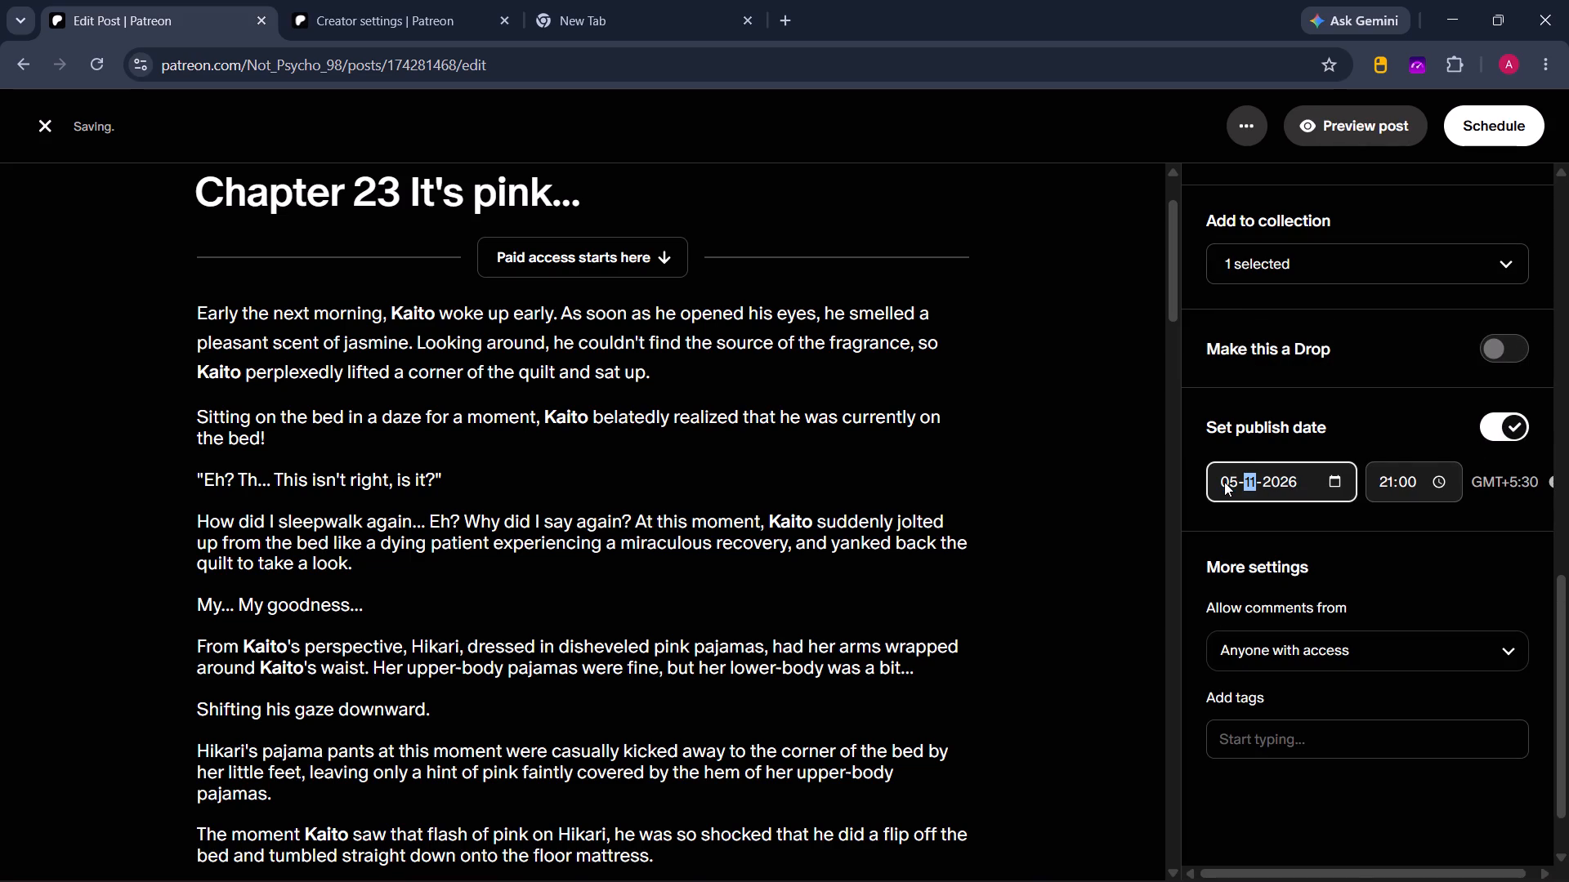
click(1384, 485)
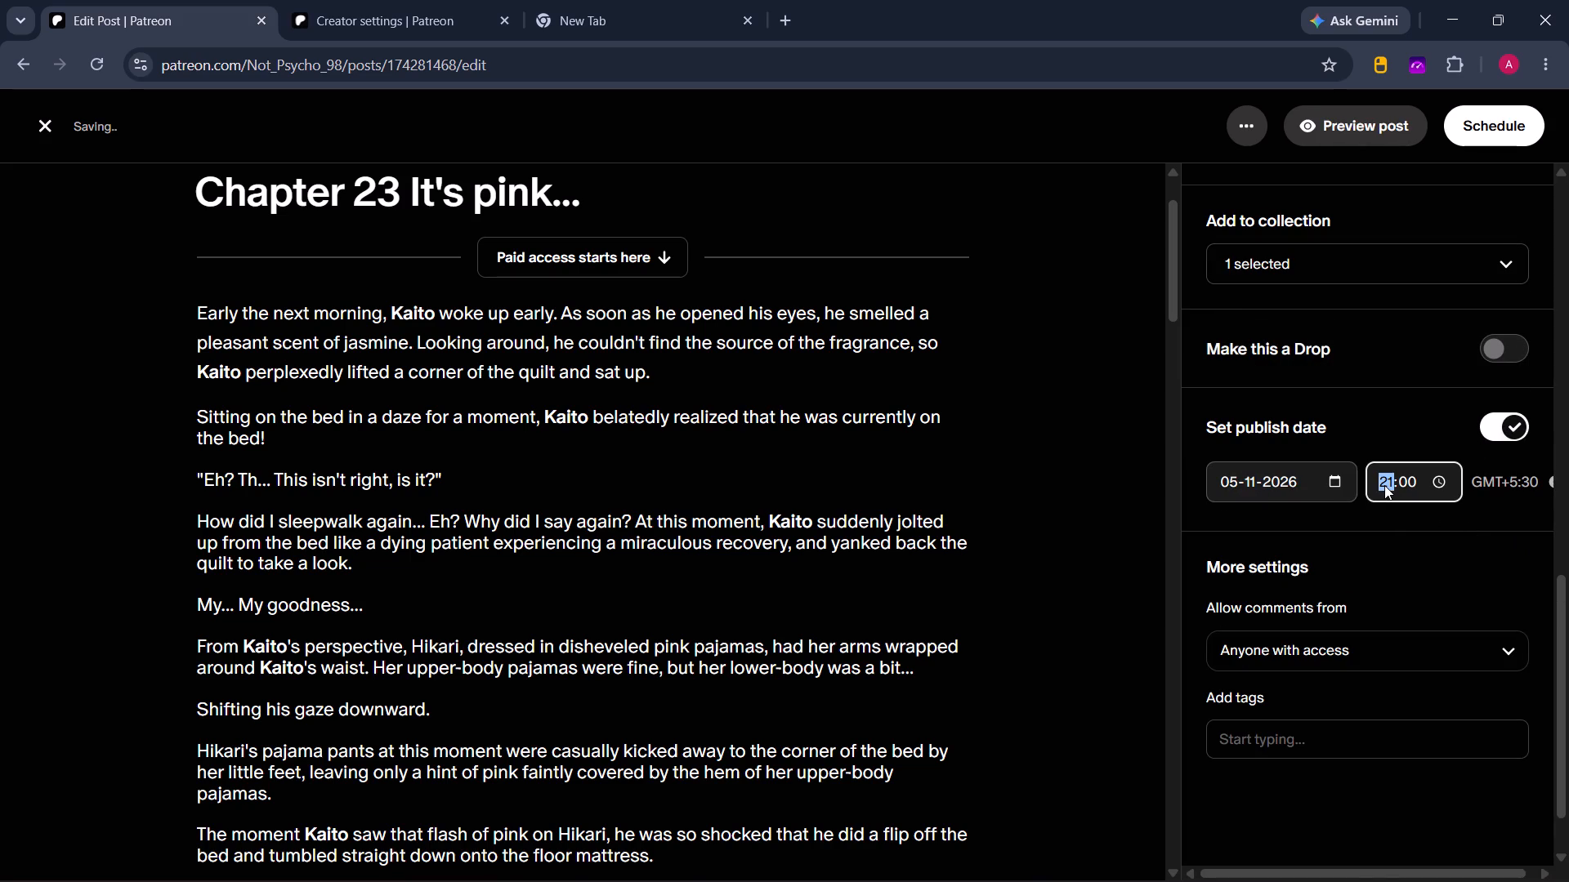
text(15)
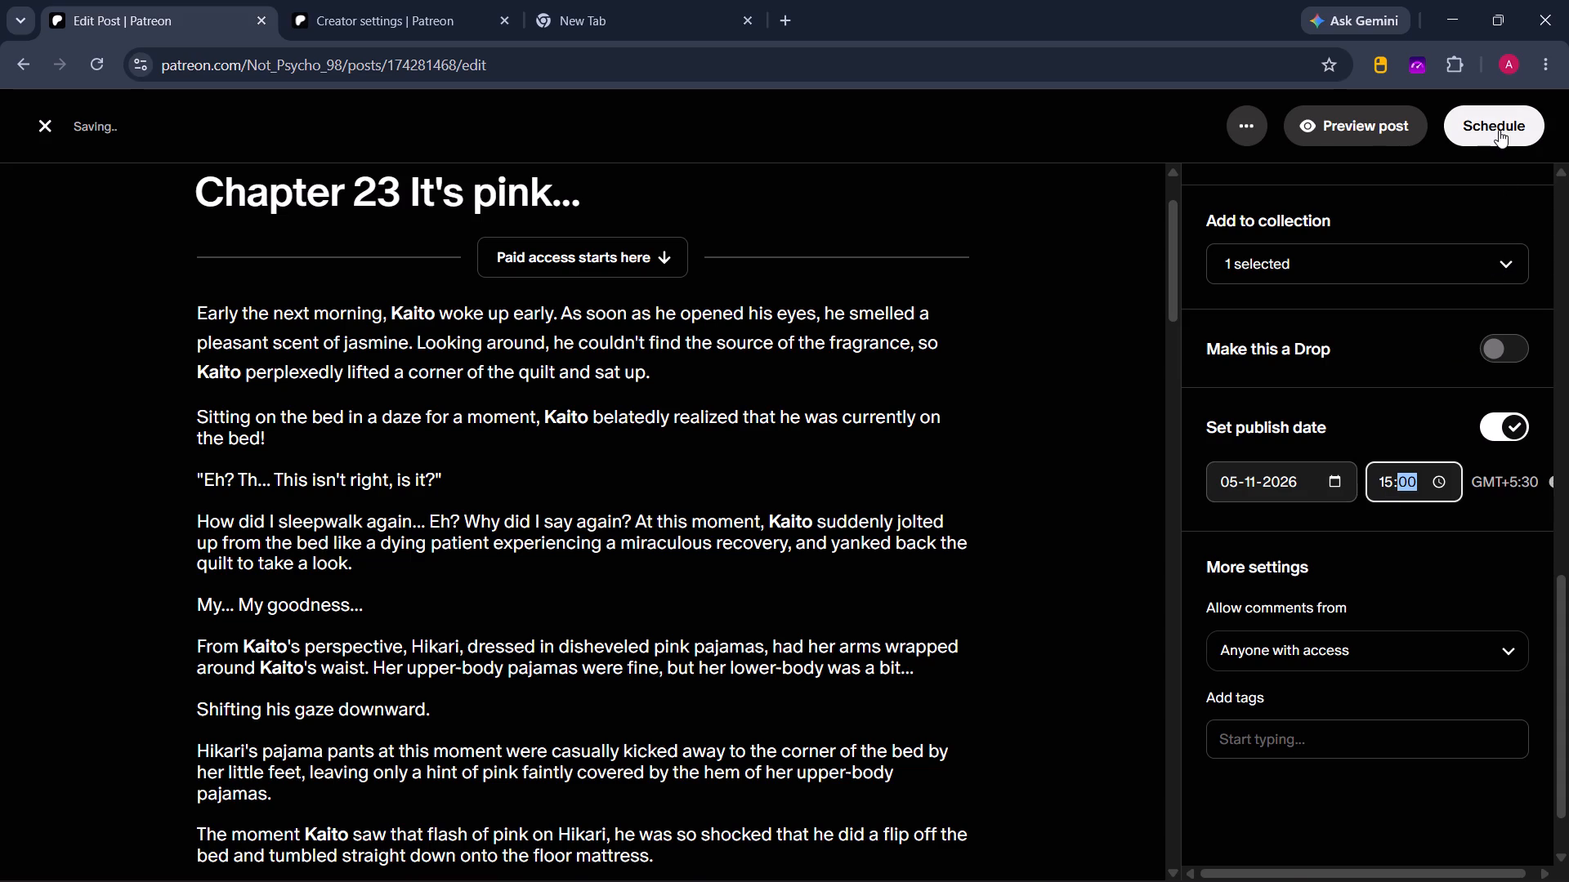
click(1229, 487)
text(10)
click(1503, 131)
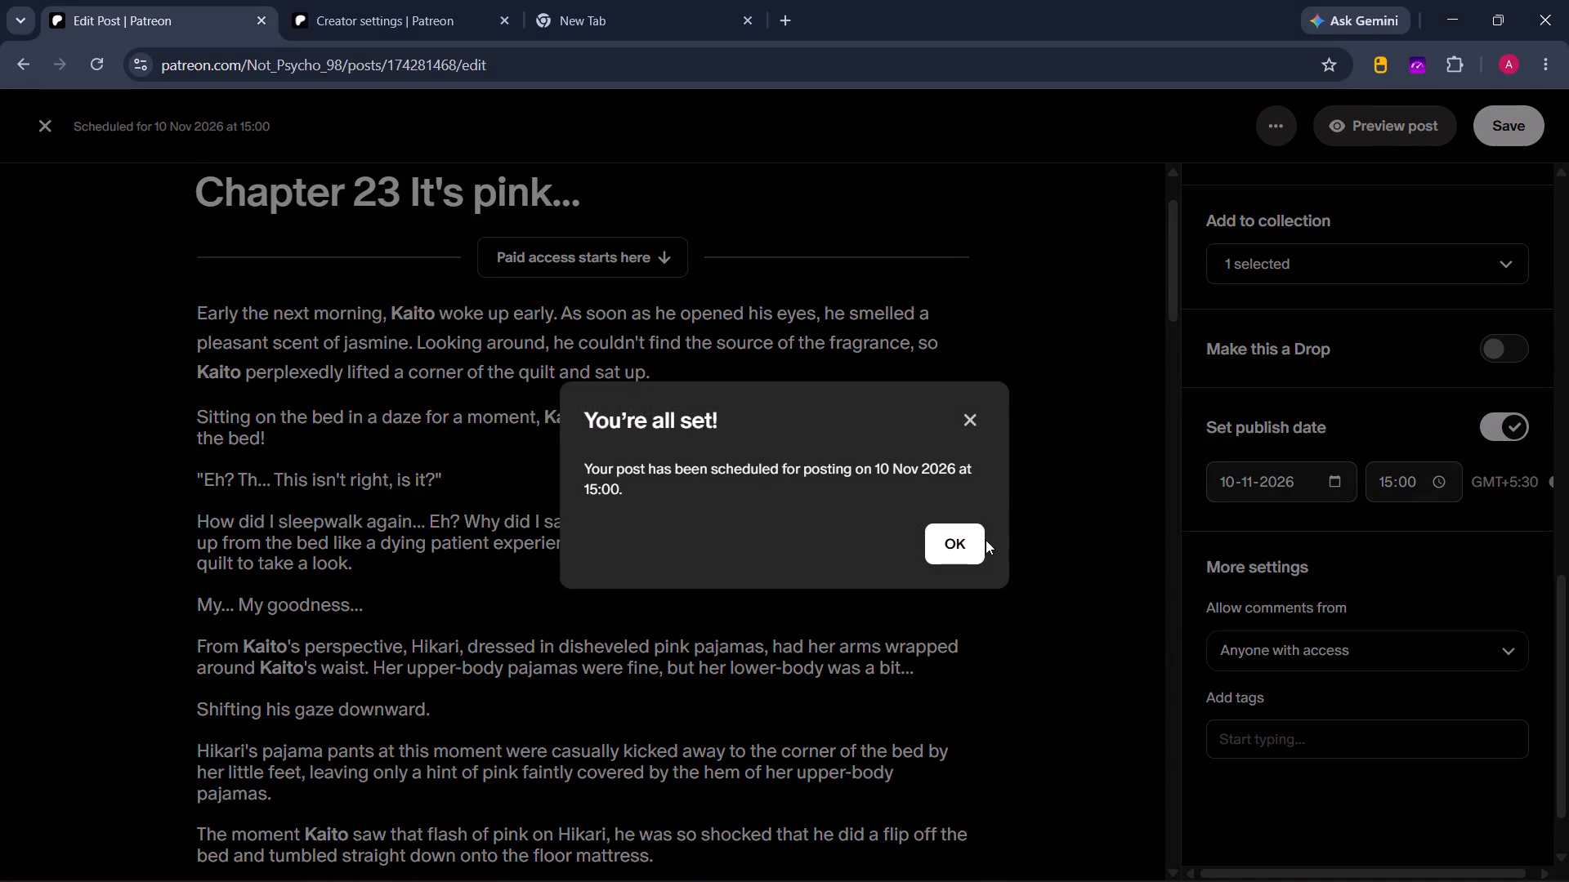
click(971, 550)
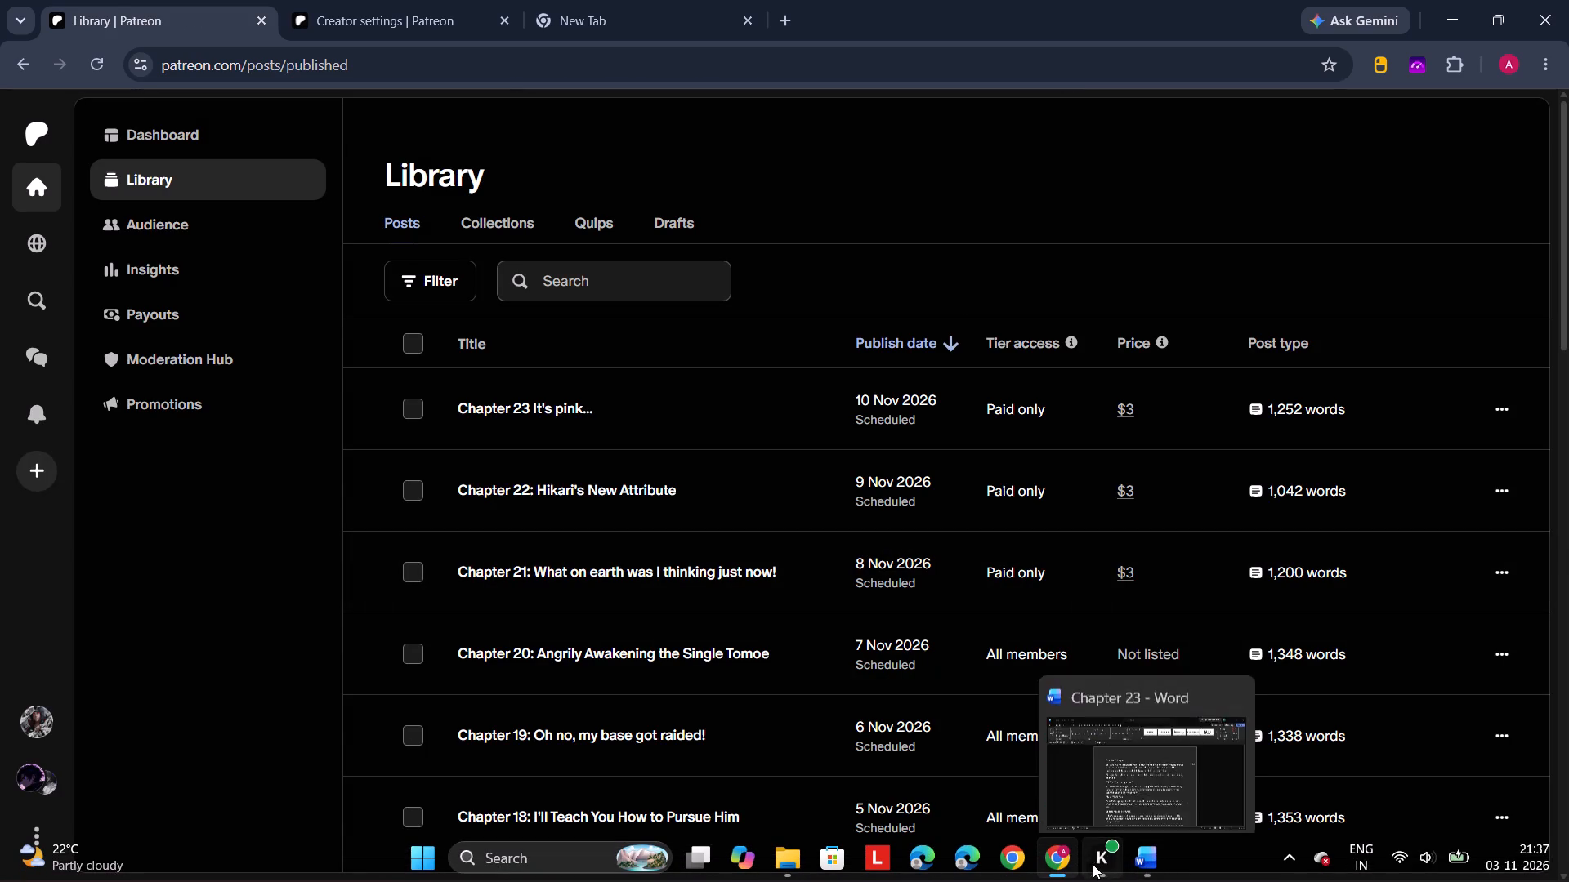
Switch back to the Chapter 23 document in Word.
click(1052, 865)
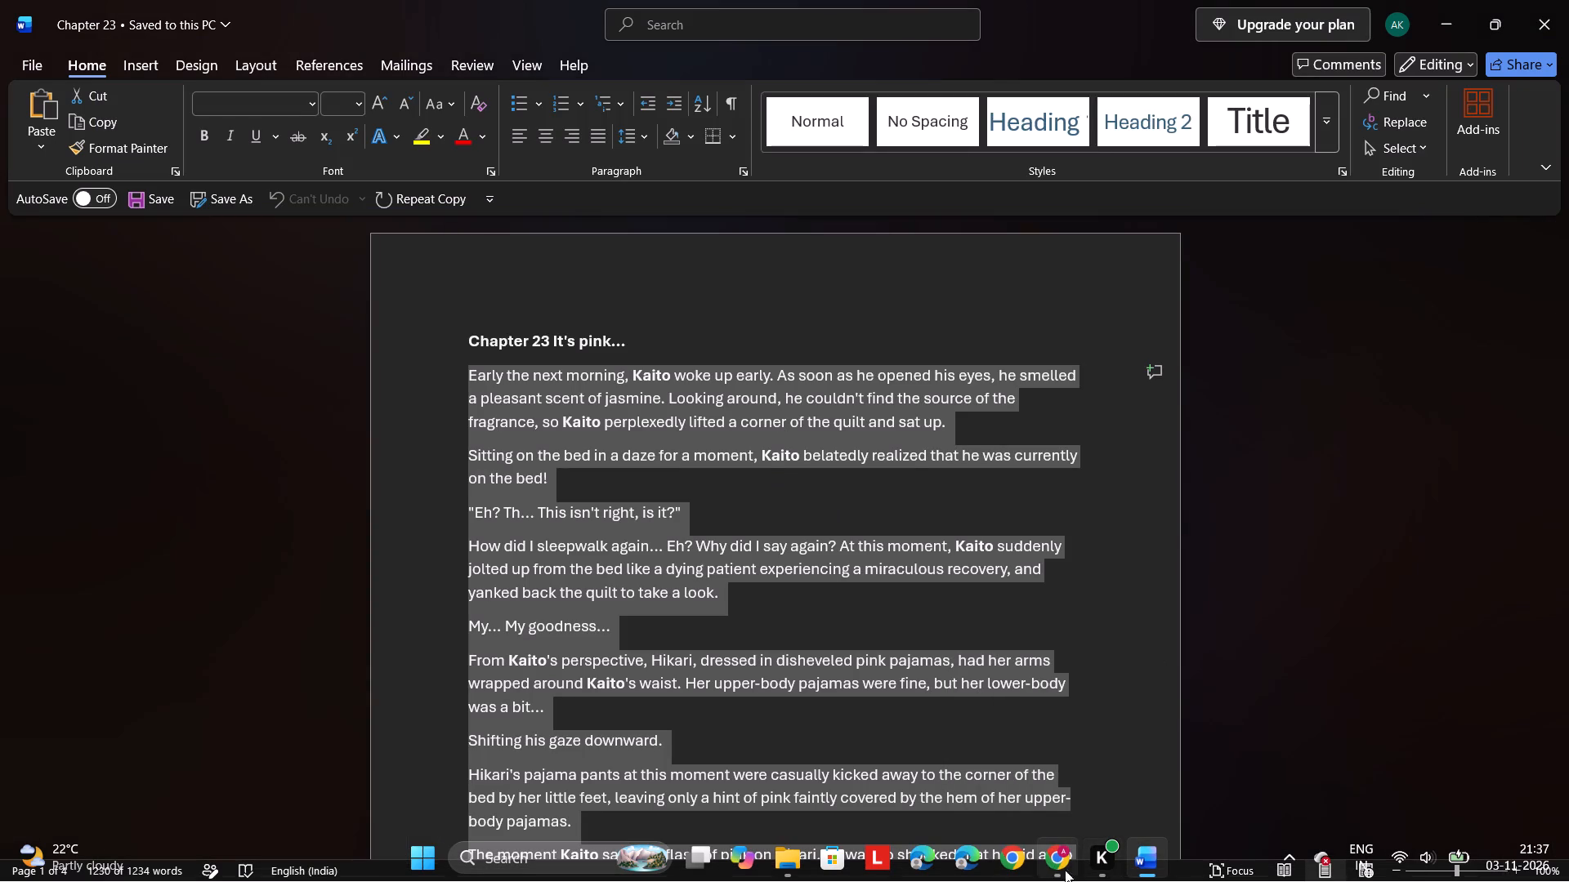